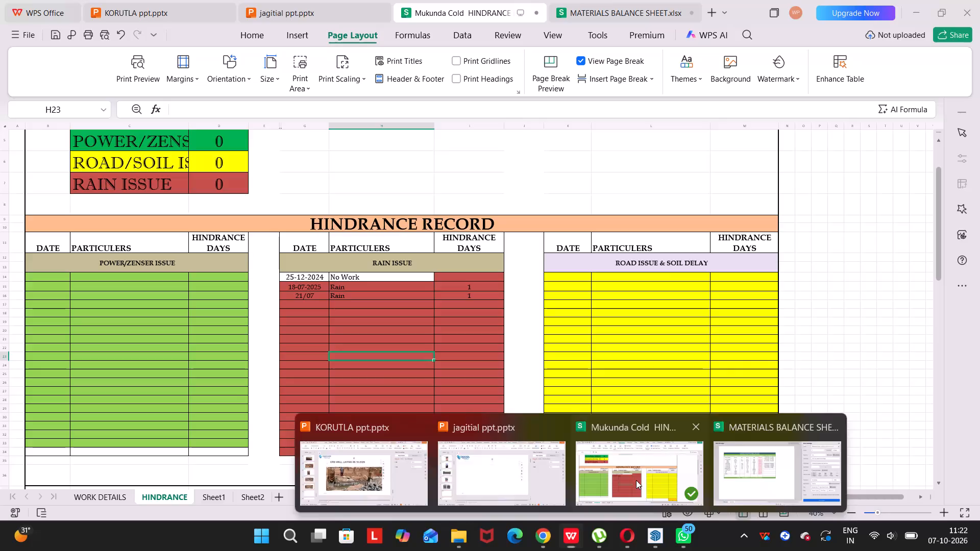
# Switch to File Explorer and search the Documents folder for HIN.
pyautogui.click(915, 16)
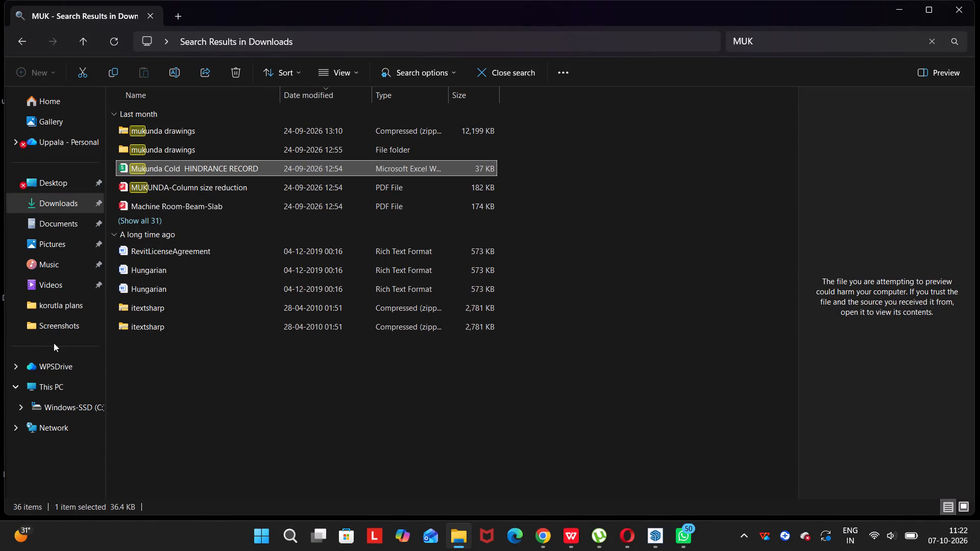
pyautogui.click(46, 230)
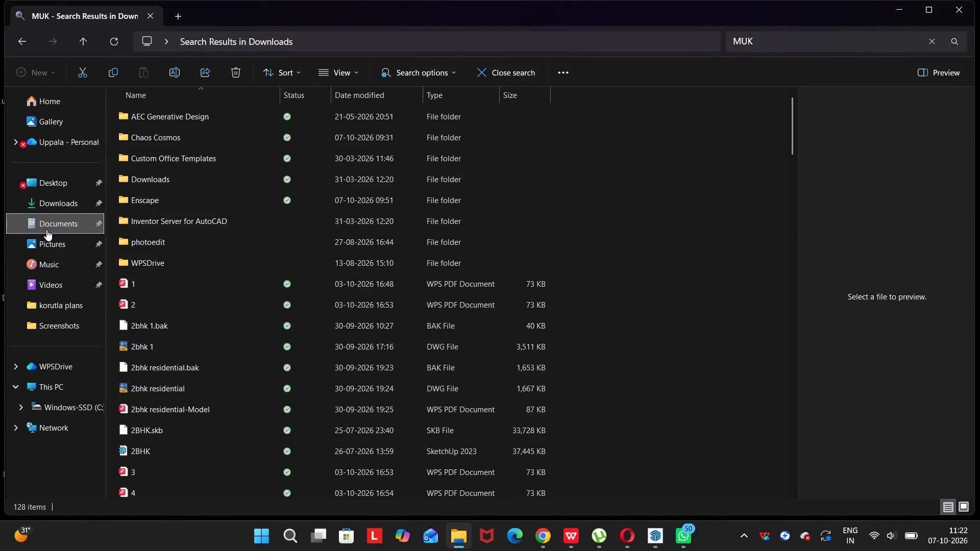
pyautogui.click(813, 42)
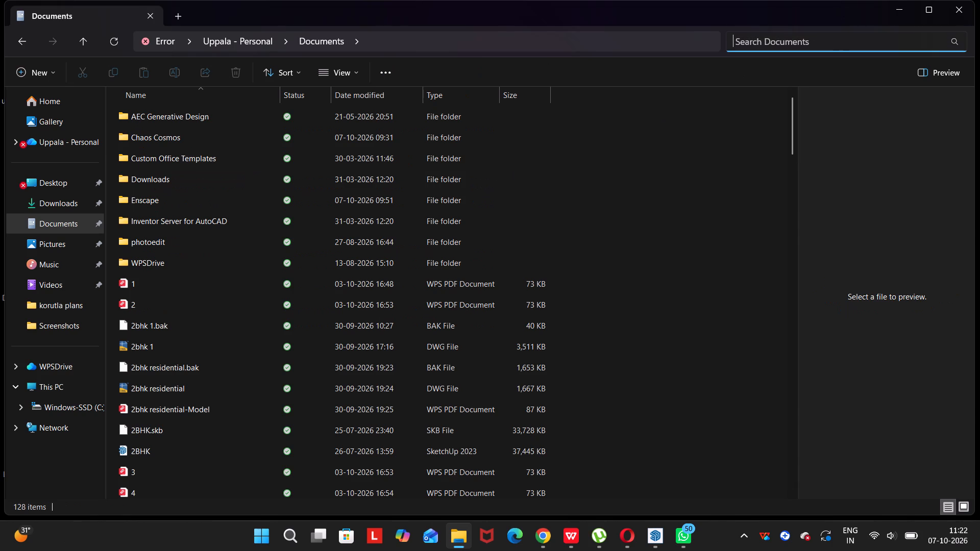
pyautogui.write('HIN')
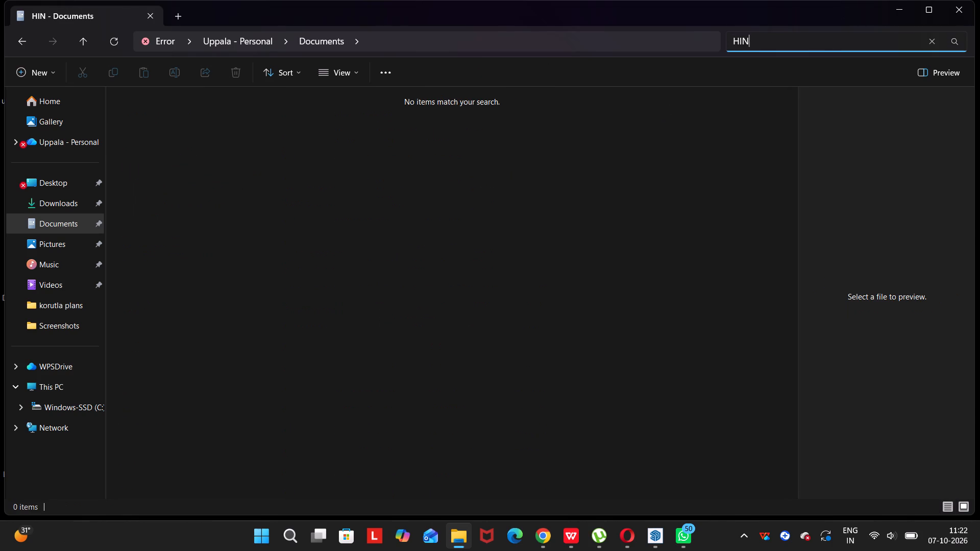
pyautogui.click(929, 41)
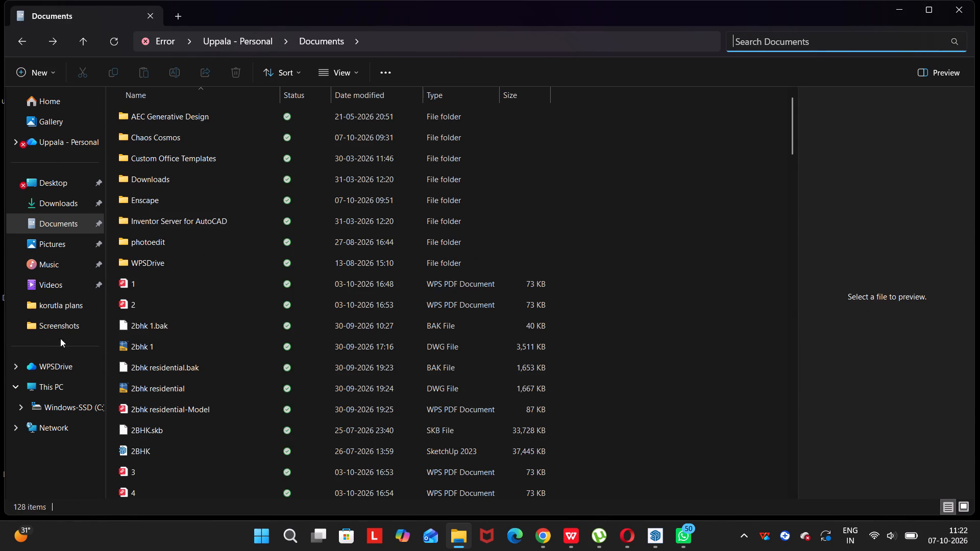
# Look through the Downloads and Desktop folders for project files related to the hindrance record.
pyautogui.click(43, 206)
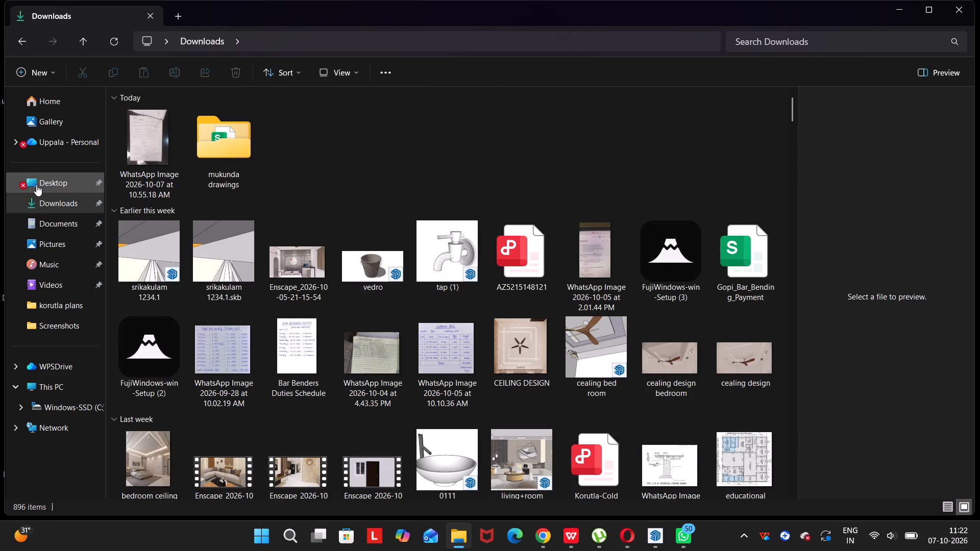
pyautogui.click(36, 185)
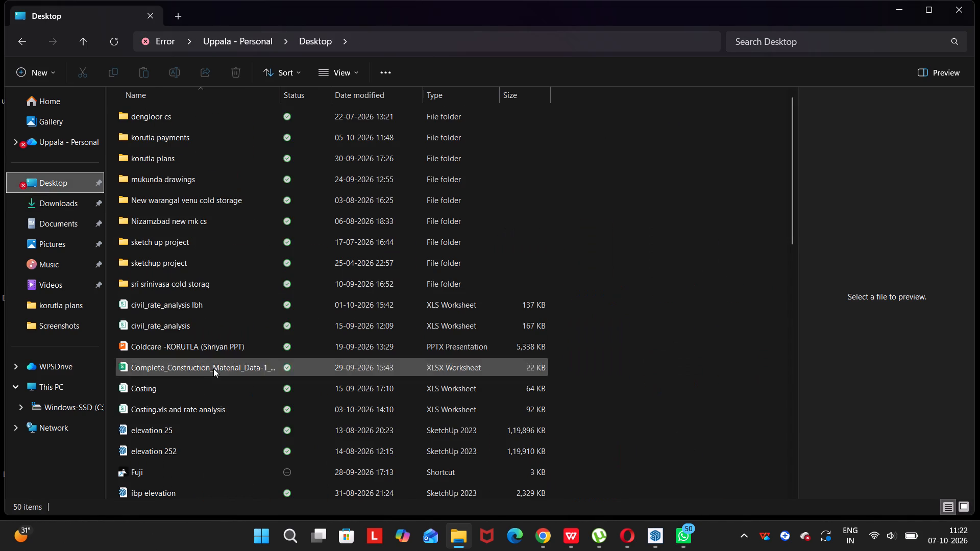
pyautogui.scroll(-12, 250, 344)
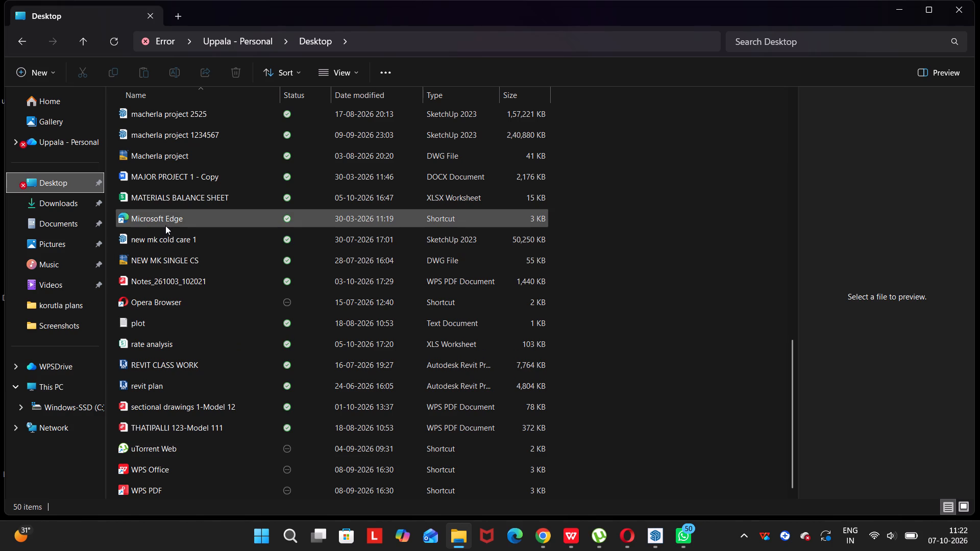
pyautogui.scroll(2, 166, 227)
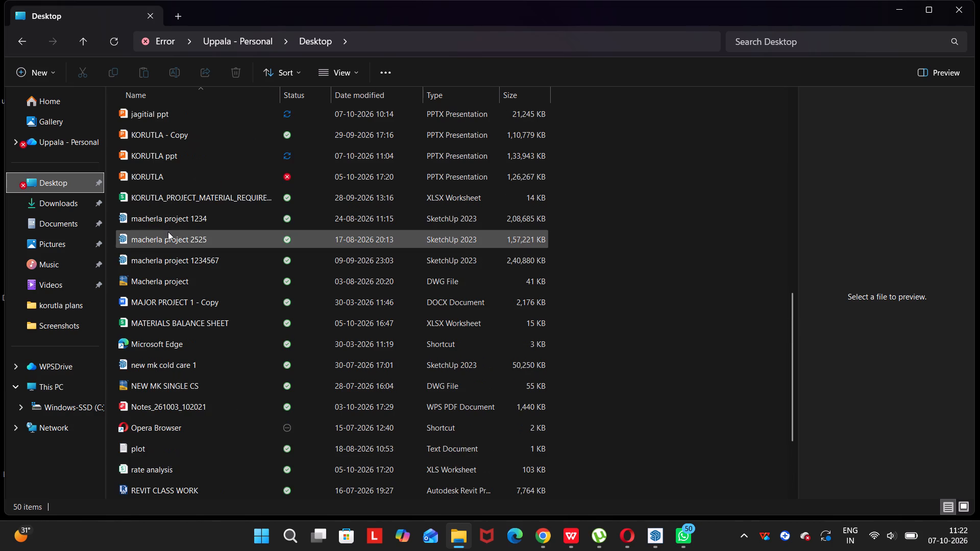
pyautogui.scroll(4, 168, 232)
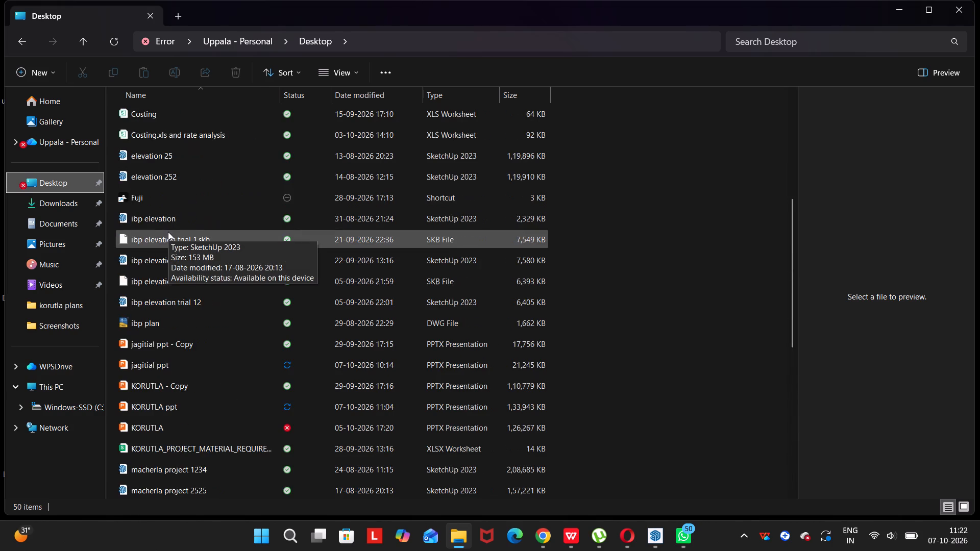
pyautogui.scroll(11, 168, 232)
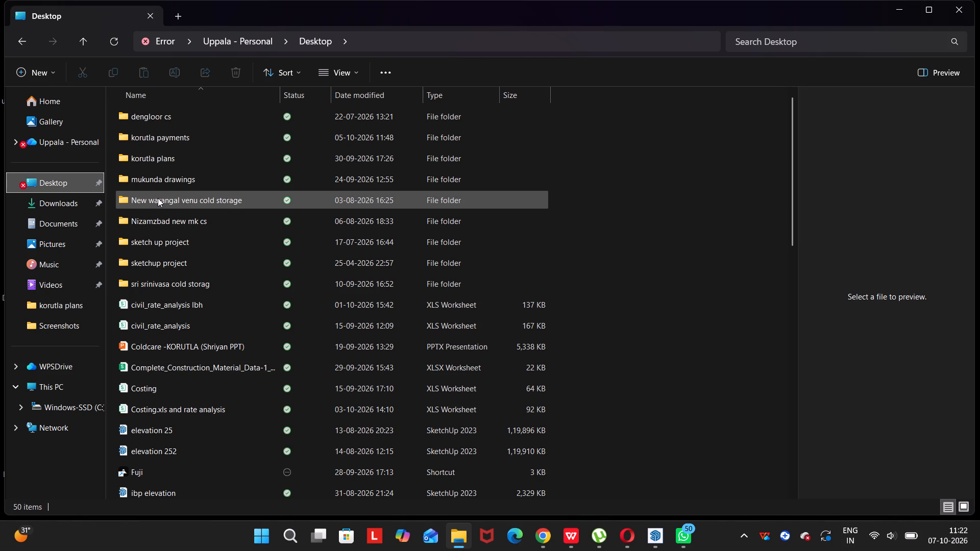
pyautogui.scroll(-2, 161, 225)
pyautogui.scroll(-2, 159, 276)
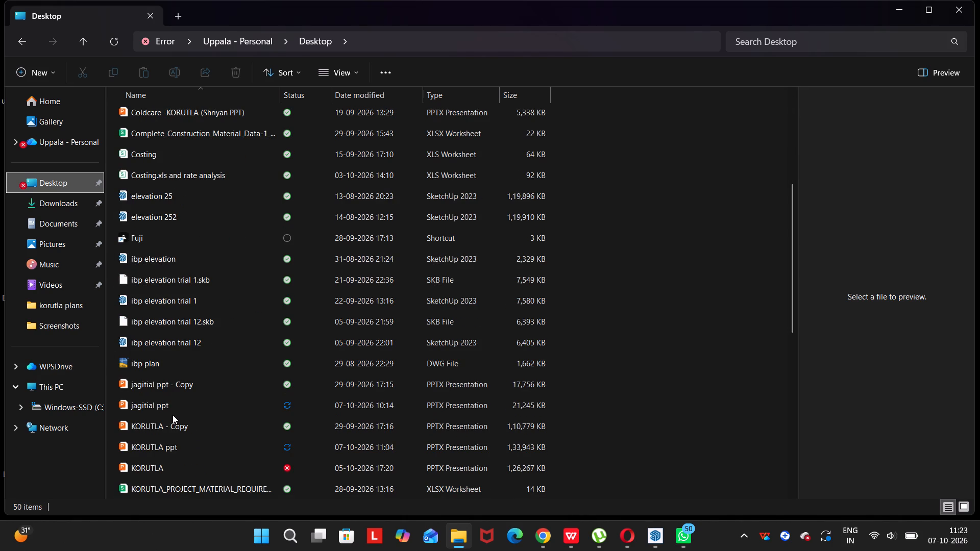
pyautogui.scroll(-6, 173, 415)
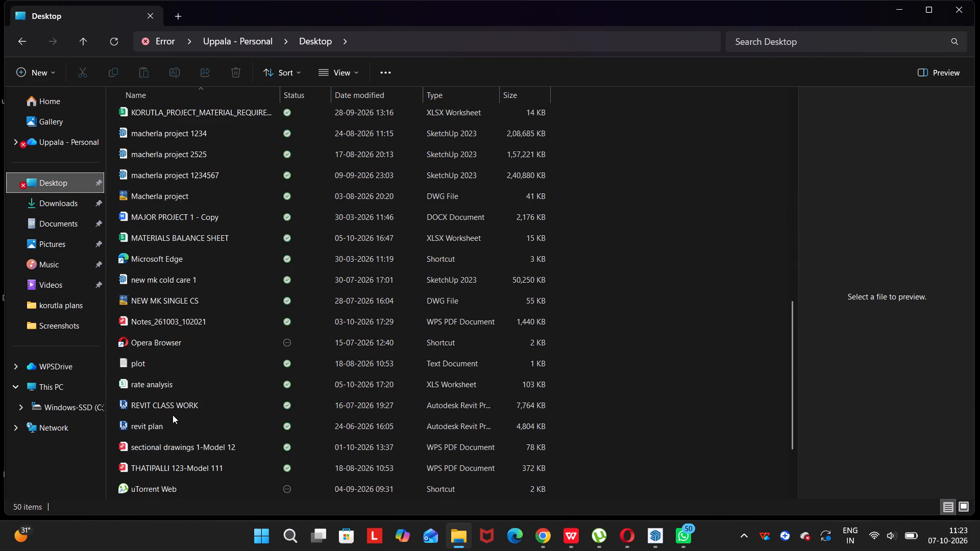
pyautogui.scroll(-4, 173, 415)
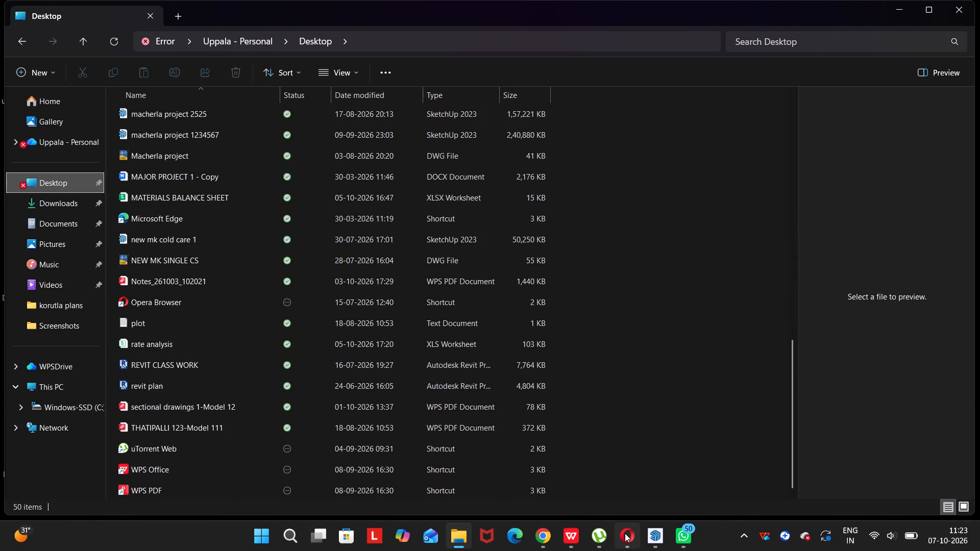
# Switch back to the Mukunda Cold HINDRANCE workbook in WPS Office and merge the two blank rows above the Category table across the record's full width.
pyautogui.click(601, 474)
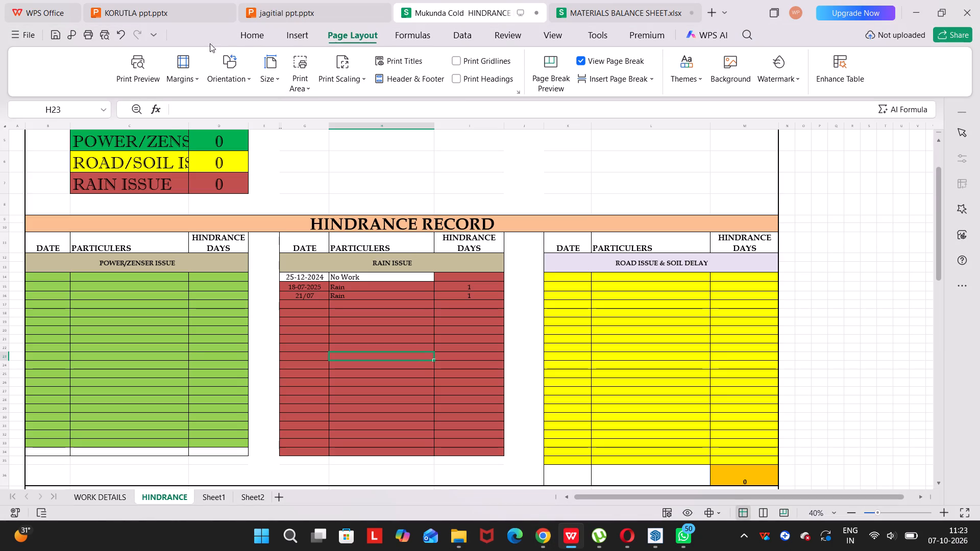
pyautogui.scroll(4, 181, 173)
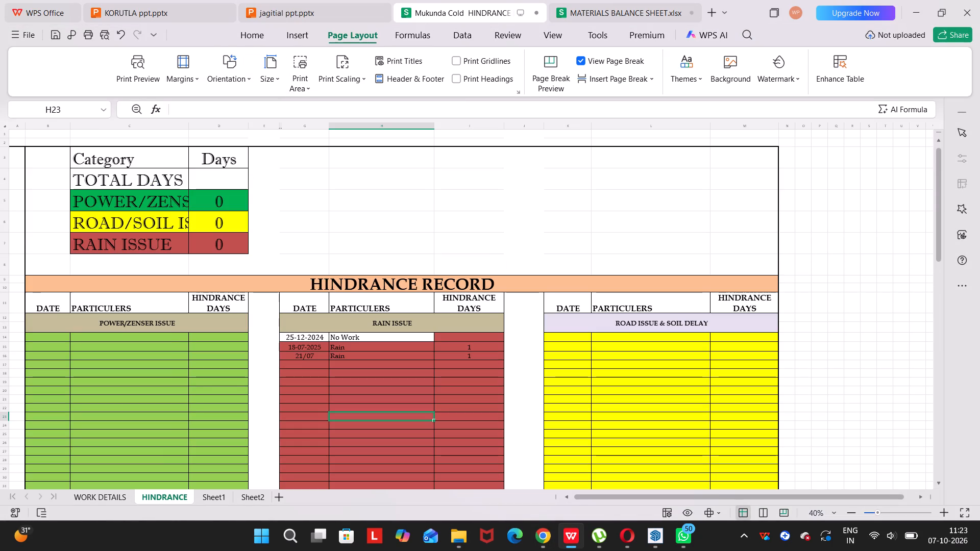
pyautogui.click(60, 141)
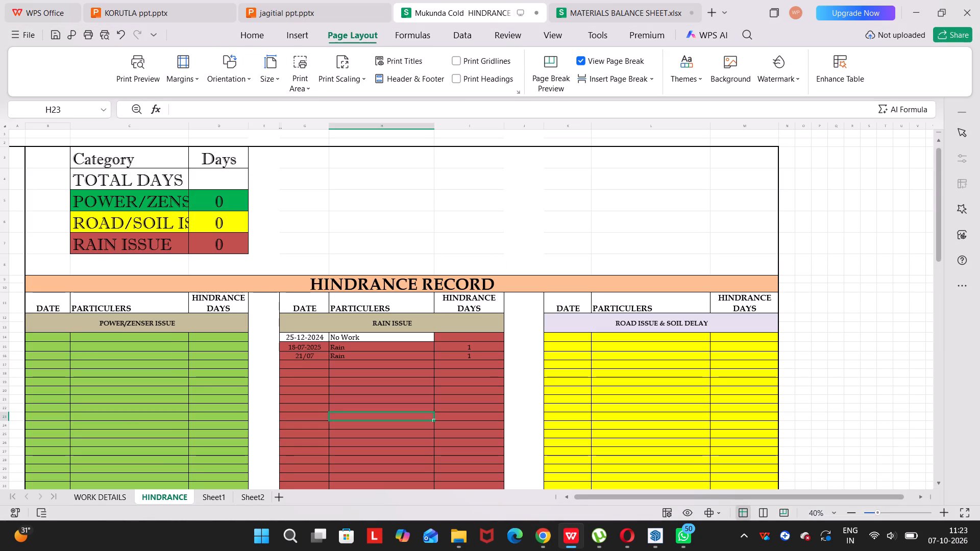
pyautogui.moveTo(23, 143); pyautogui.dragTo(340, 143)
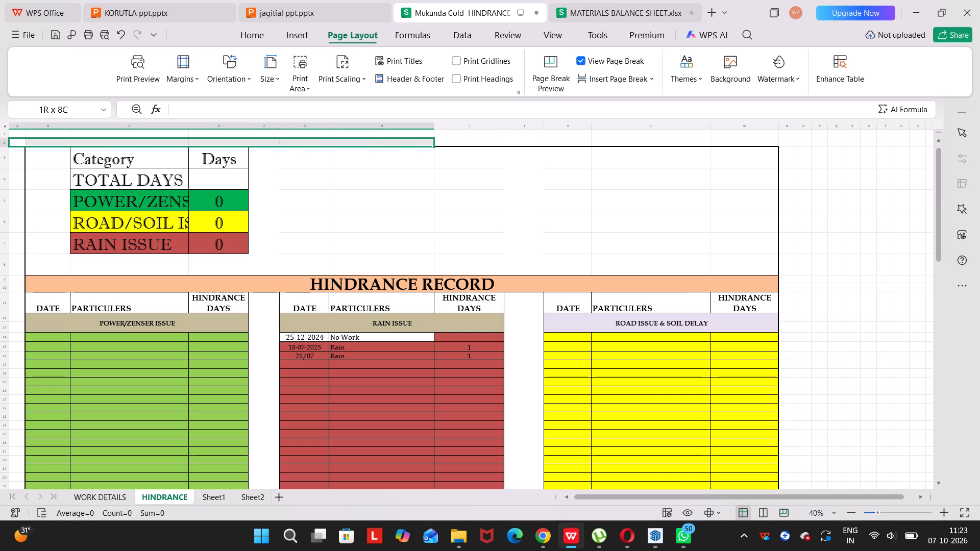
pyautogui.moveTo(340, 143); pyautogui.dragTo(468, 138)
pyautogui.moveTo(468, 138); pyautogui.dragTo(752, 133)
pyautogui.click(752, 133)
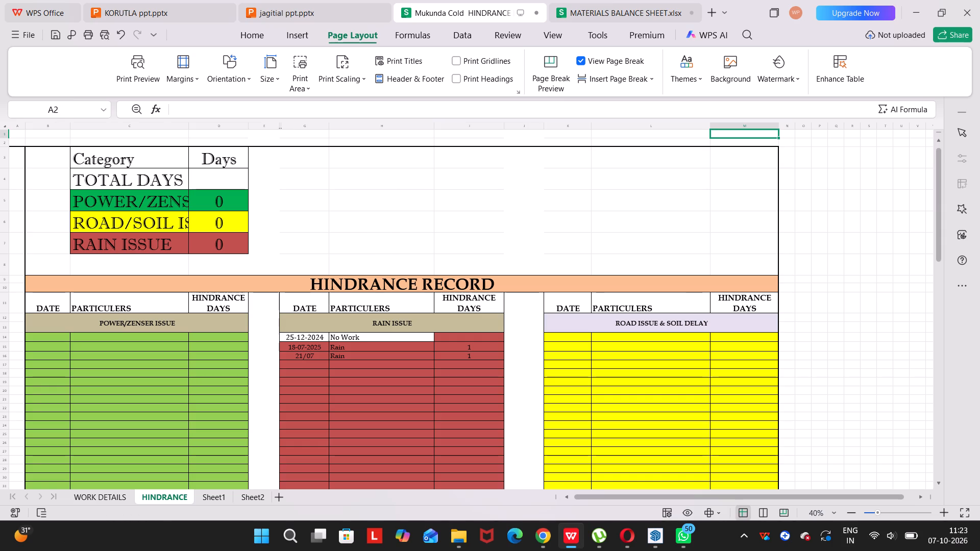
pyautogui.moveTo(20, 139); pyautogui.dragTo(459, 131)
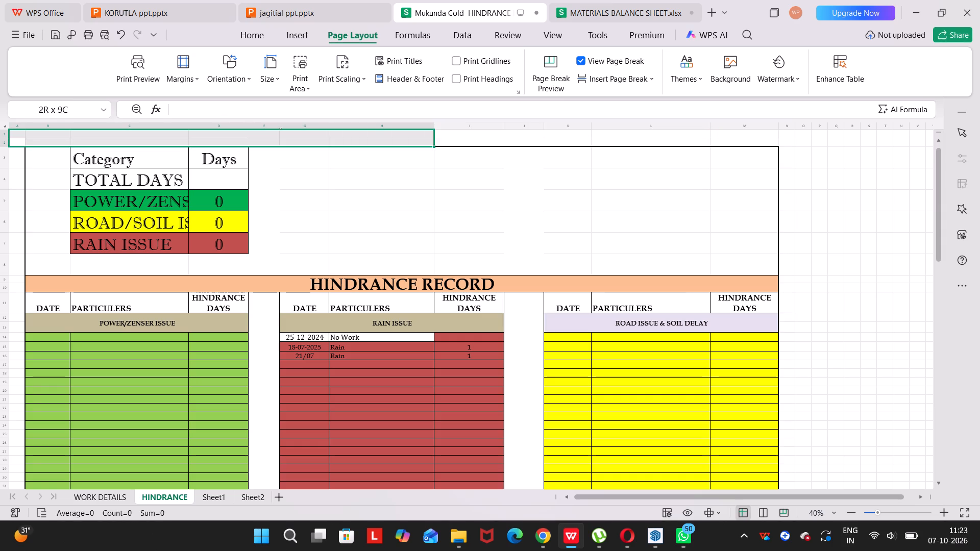
pyautogui.moveTo(459, 131); pyautogui.dragTo(710, 131)
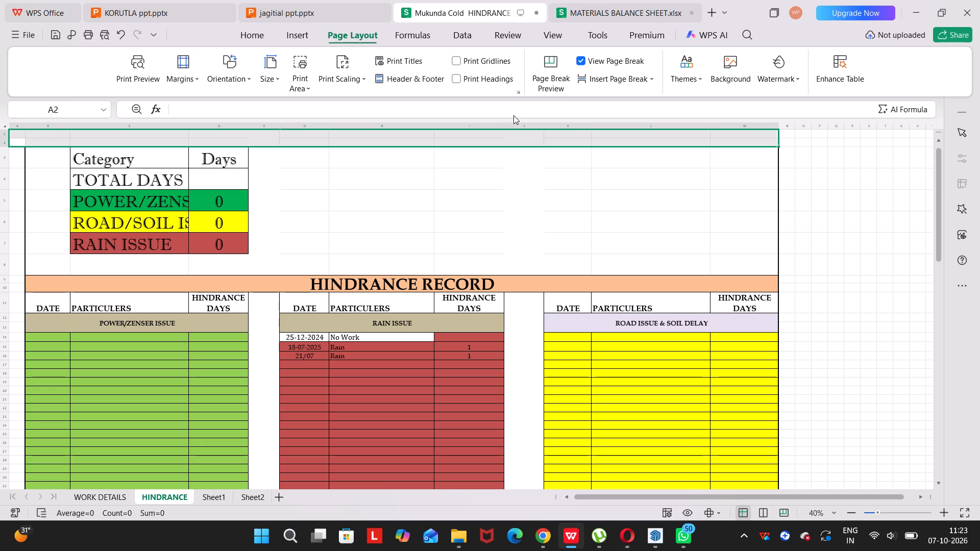
pyautogui.click(253, 35)
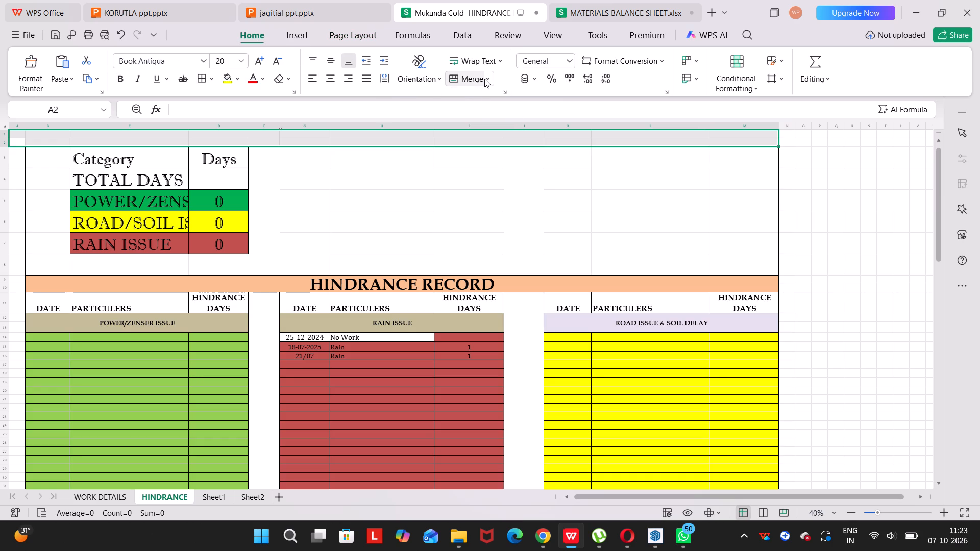
pyautogui.click(465, 79)
# Enter the title KORUTLA HINDRANCE RECORD in the merged cell at the top of the HINDRANCE sheet.
pyautogui.click(228, 140)
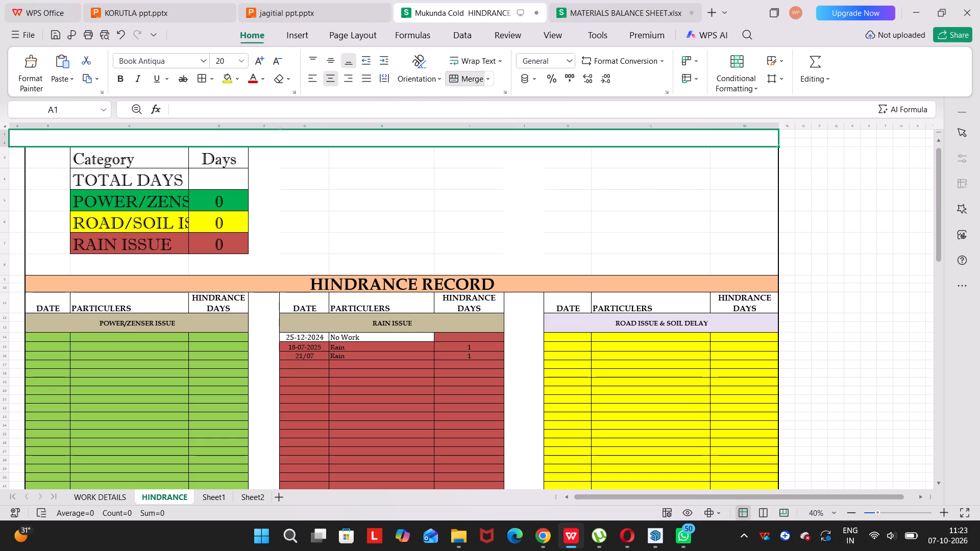
pyautogui.click(228, 140)
pyautogui.write('KO')
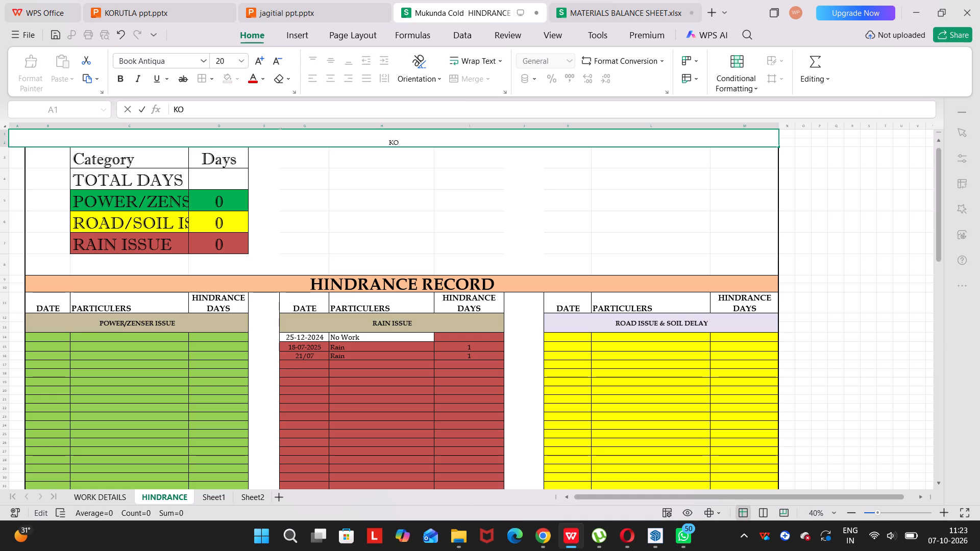
pyautogui.write('RUTLA HINDRANCE RECORD')
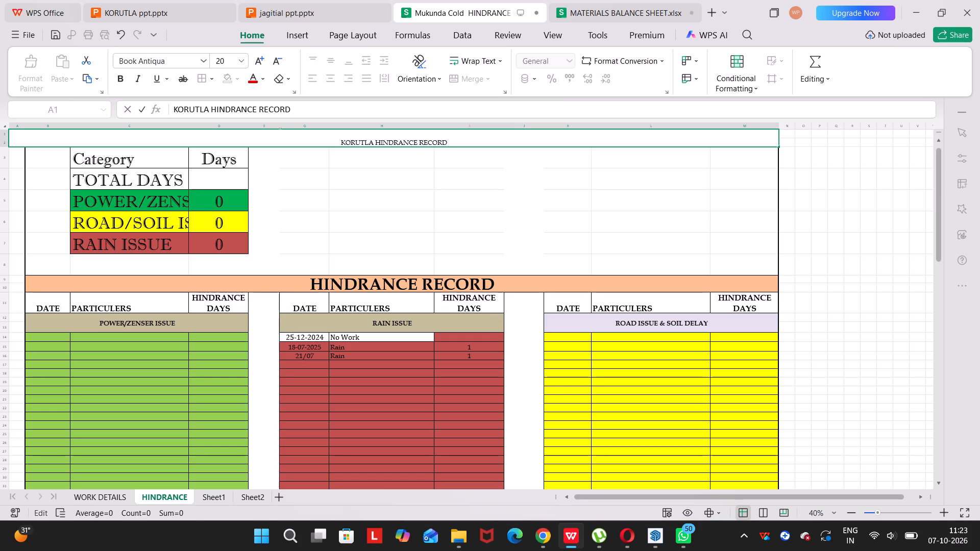
pyautogui.press('Return')
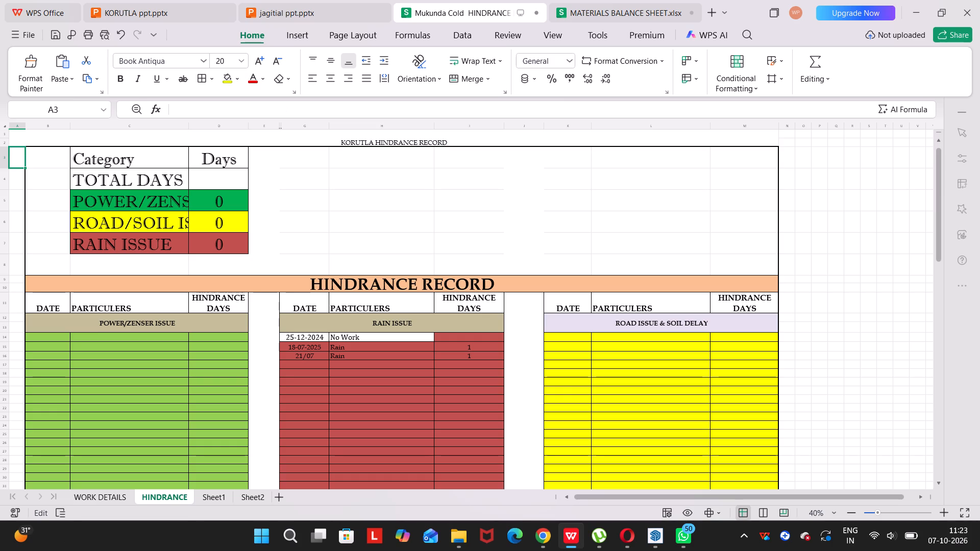
# Change the font colour of the KORUTLA HINDRANCE RECORD title to red.
pyautogui.click(427, 141)
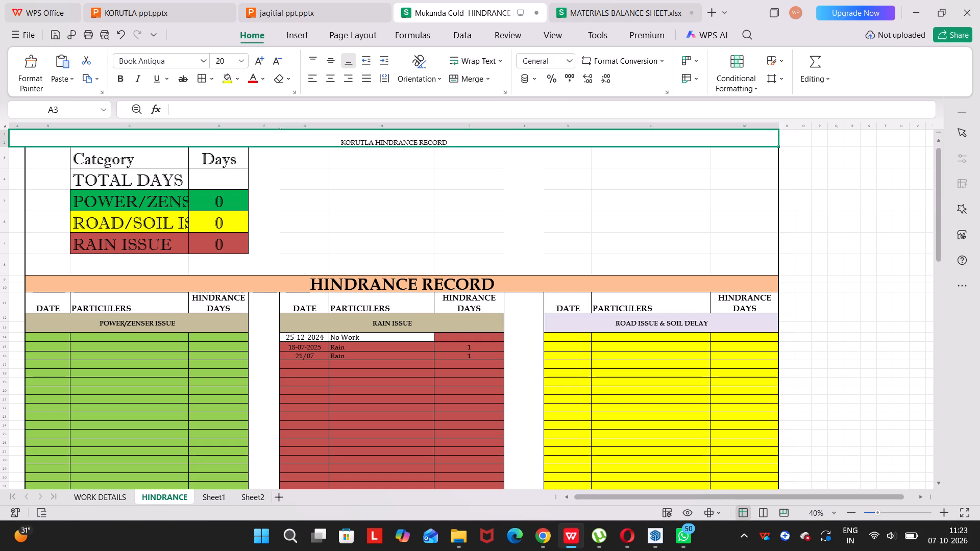
pyautogui.click(247, 80)
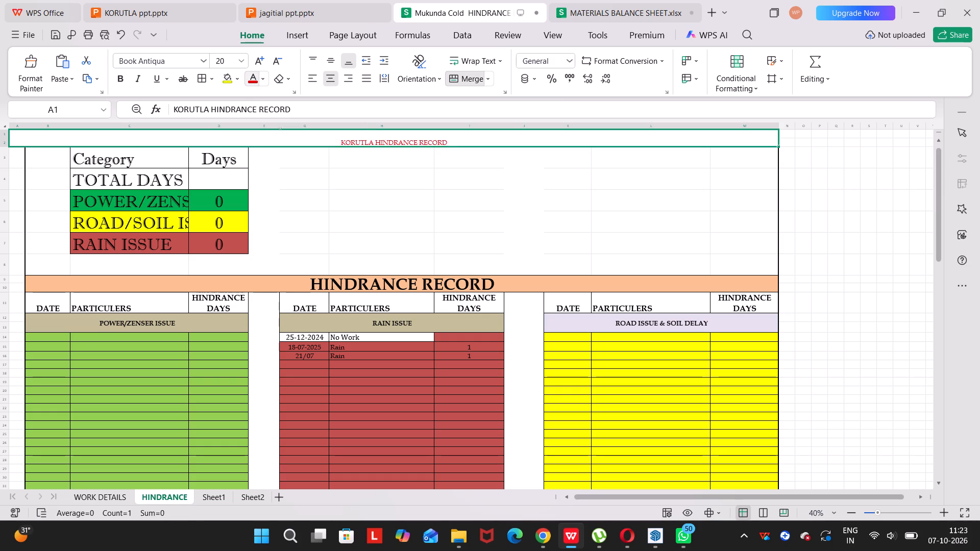
# Set the font size of the KORUTLA HINDRANCE RECORD title text to 26.
pyautogui.click(431, 139)
pyautogui.doubleClick(449, 143)
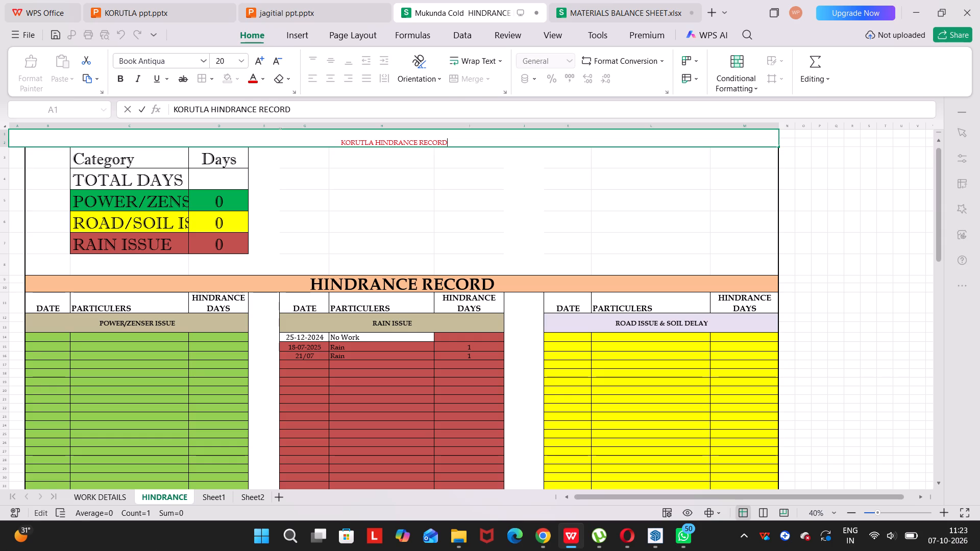
pyautogui.moveTo(449, 143); pyautogui.dragTo(335, 155)
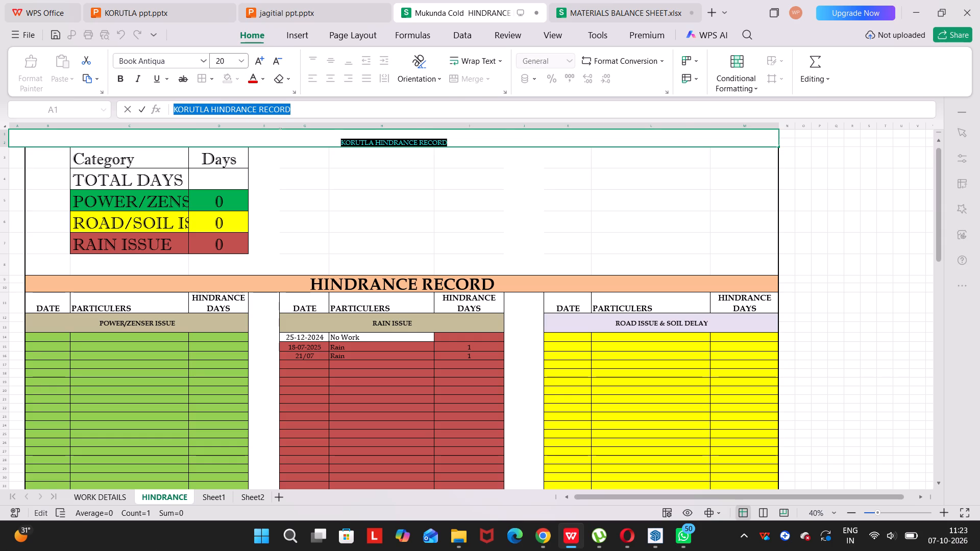
pyautogui.click(240, 60)
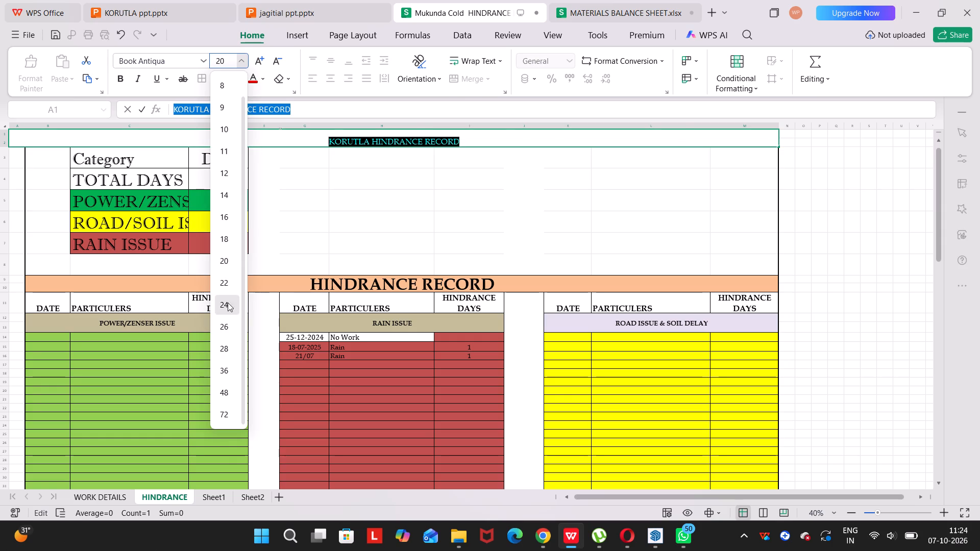
pyautogui.click(228, 325)
pyautogui.click(495, 141)
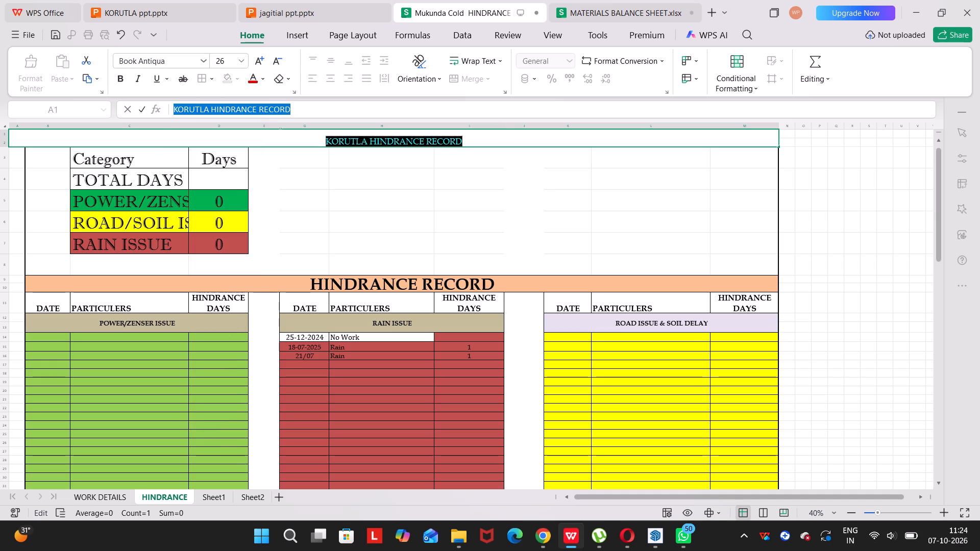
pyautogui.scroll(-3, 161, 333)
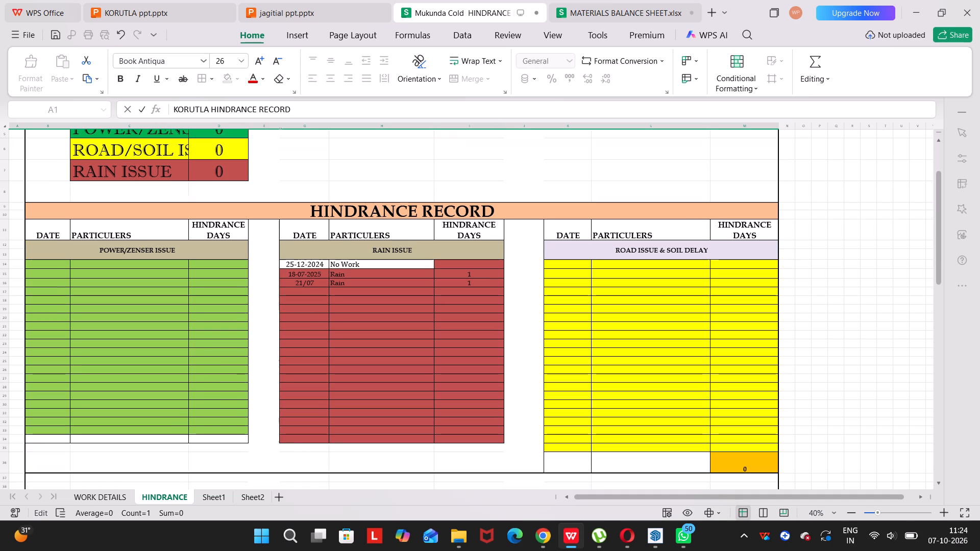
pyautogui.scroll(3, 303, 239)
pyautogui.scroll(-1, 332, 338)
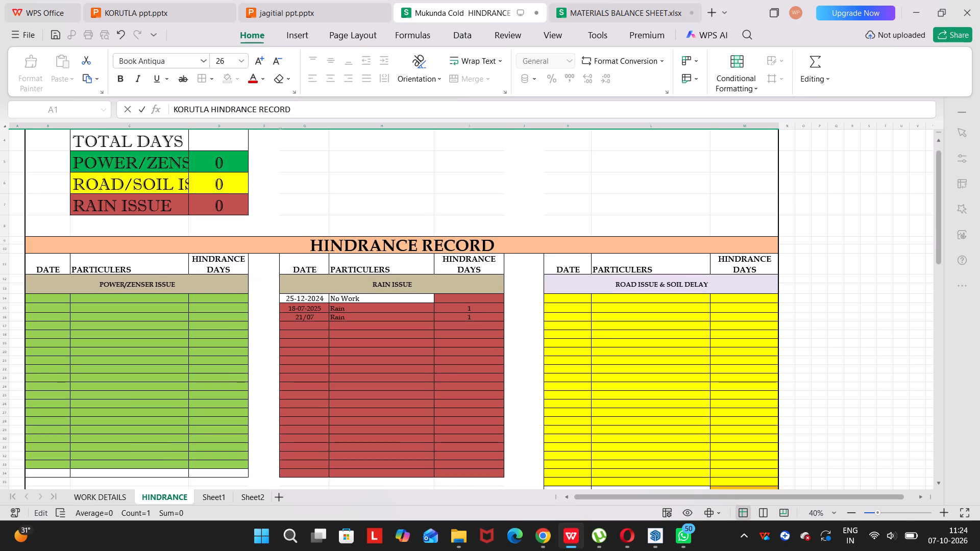
# Replace the first date under RAIN ISSUE, in the No Work row, with 17-08-2026.
pyautogui.doubleClick(308, 300)
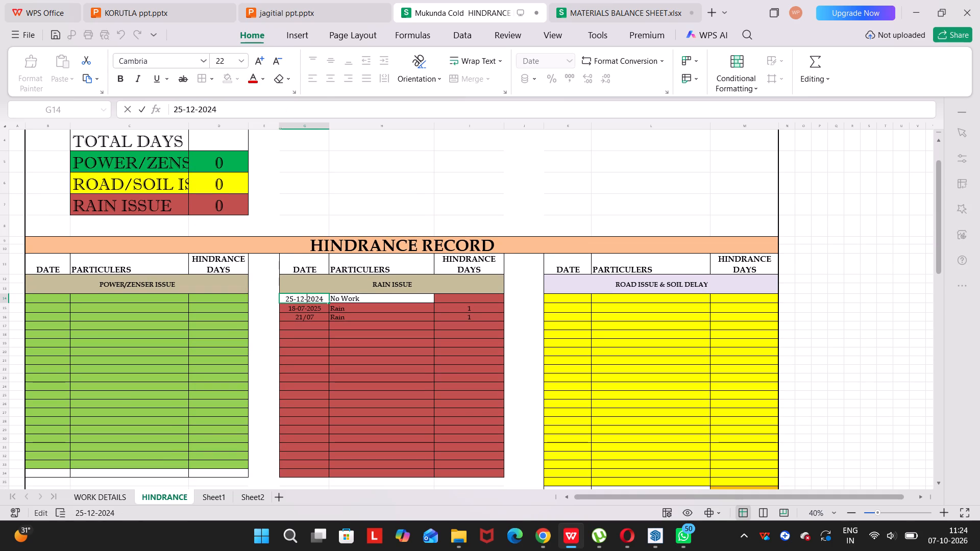
pyautogui.click(323, 299)
pyautogui.press('BackSpace')
pyautogui.press('BackSpace')
pyautogui.press('BackSpace')
pyautogui.press('BackSpace')
pyautogui.press('BackSpace')
pyautogui.press('BackSpace')
pyautogui.press('BackSpace')
pyautogui.press('BackSpace')
pyautogui.press('BackSpace')
pyautogui.press('BackSpace')
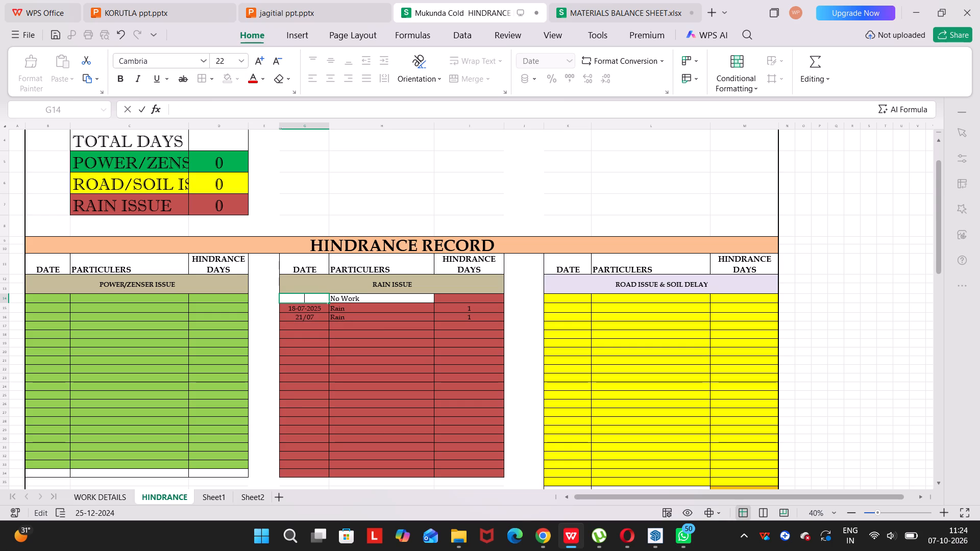
pyautogui.write('17')
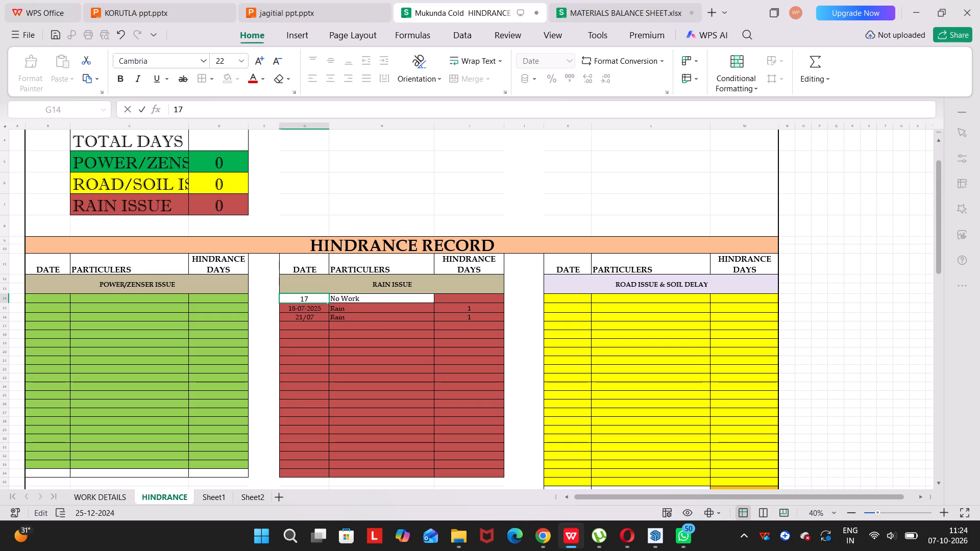
pyautogui.press('-')
pyautogui.press('0')
pyautogui.press('8')
pyautogui.press('-')
pyautogui.write('2026')
# Enter 1 as the hindrance days for the 17-08-2026 row under RAIN ISSUE.
pyautogui.click(458, 298)
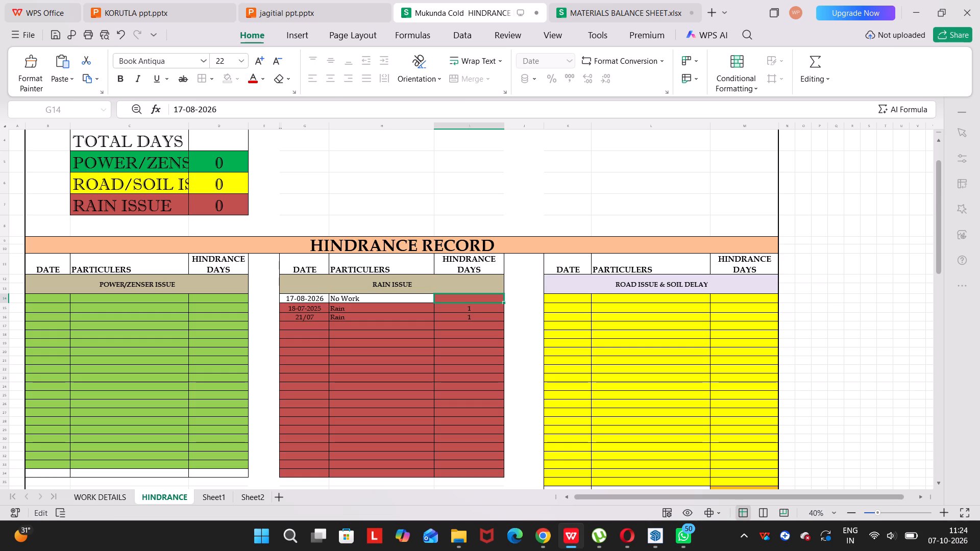
pyautogui.press('1')
pyautogui.click(300, 310)
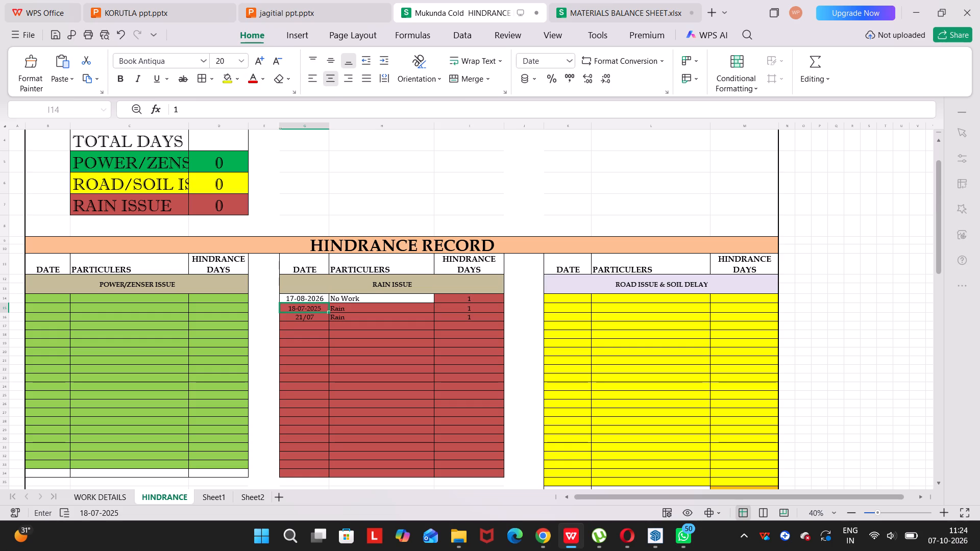
# Copy the 17-08-2026 date cell over the date in the second RAIN ISSUE row.
pyautogui.doubleClick(315, 311)
pyautogui.click(308, 298)
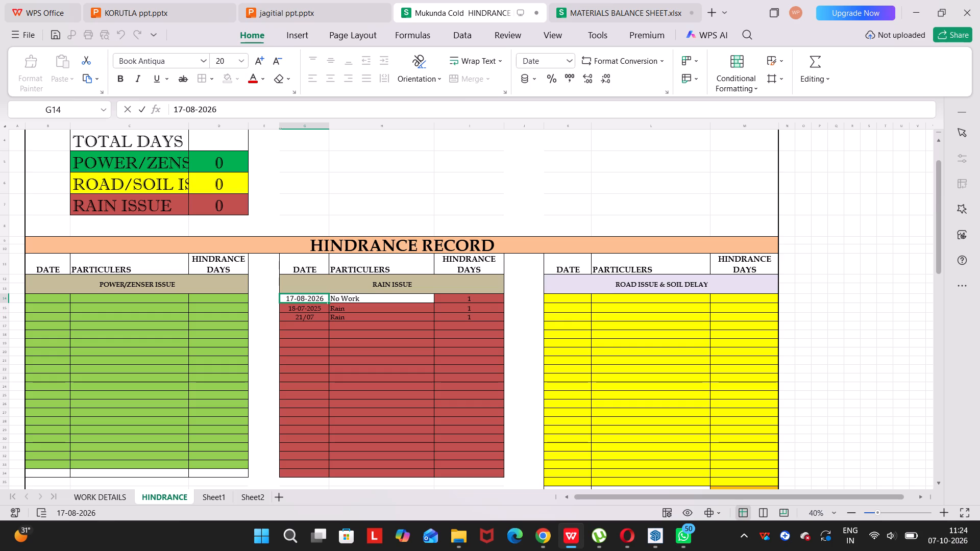
pyautogui.hotkey('ctrl', 'c')
pyautogui.click(315, 311)
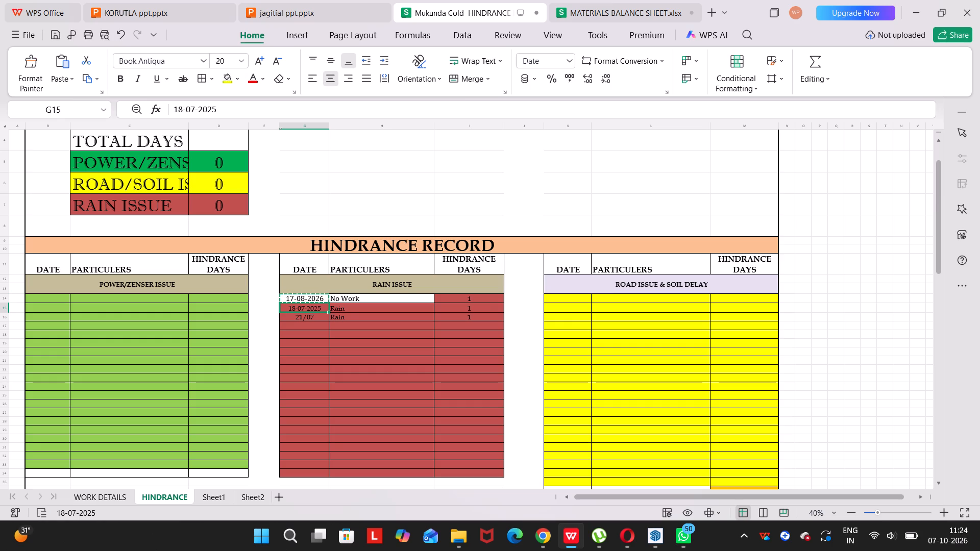
pyautogui.hotkey('ctrl', 'v')
pyautogui.click(313, 316)
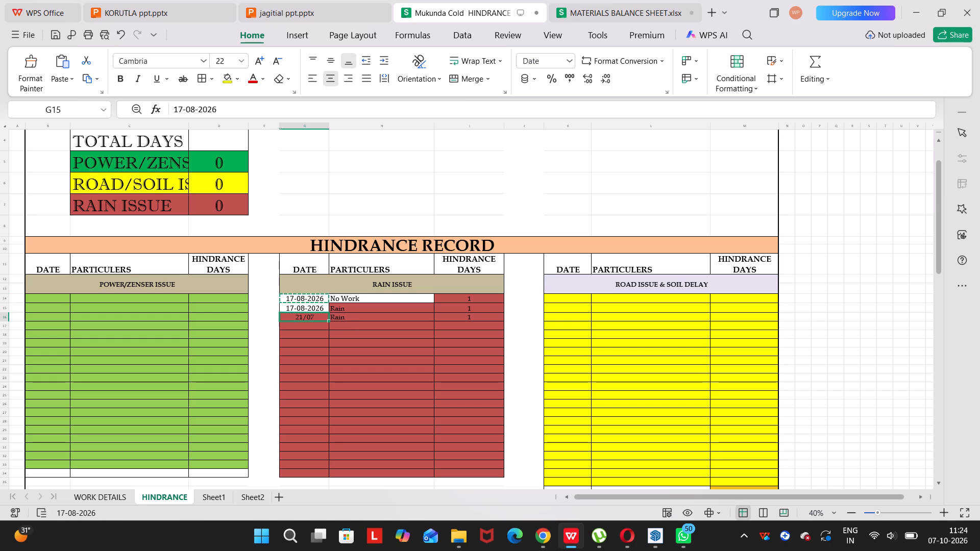
# Paste the copied 17-08-2026 date cell over the date in the third RAIN ISSUE row.
pyautogui.hotkey('ctrl', 'v')
pyautogui.keyDown('ctrl'); pyautogui.click(313, 316); pyautogui.keyUp('ctrl')
# Change the date in the second RAIN ISSUE row to 23-08-2026.
pyautogui.doubleClick(304, 311)
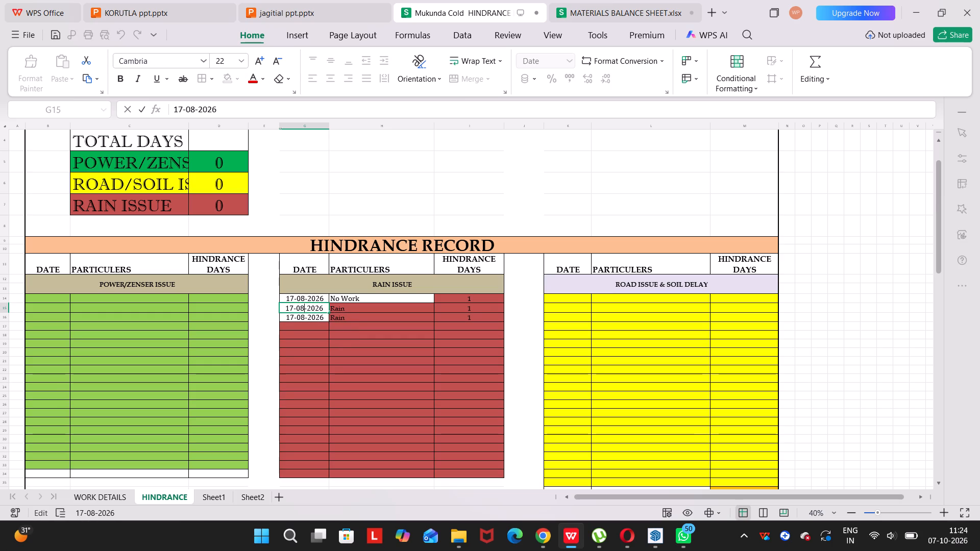
pyautogui.click(293, 308)
pyautogui.press('BackSpace')
pyautogui.press('BackSpace')
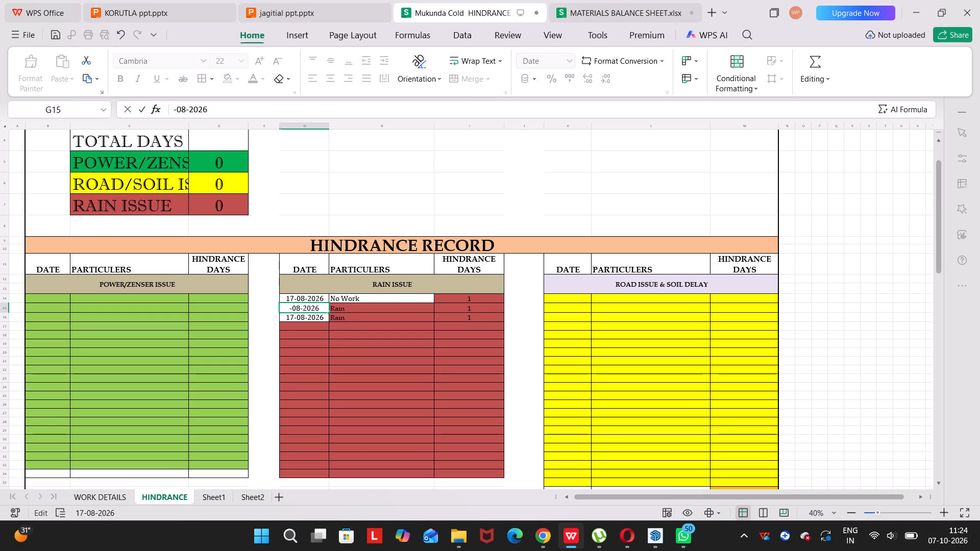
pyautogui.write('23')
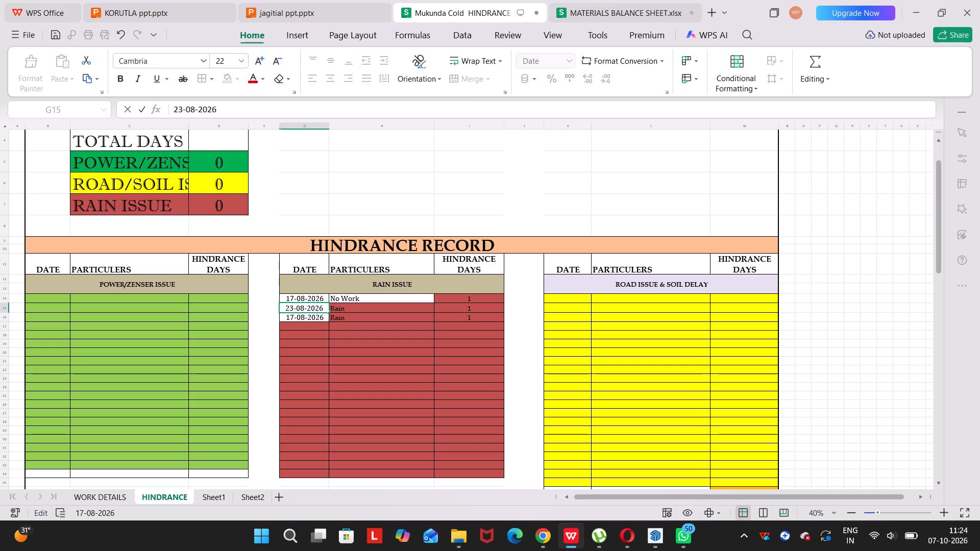
# Change the date in the third RAIN ISSUE row to 29-08-2026.
pyautogui.click(292, 319)
pyautogui.click(292, 319)
pyautogui.press('BackSpace')
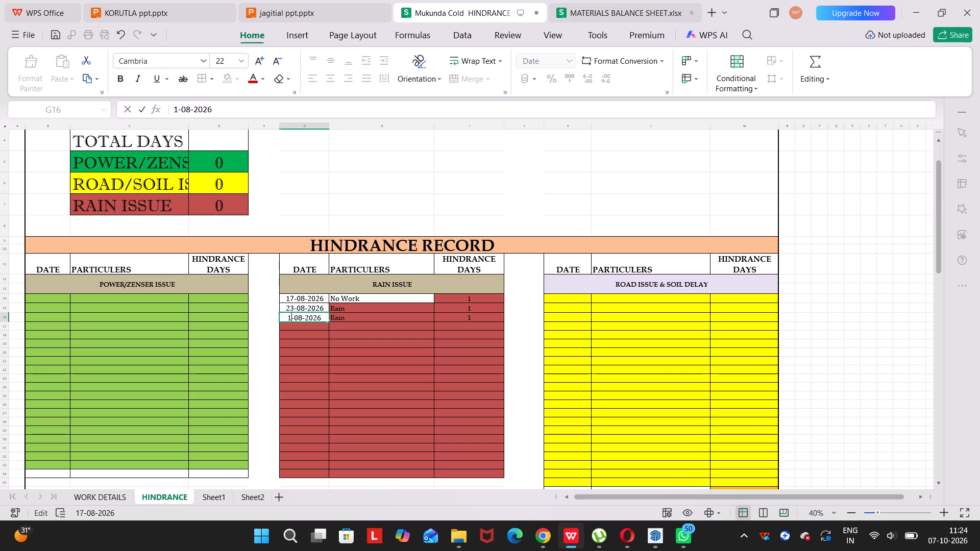
pyautogui.press('BackSpace')
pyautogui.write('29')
pyautogui.click(348, 308)
# Copy the No Work particulars from the 17-08-2026 row over the Rain entries in the 23-08-2026 and 29-08-2026 rows.
pyautogui.click(349, 300)
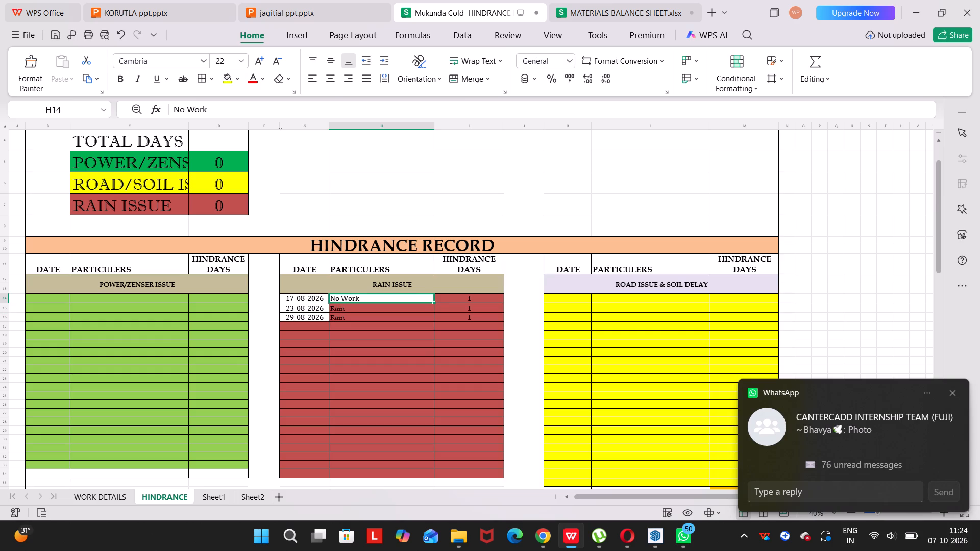
pyautogui.hotkey('ctrl', 'c')
pyautogui.click(349, 307)
pyautogui.hotkey('ctrl', 'v')
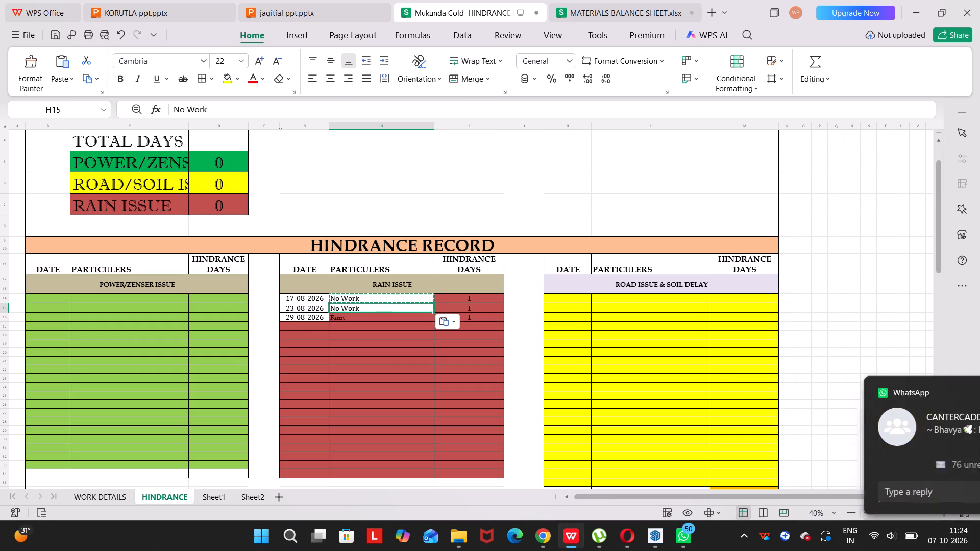
pyautogui.click(352, 318)
pyautogui.hotkey('ctrl', 'v')
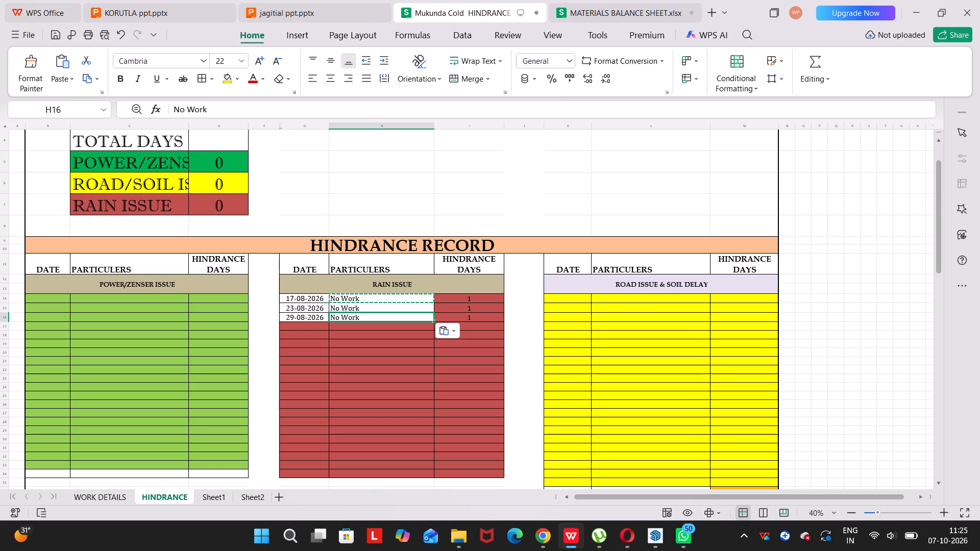
# Replace the particulars of the 17-08-2026 row under RAIN ISSUE with RAIN.
pyautogui.doubleClick(359, 301)
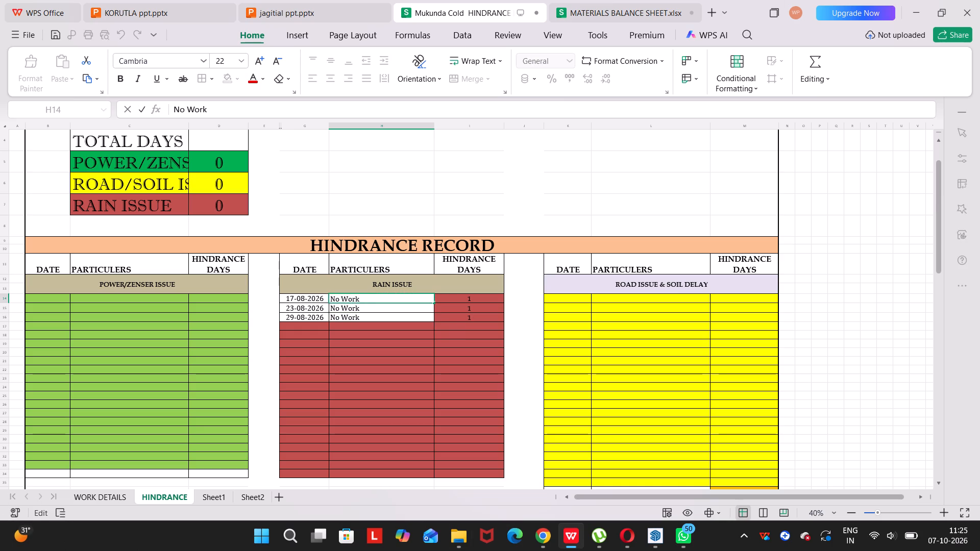
pyautogui.press('BackSpace')
pyautogui.press('BackSpace')
pyautogui.press('BackSpace')
pyautogui.press('BackSpace')
pyautogui.press('BackSpace')
pyautogui.press('BackSpace')
pyautogui.press('BackSpace')
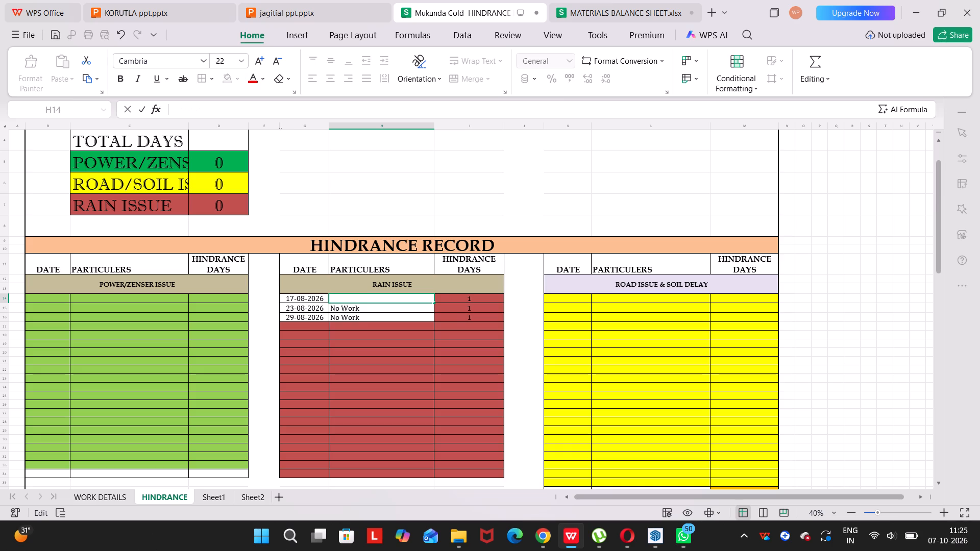
pyautogui.write('RAIN')
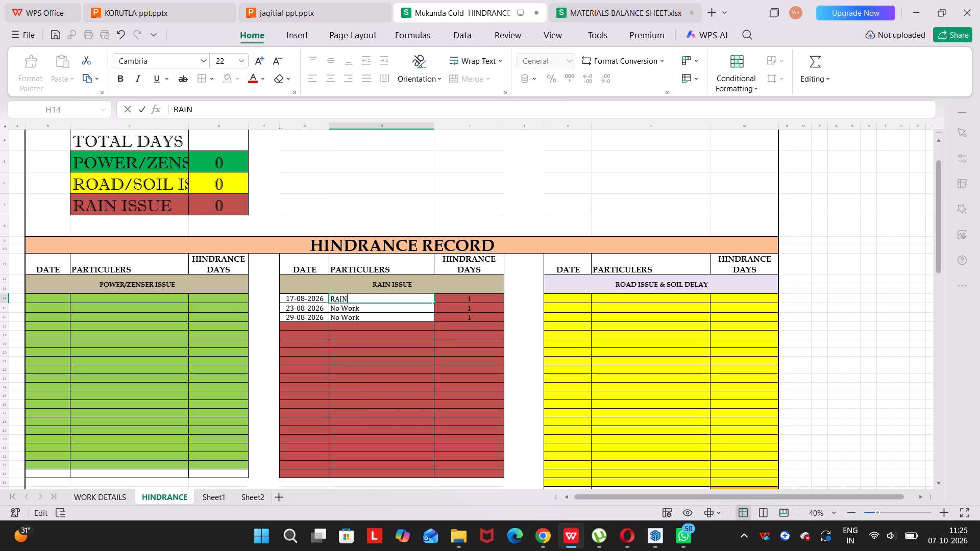
pyautogui.press('Return')
# Copy the RAIN particulars cell into the 23-08-2026 and 29-08-2026 rows, replacing No Work.
pyautogui.click(360, 308)
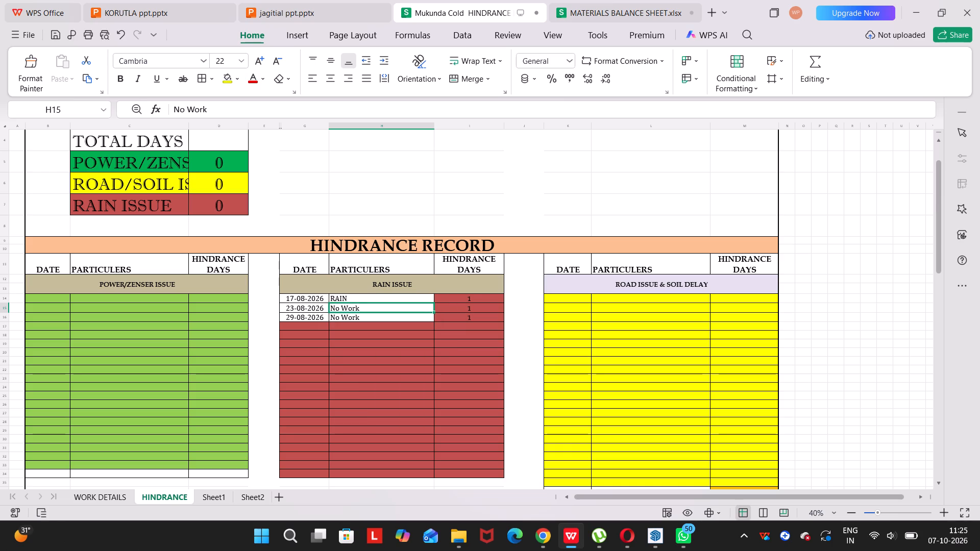
pyautogui.click(356, 300)
pyautogui.hotkey('ctrl', 'c')
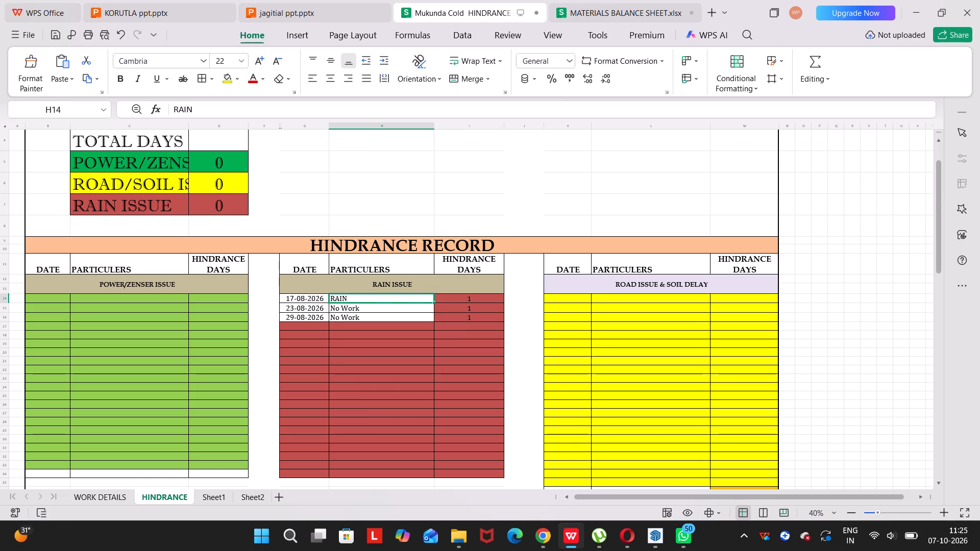
pyautogui.click(349, 307)
pyautogui.hotkey('ctrl', 'v')
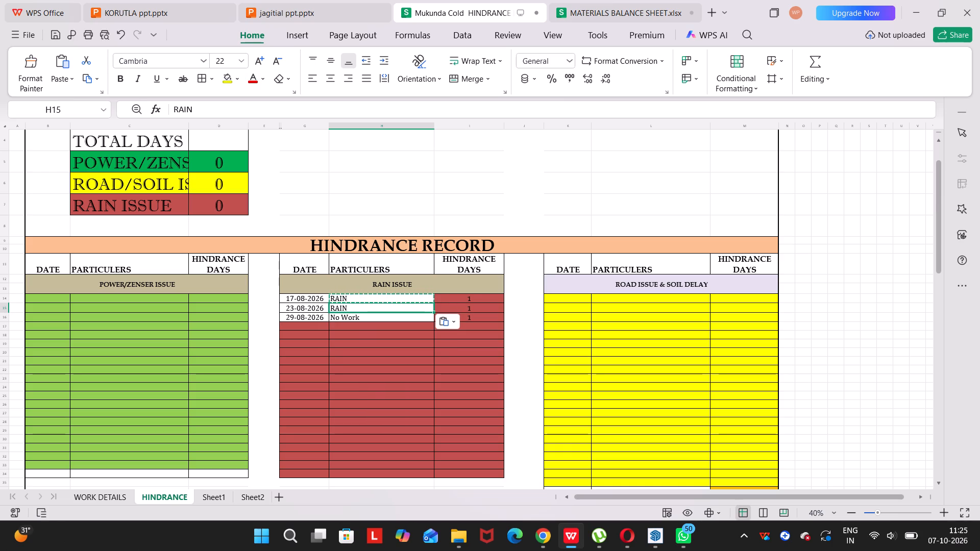
pyautogui.click(349, 318)
pyautogui.hotkey('ctrl', 'v')
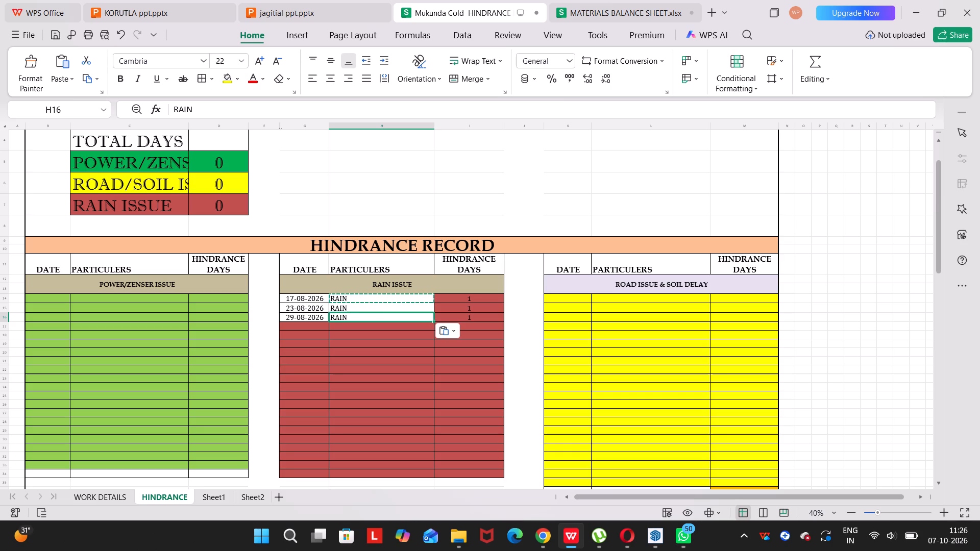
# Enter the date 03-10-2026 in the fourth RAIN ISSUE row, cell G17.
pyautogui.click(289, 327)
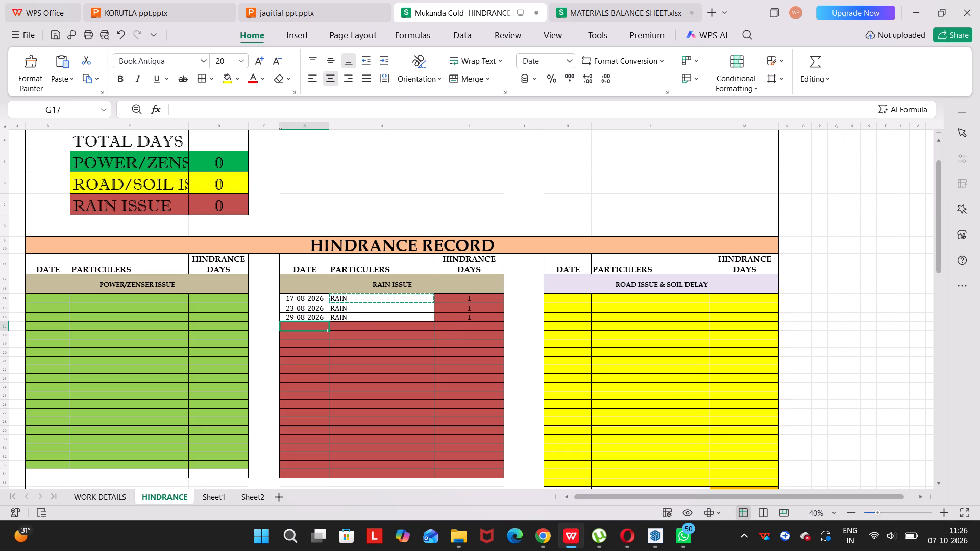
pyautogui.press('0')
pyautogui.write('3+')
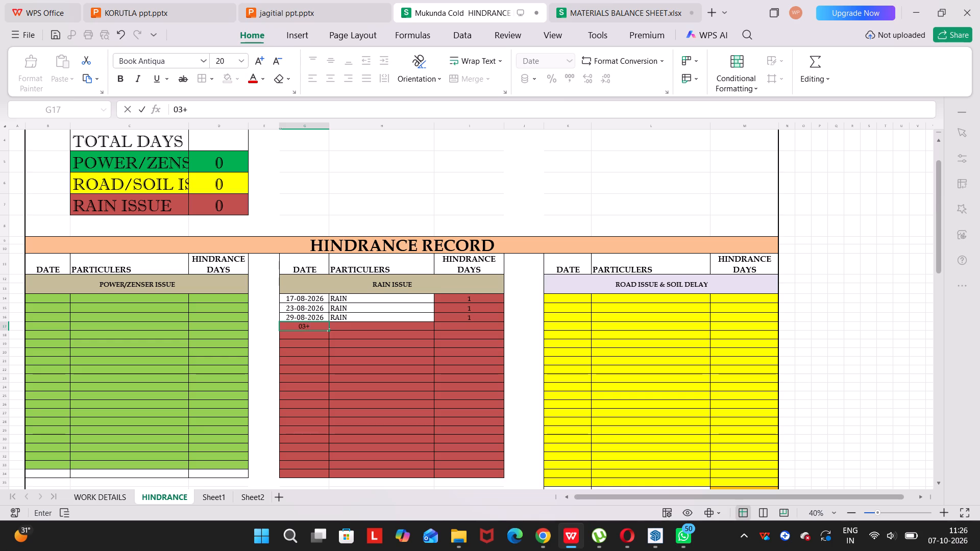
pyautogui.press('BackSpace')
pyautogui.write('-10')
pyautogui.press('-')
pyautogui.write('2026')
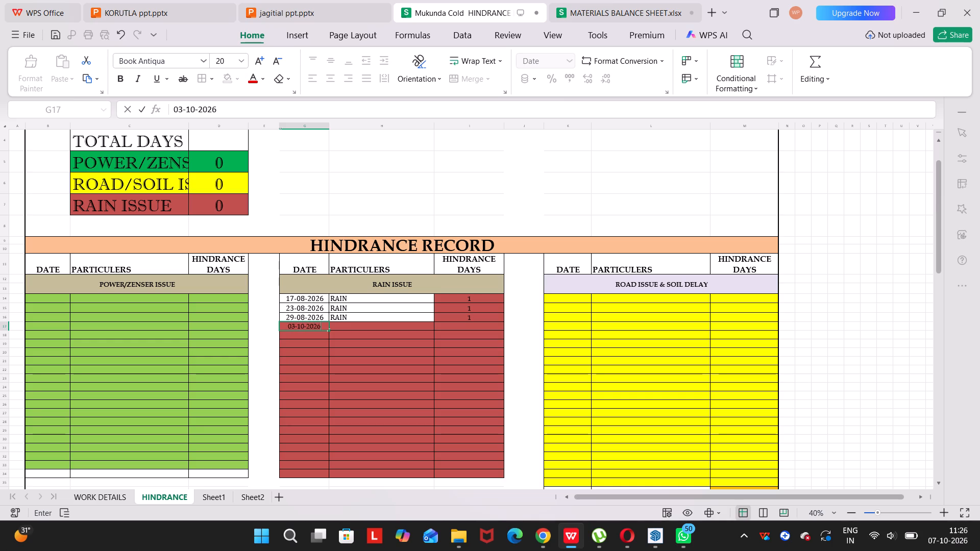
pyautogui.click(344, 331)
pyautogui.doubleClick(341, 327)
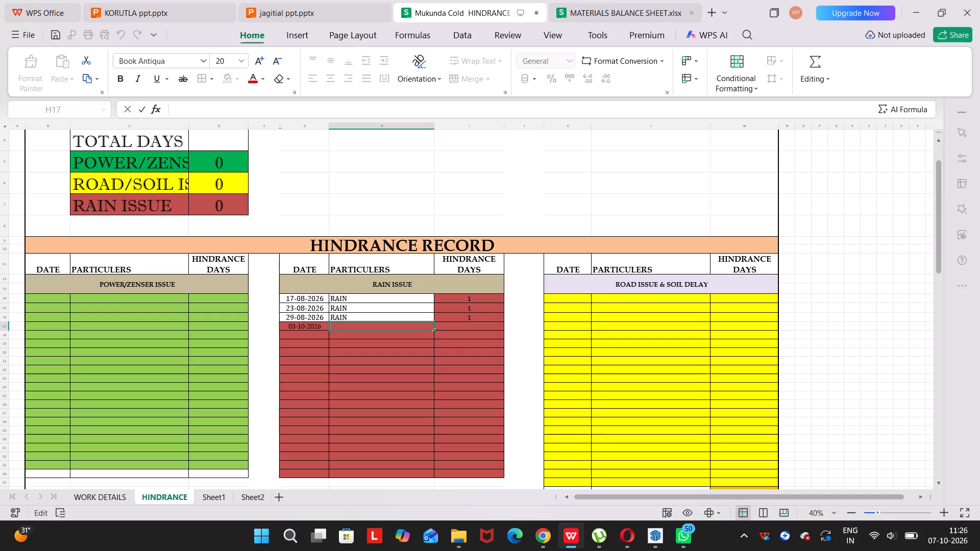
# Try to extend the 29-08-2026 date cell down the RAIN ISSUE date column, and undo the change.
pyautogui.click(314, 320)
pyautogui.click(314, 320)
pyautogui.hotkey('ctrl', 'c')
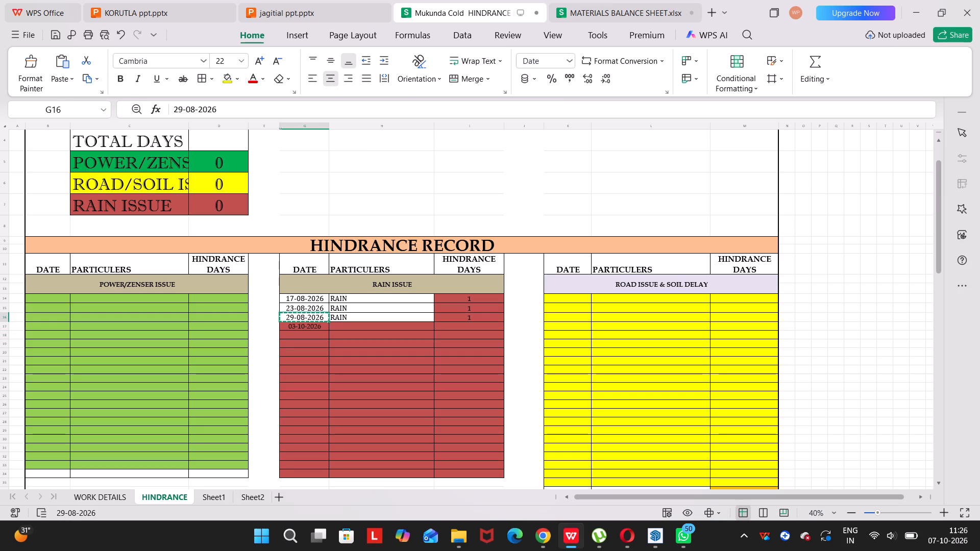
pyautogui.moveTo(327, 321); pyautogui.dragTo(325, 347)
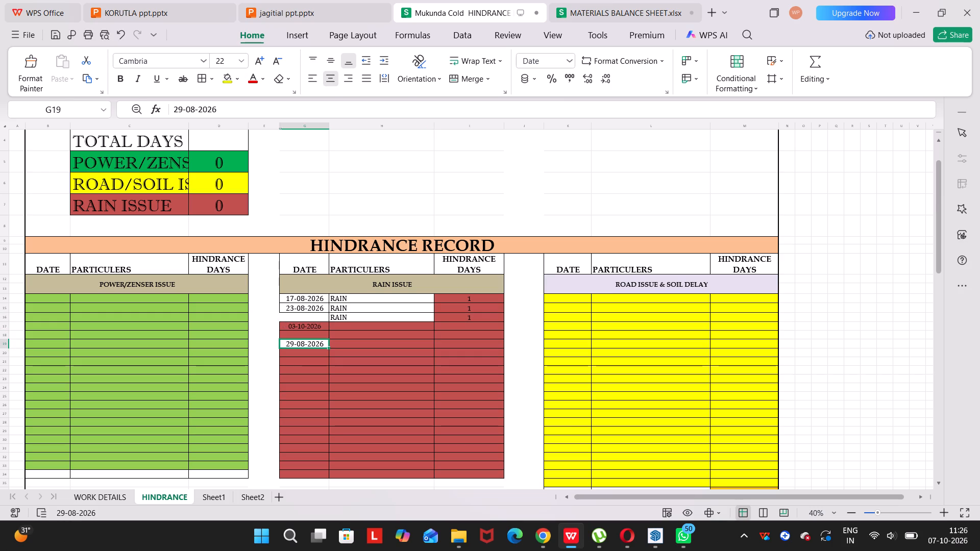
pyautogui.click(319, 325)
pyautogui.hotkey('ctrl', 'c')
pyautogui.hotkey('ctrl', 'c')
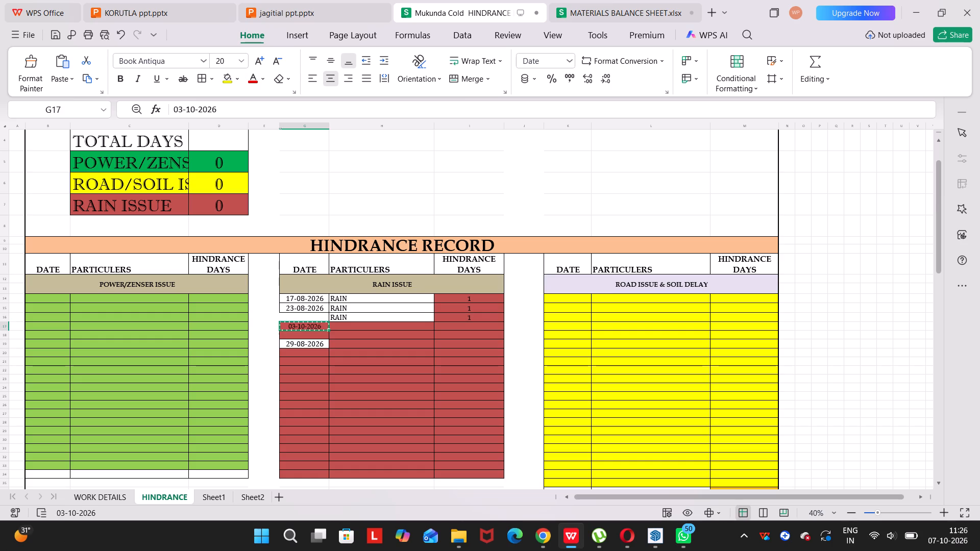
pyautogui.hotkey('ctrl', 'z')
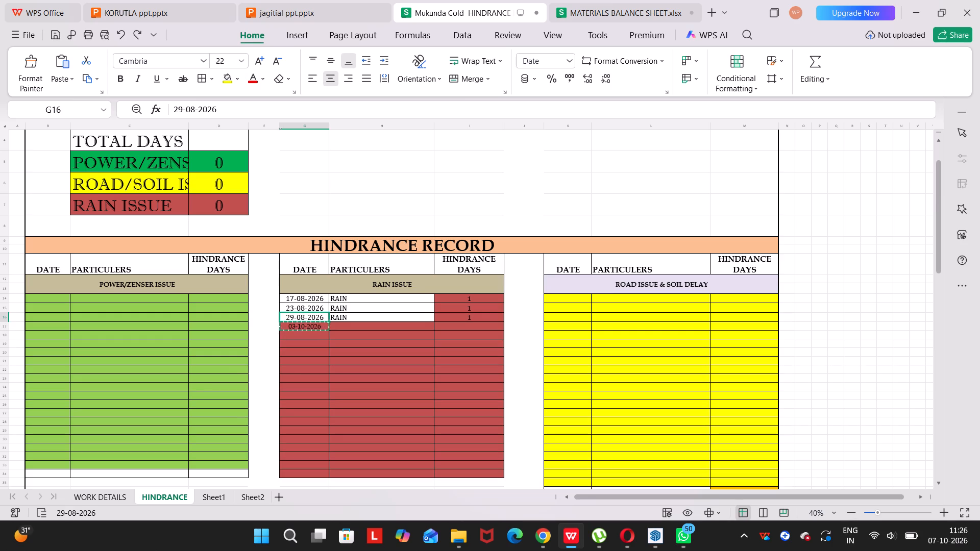
# Copy the 29-08-2026 date cell into the next four RAIN ISSUE rows, cells G17 to G20, replacing the 03-10-2026 entry.
pyautogui.click(319, 319)
pyautogui.hotkey('ctrl', 'c')
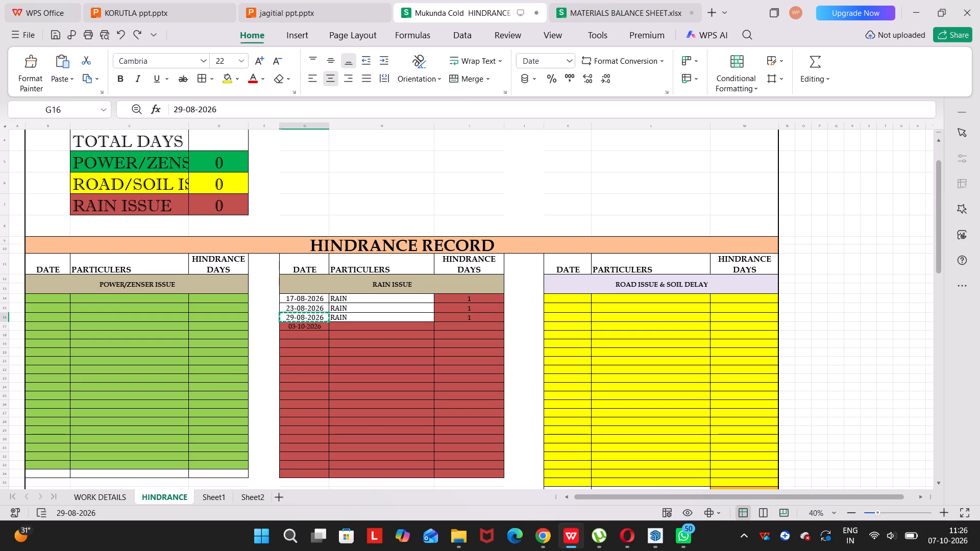
pyautogui.click(319, 324)
pyautogui.hotkey('ctrl', 'v')
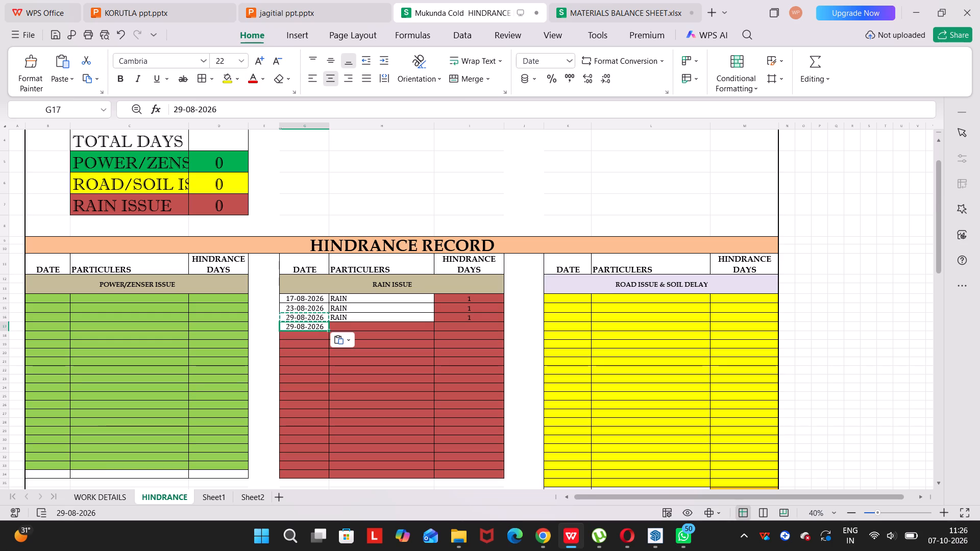
pyautogui.click(314, 335)
pyautogui.hotkey('ctrl', 'v')
pyautogui.keyDown('ctrl'); pyautogui.click(314, 335); pyautogui.keyUp('ctrl')
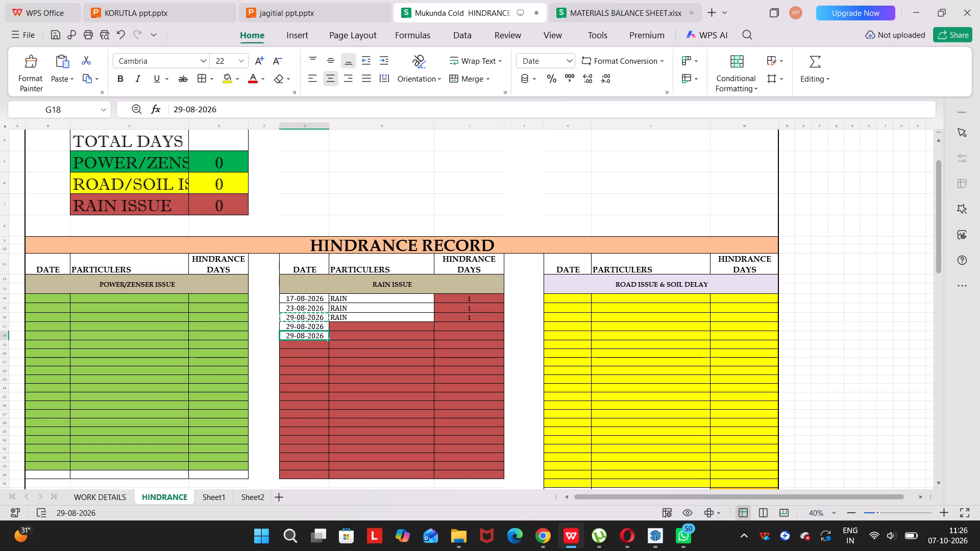
pyautogui.click(312, 343)
pyautogui.hotkey('ctrl', 'v')
pyautogui.click(309, 352)
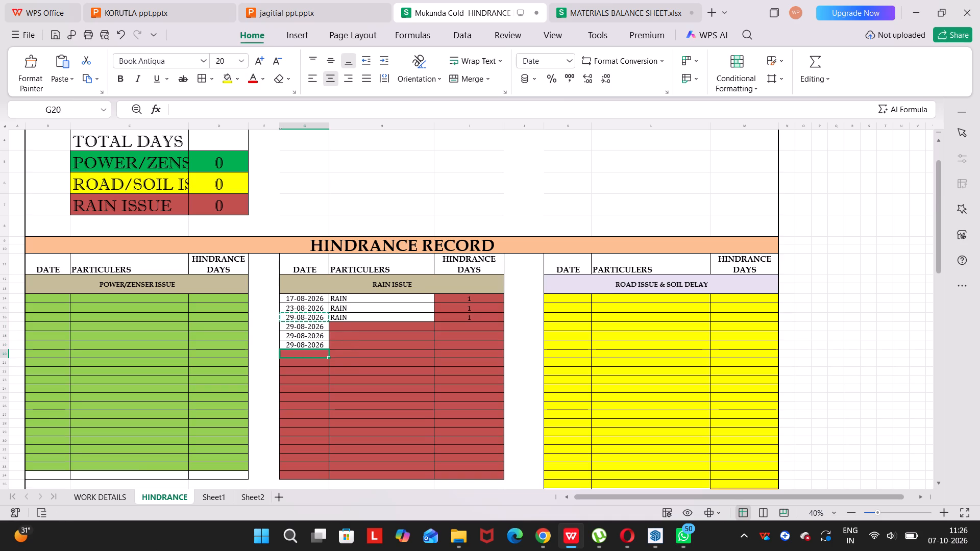
pyautogui.hotkey('ctrl', 'v')
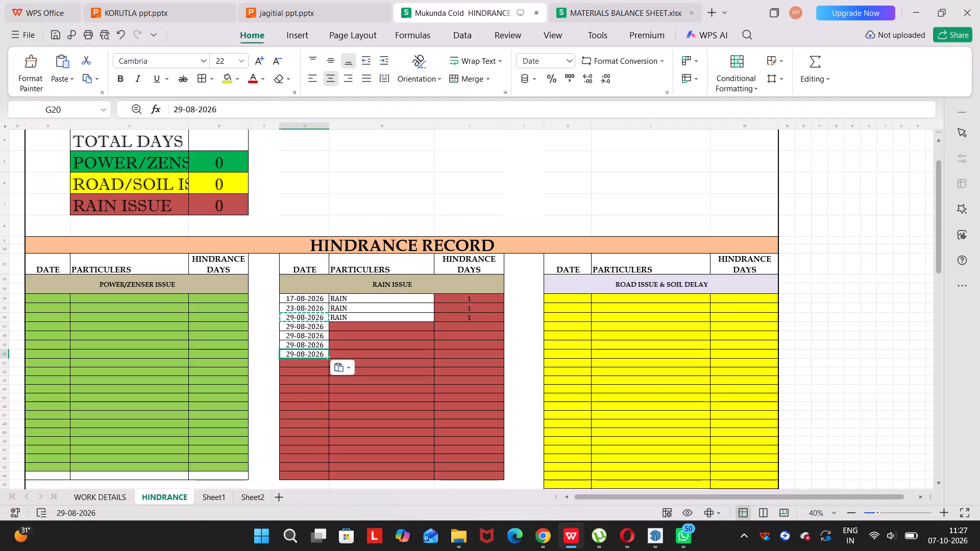
# End the copy mode and blank out the date in the seventh RAIN ISSUE row, cell G20.
pyautogui.scroll(-13, 365, 355)
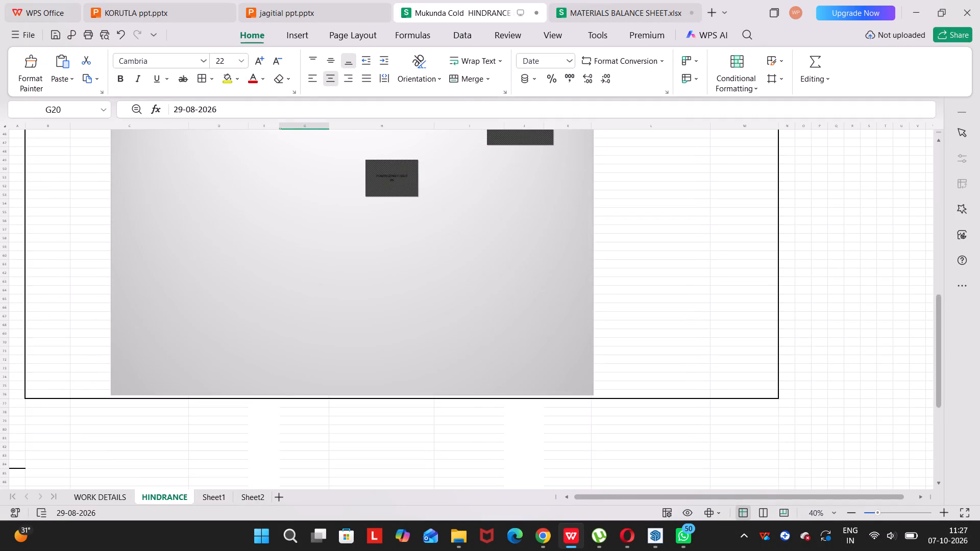
pyautogui.scroll(4, 507, 386)
pyautogui.press('Escape')
pyautogui.press('space')
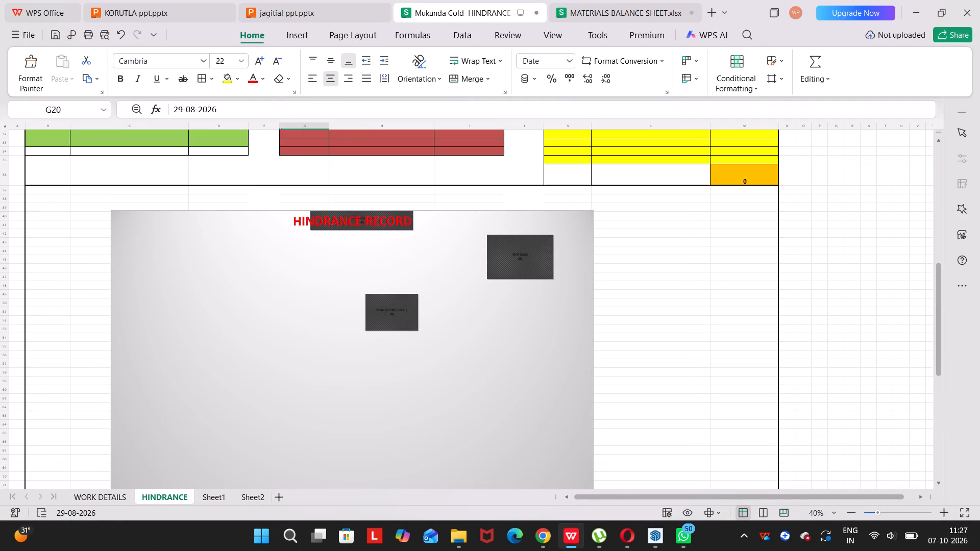
pyautogui.scroll(4, 576, 381)
pyautogui.scroll(2, 472, 366)
pyautogui.click(820, 326)
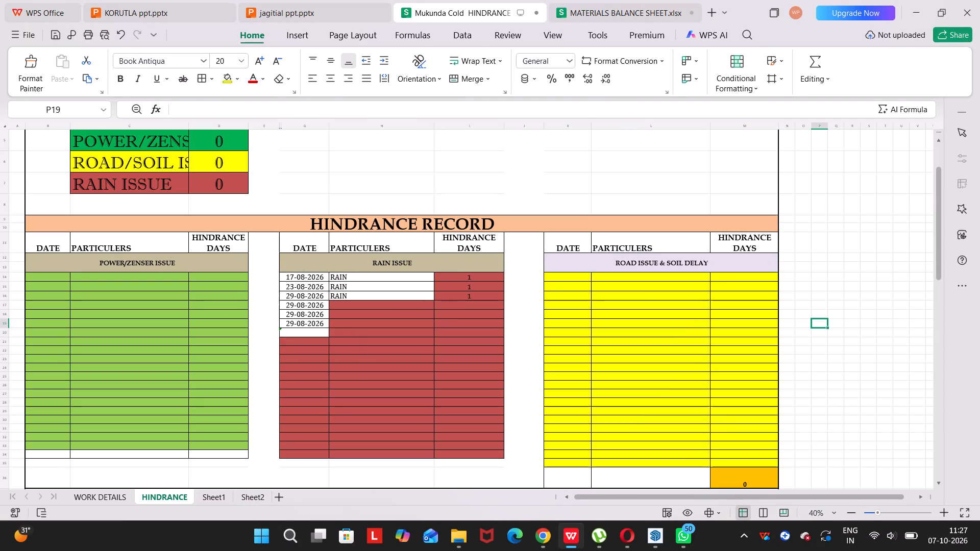
# Save the hindrance workbook.
pyautogui.hotkey('ctrl', 's')
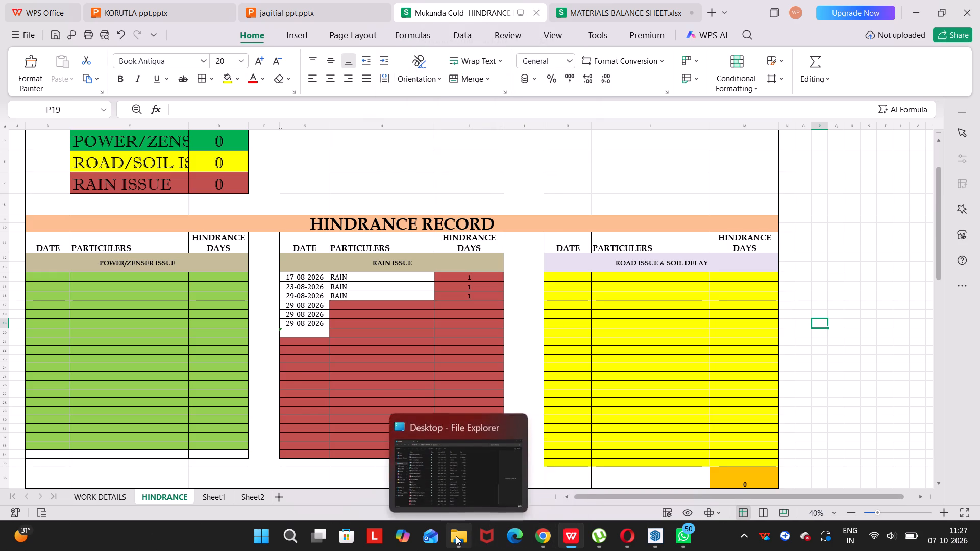
# Switch to File Explorer and look through the files in the Desktop and Downloads folders.
pyautogui.click(450, 466)
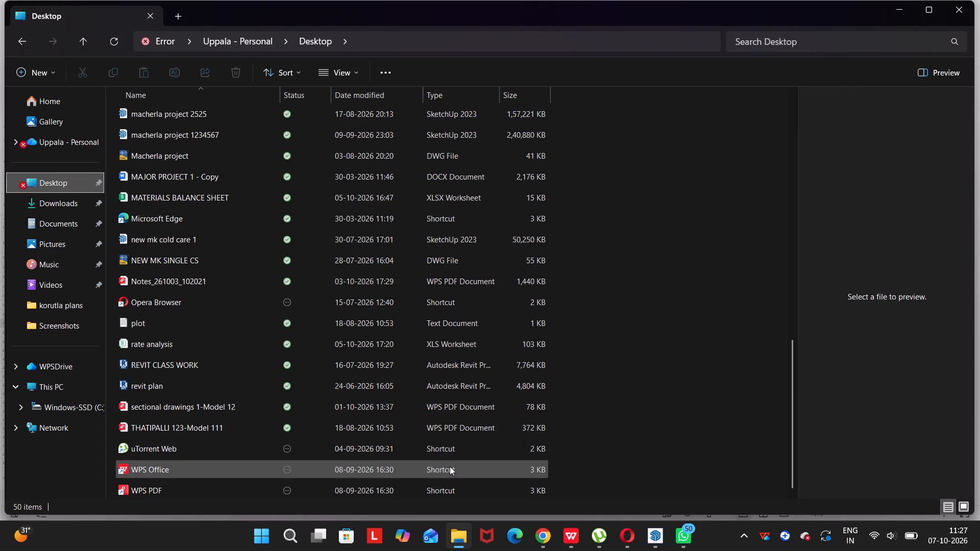
pyautogui.scroll(-2, 255, 349)
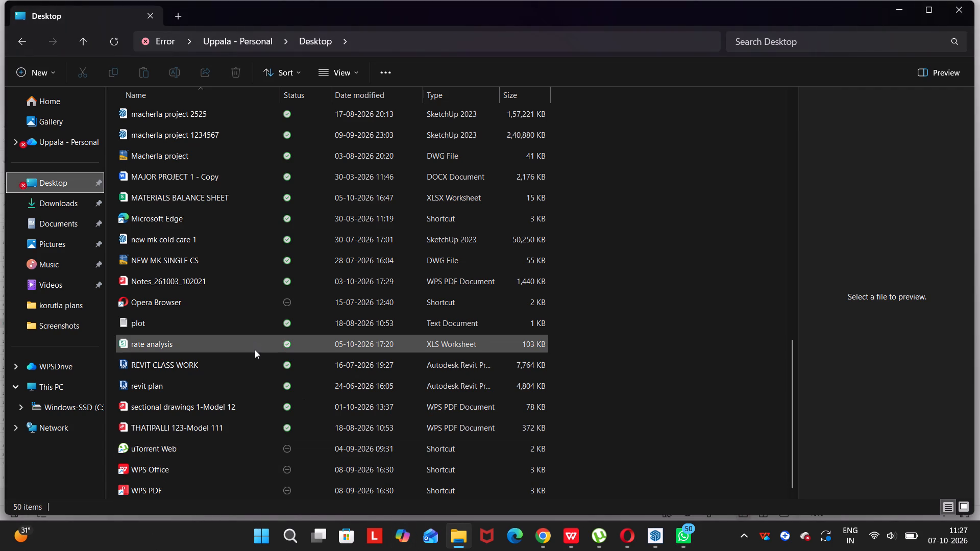
pyautogui.scroll(-5, 246, 354)
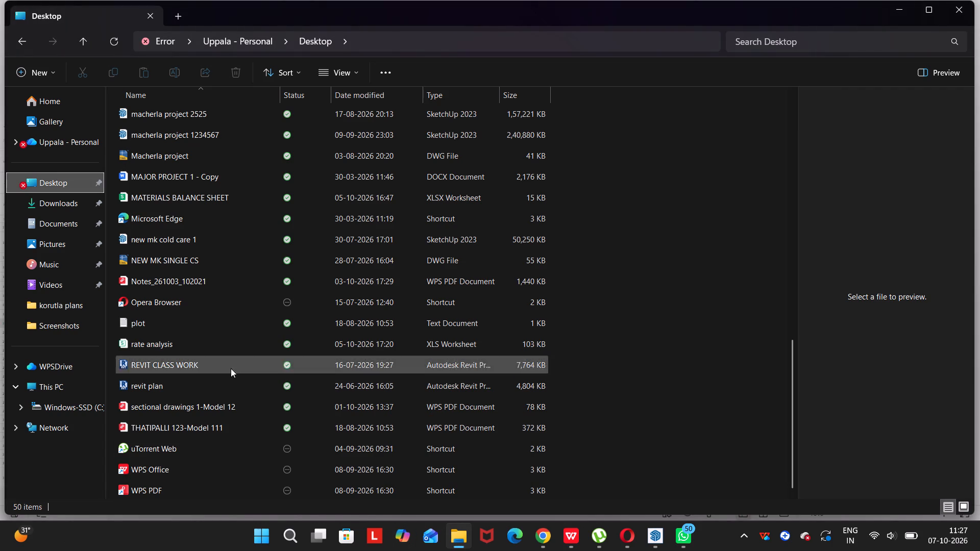
pyautogui.click(73, 202)
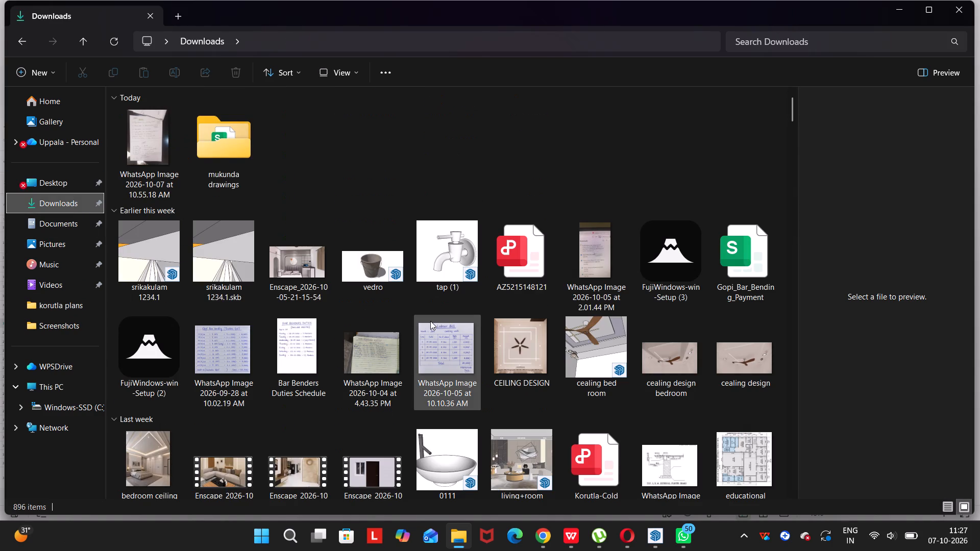
pyautogui.scroll(-3, 471, 306)
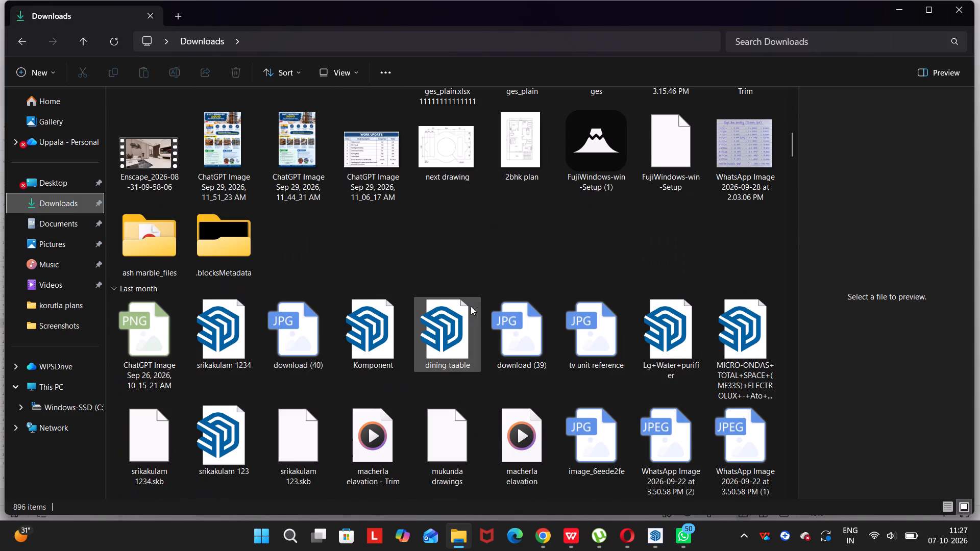
pyautogui.scroll(3, 471, 306)
pyautogui.scroll(-4, 471, 306)
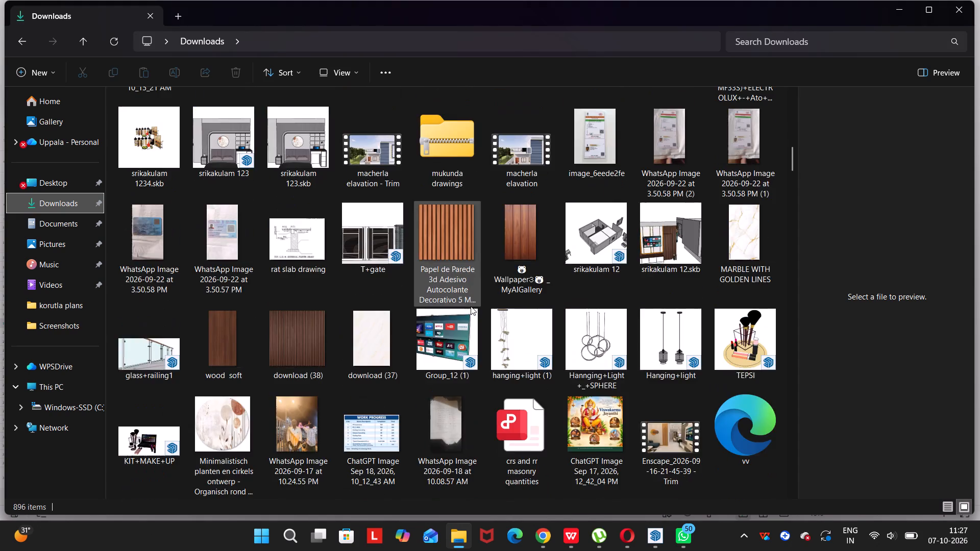
pyautogui.scroll(2, 471, 306)
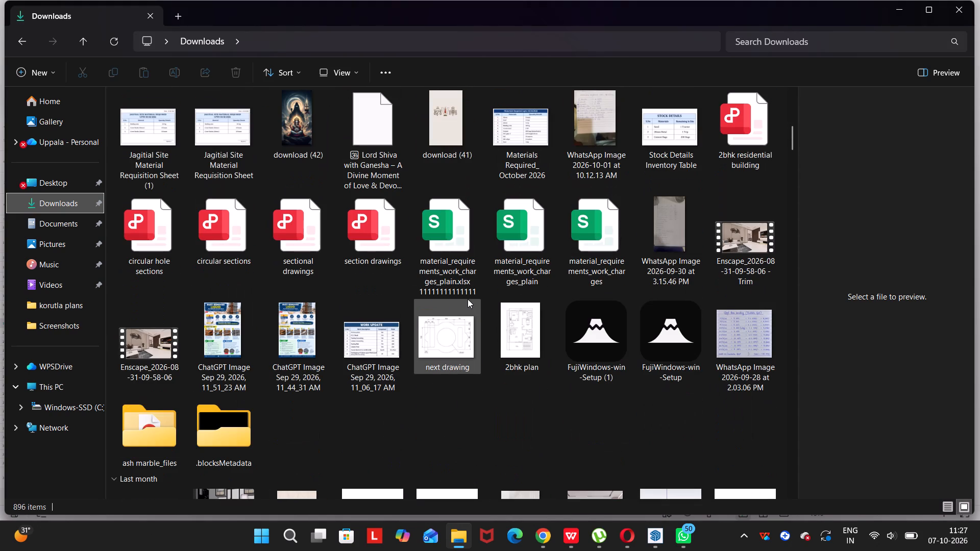
pyautogui.scroll(-4, 468, 299)
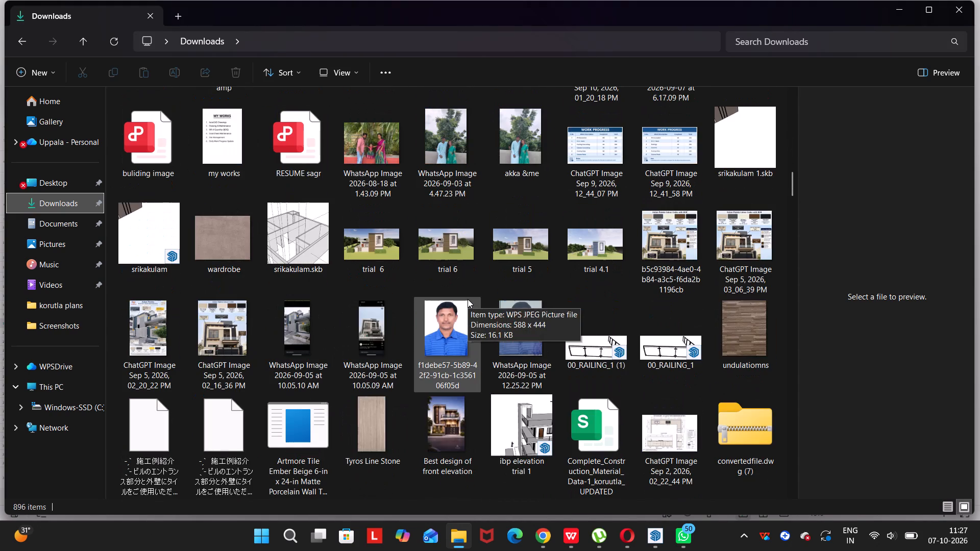
pyautogui.scroll(-1, 468, 299)
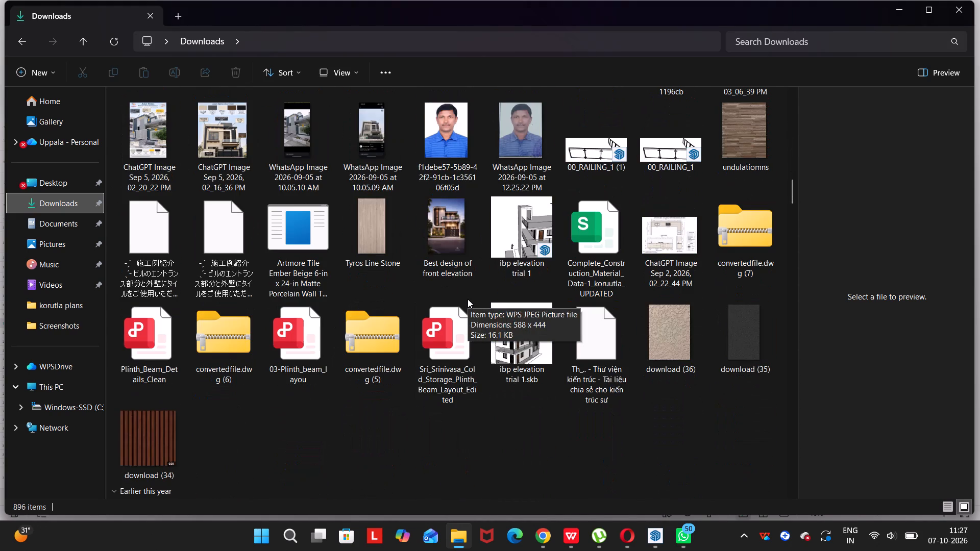
pyautogui.scroll(-5, 468, 299)
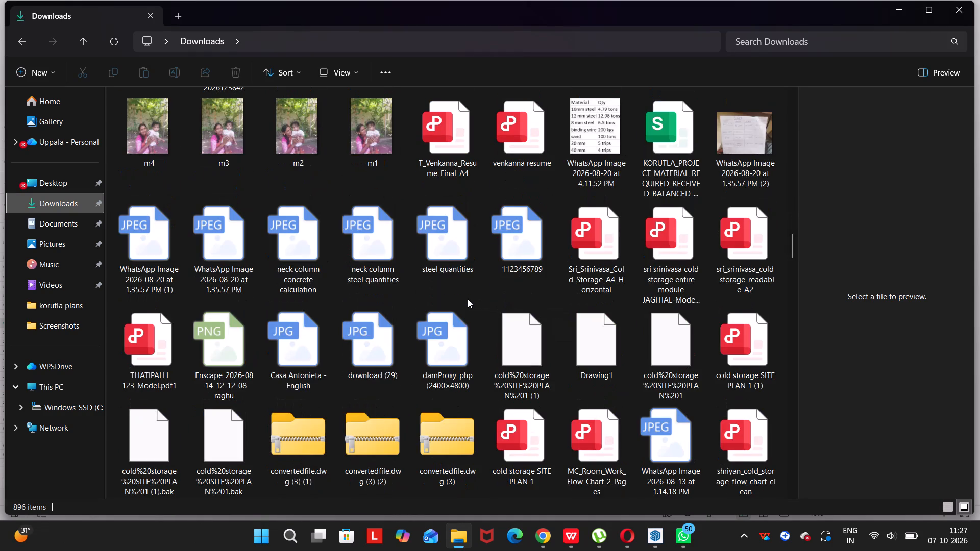
pyautogui.scroll(-2, 468, 299)
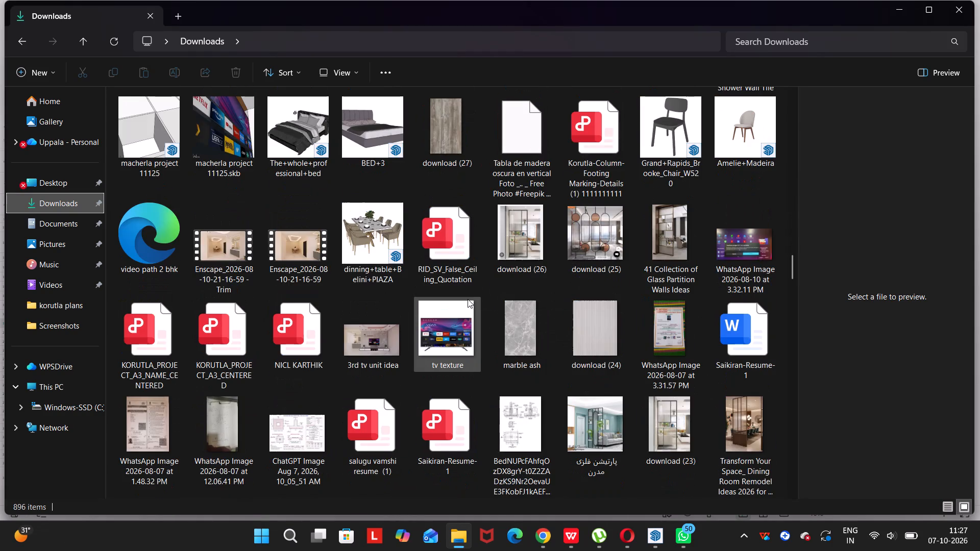
pyautogui.scroll(-4, 468, 299)
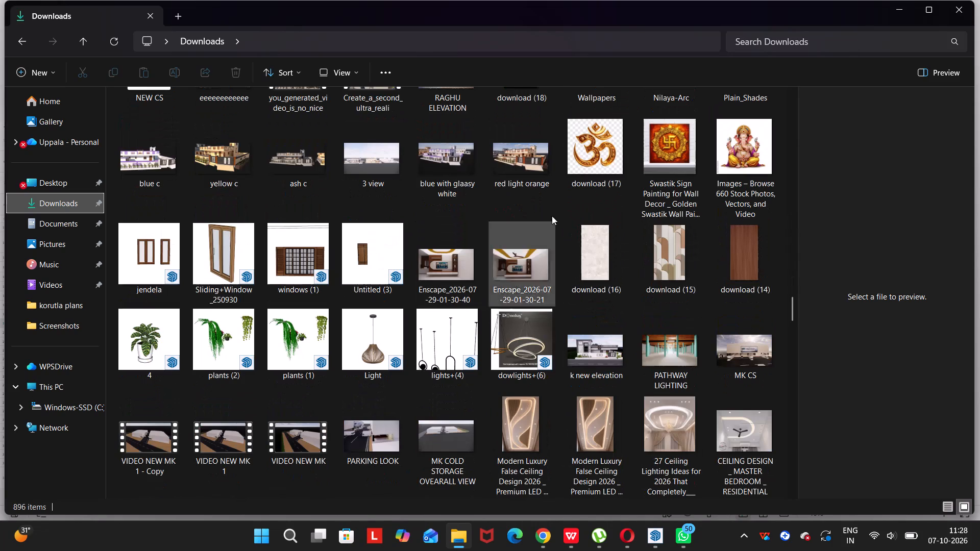
# Minimise the Downloads window and the hindrance workbook to bring up the desktop.
pyautogui.click(894, 7)
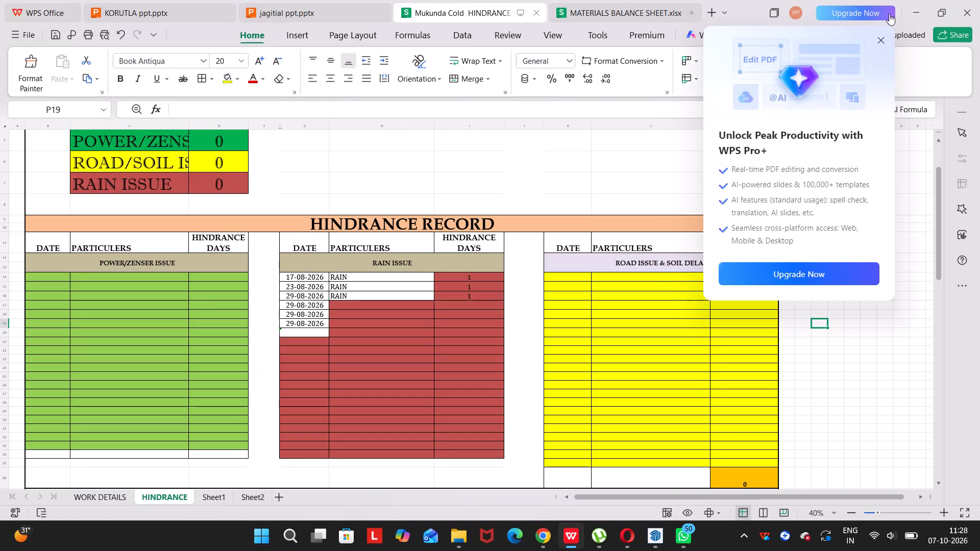
pyautogui.click(923, 9)
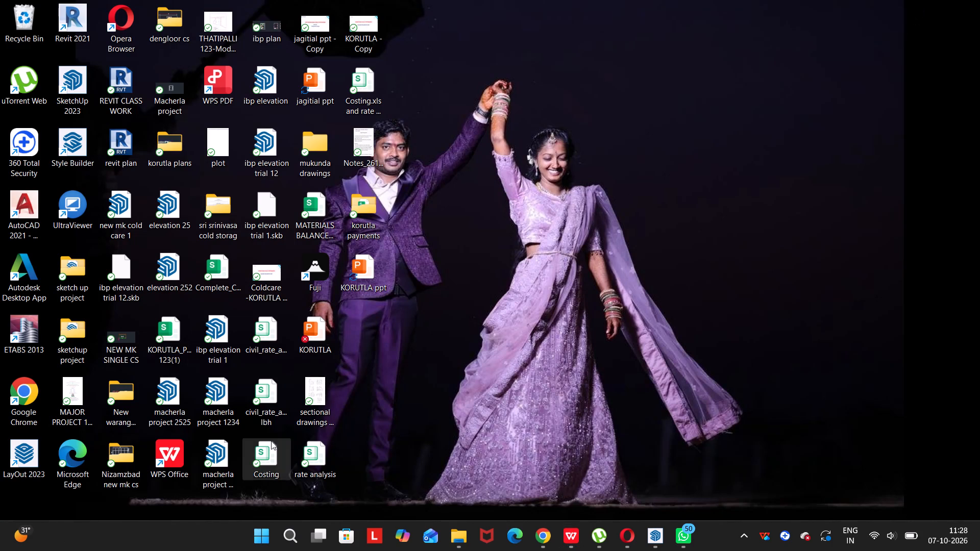
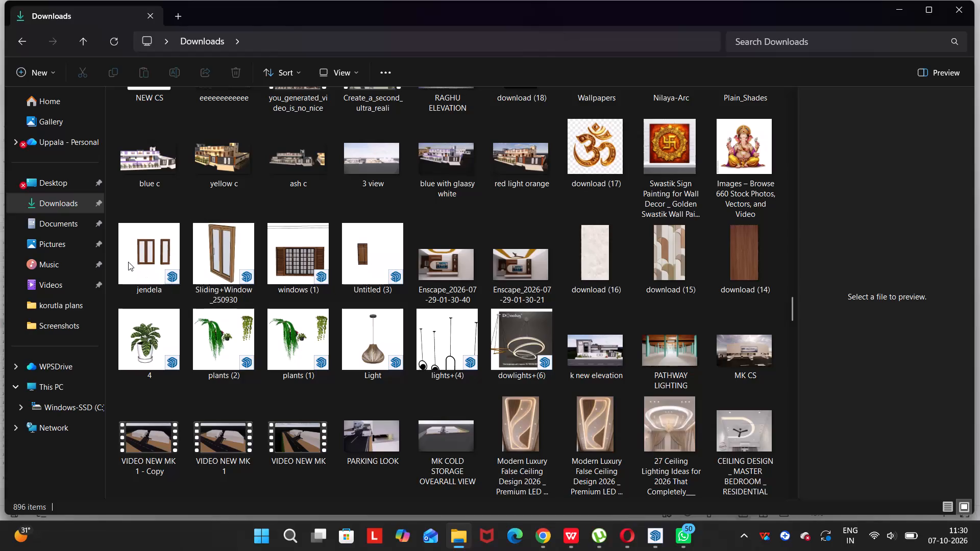
# Return to the Desktop folder and look through its list of project folders and worksheets.
pyautogui.click(58, 188)
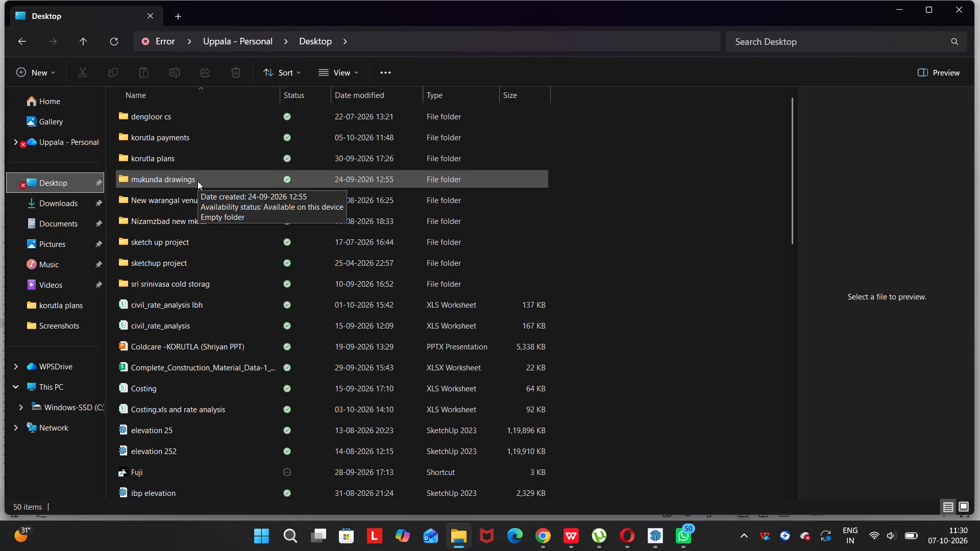
pyautogui.scroll(-1, 168, 299)
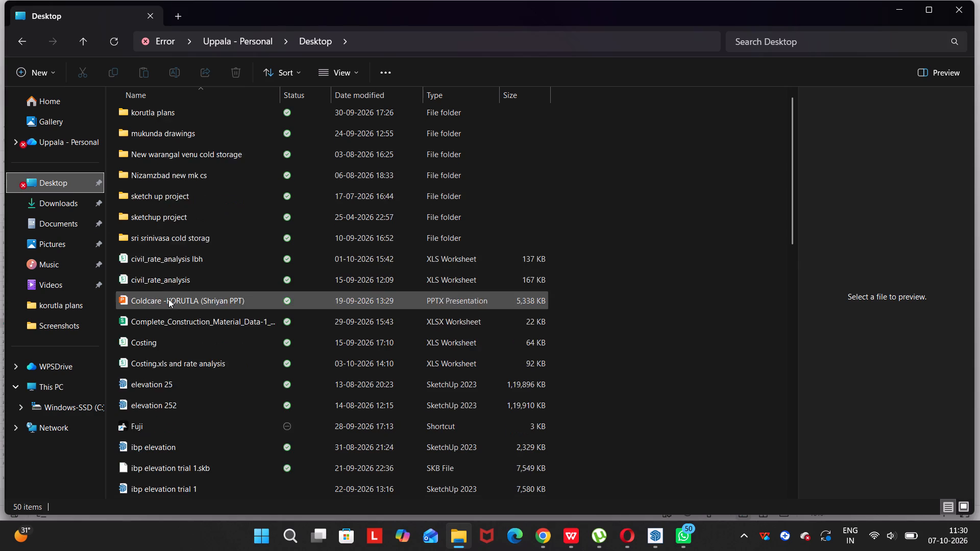
pyautogui.scroll(-1, 168, 299)
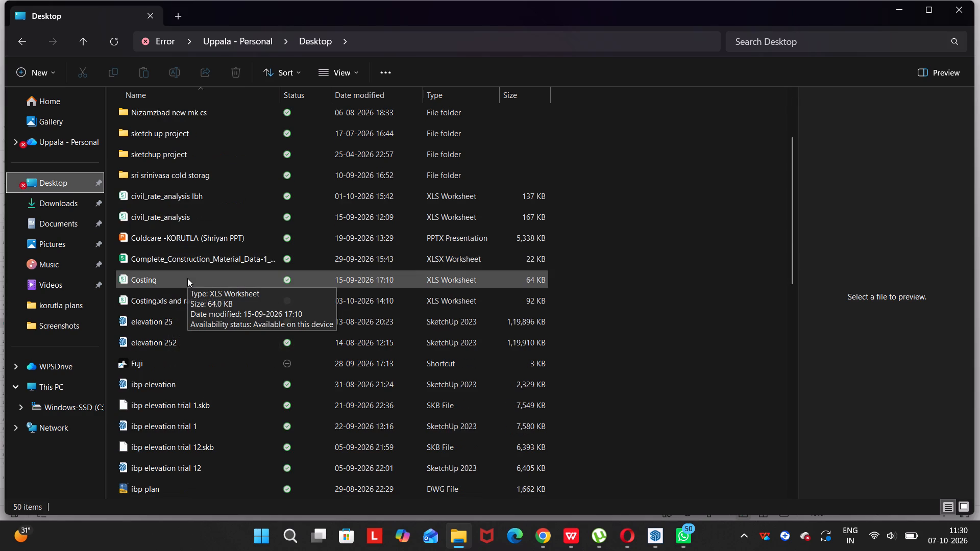
# Look through the rest of the files in the Desktop folder, then minimize the open windows to show the desktop.
pyautogui.scroll(-1, 159, 329)
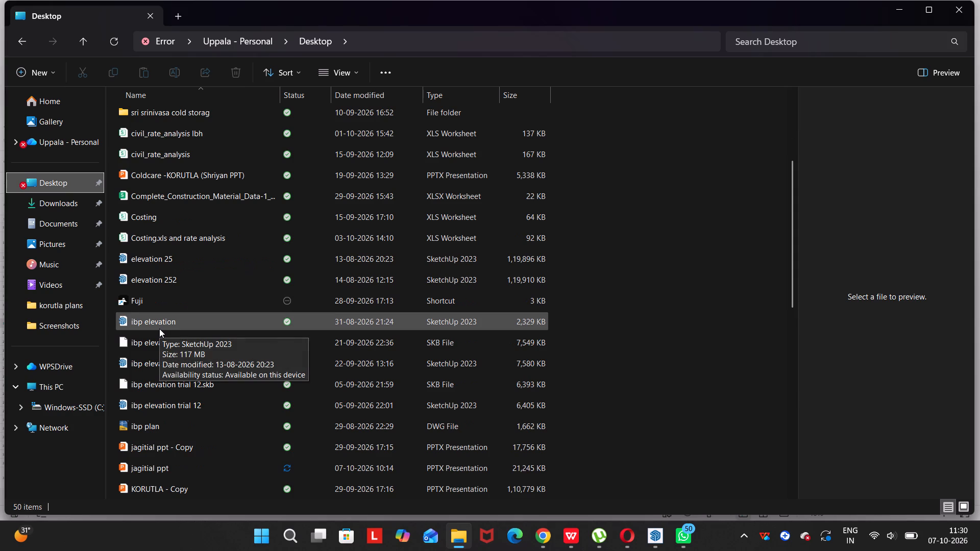
pyautogui.scroll(-1, 159, 329)
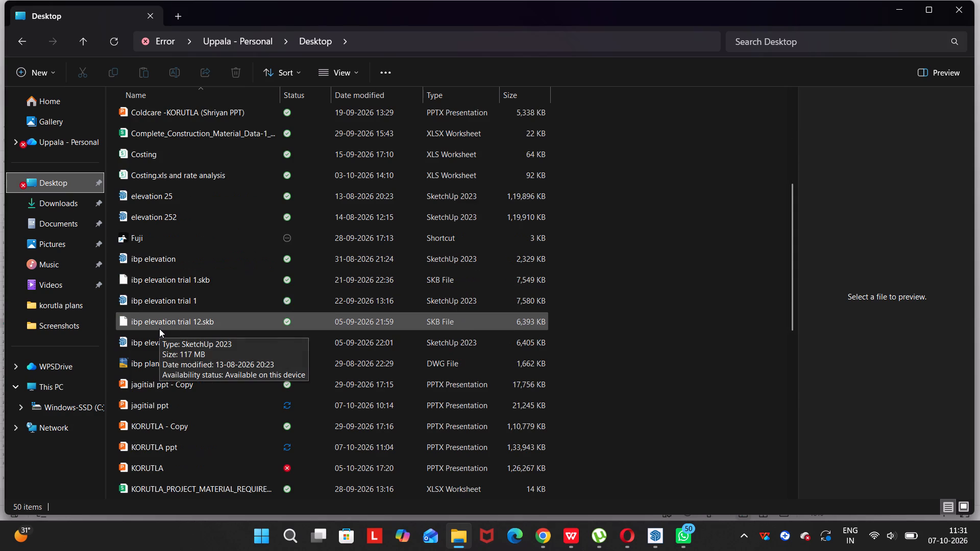
pyautogui.scroll(-2, 159, 329)
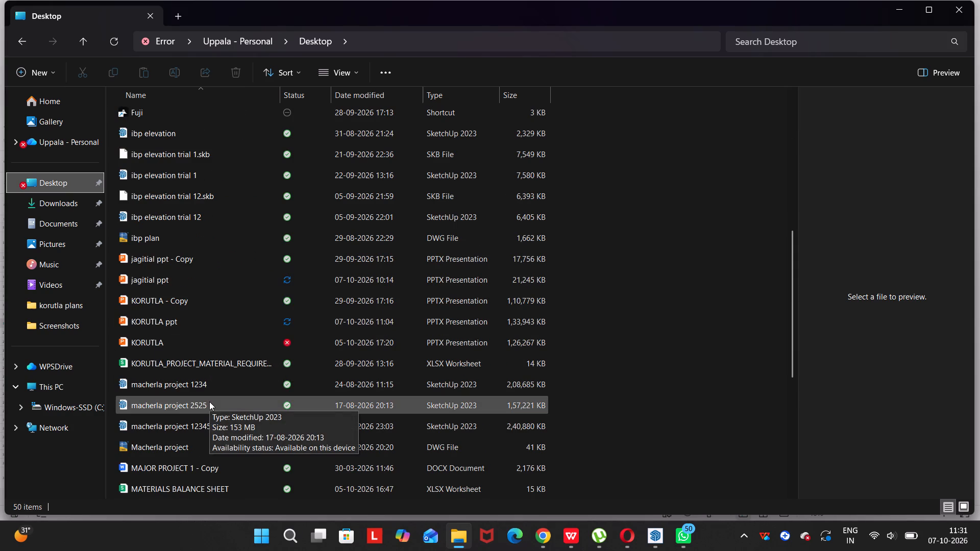
pyautogui.scroll(-2, 206, 401)
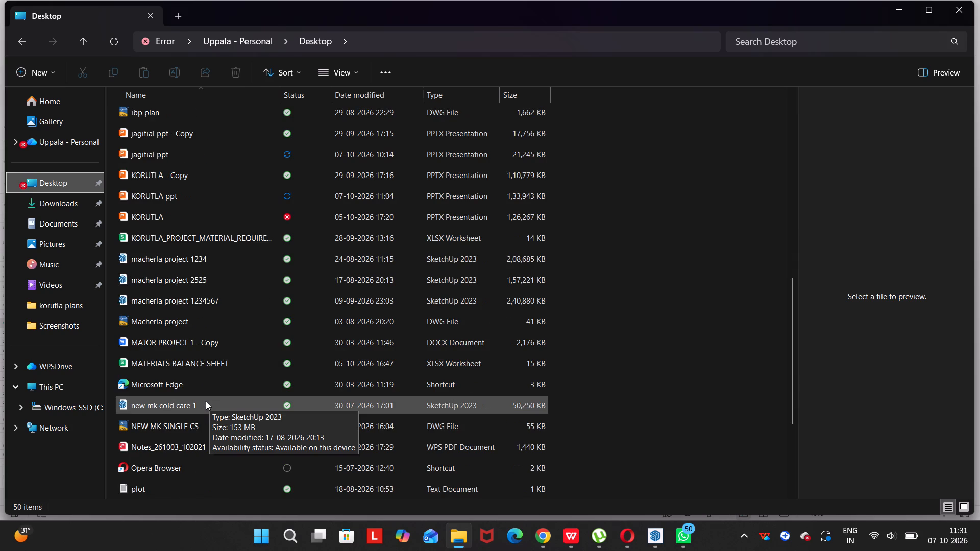
pyautogui.scroll(-2, 208, 361)
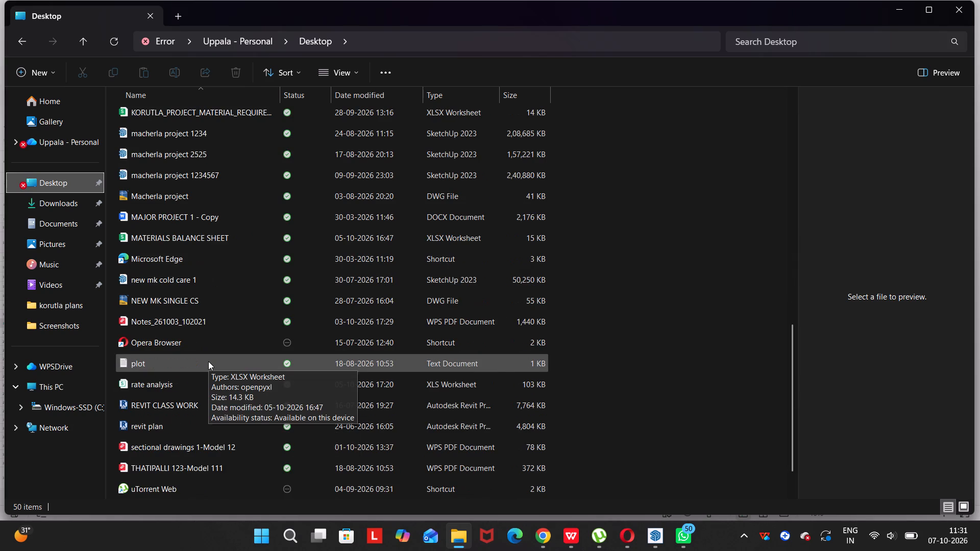
pyautogui.scroll(-7, 208, 361)
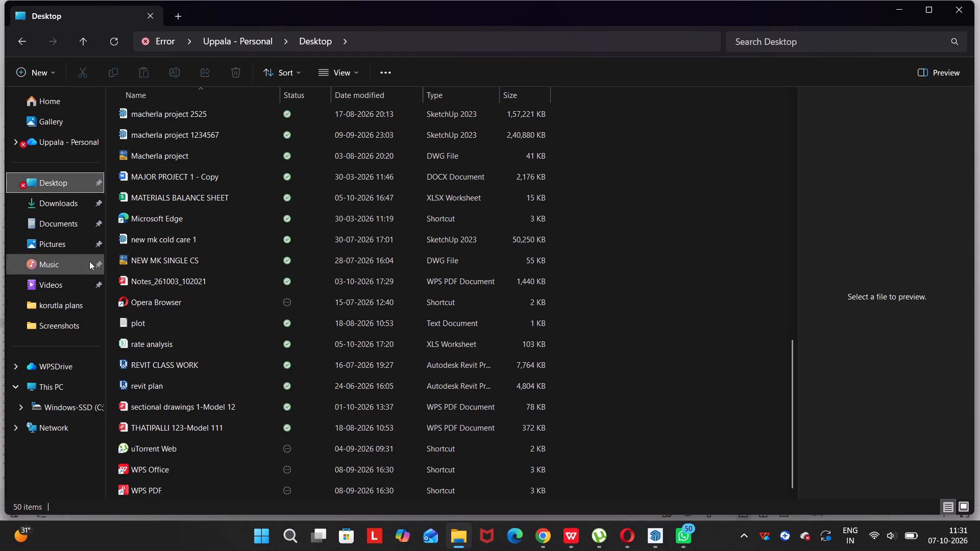
pyautogui.click(901, 14)
pyautogui.click(916, 7)
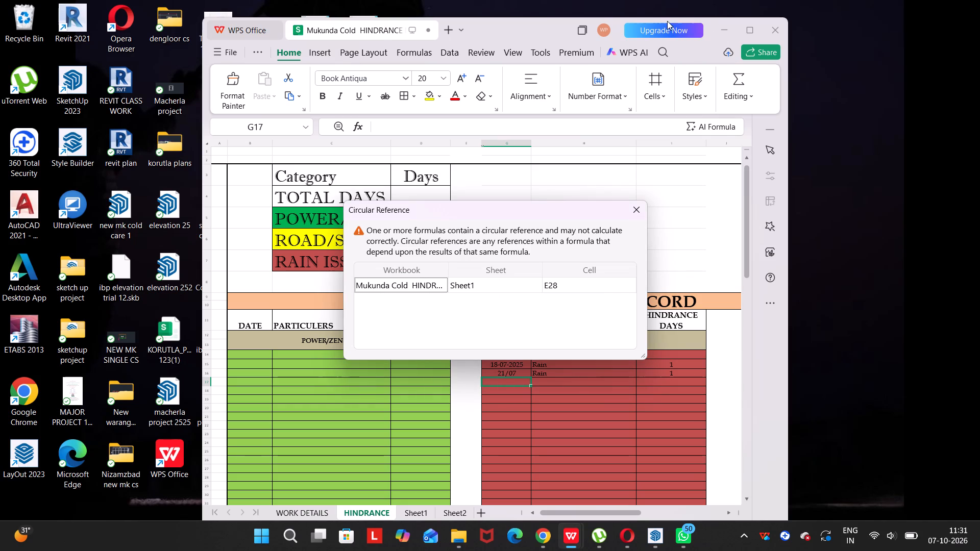
pyautogui.click(720, 25)
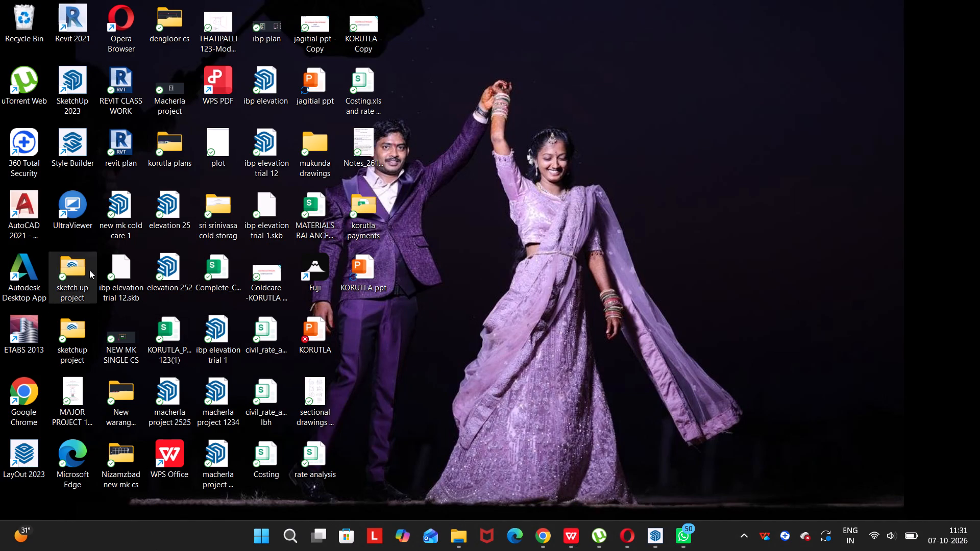
# Check the contents of the mukunda drawings and sri srinivasa cold storag folders on the desktop.
pyautogui.doubleClick(305, 154)
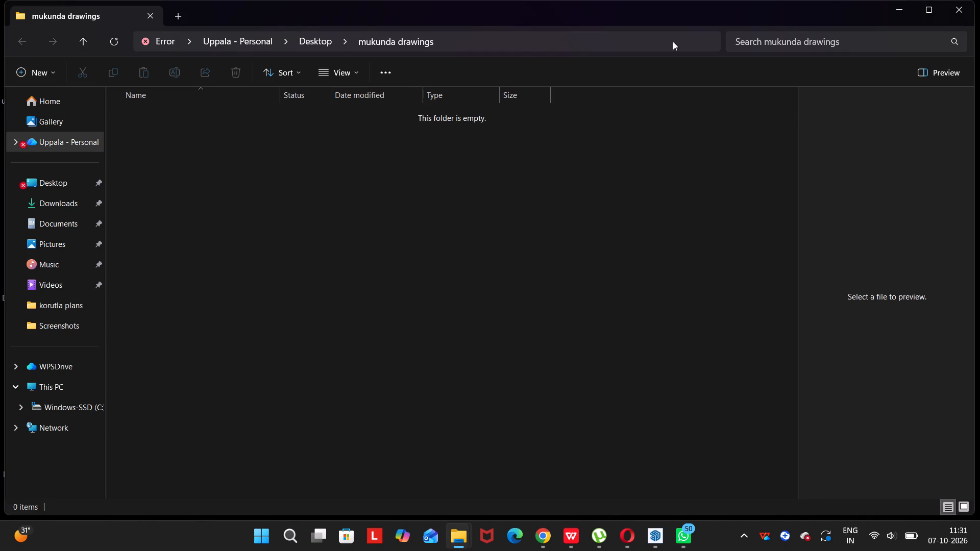
pyautogui.click(900, 10)
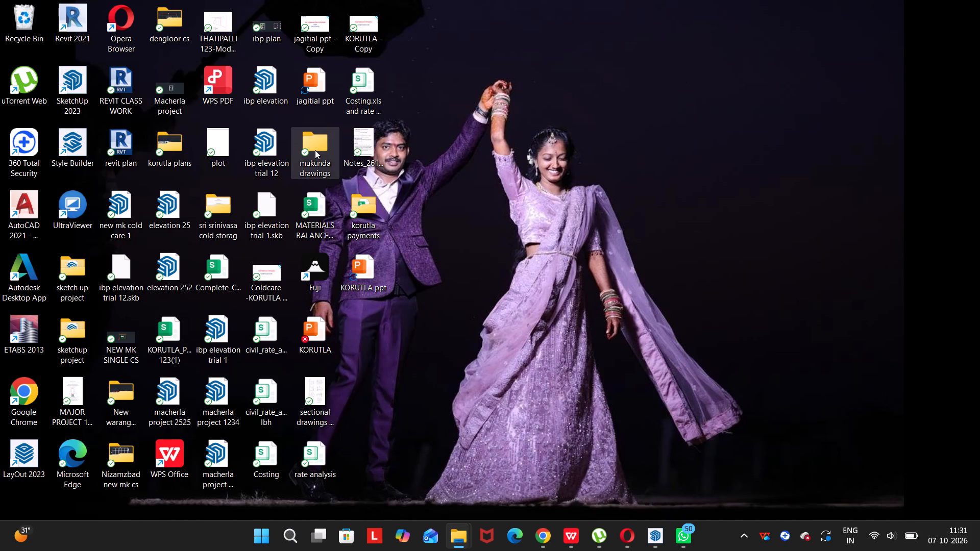
pyautogui.doubleClick(315, 150)
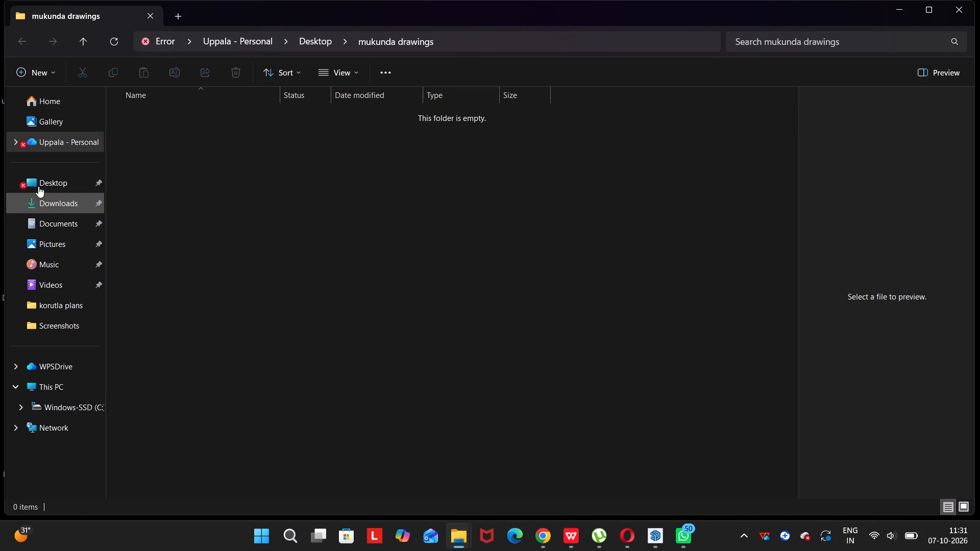
pyautogui.click(23, 185)
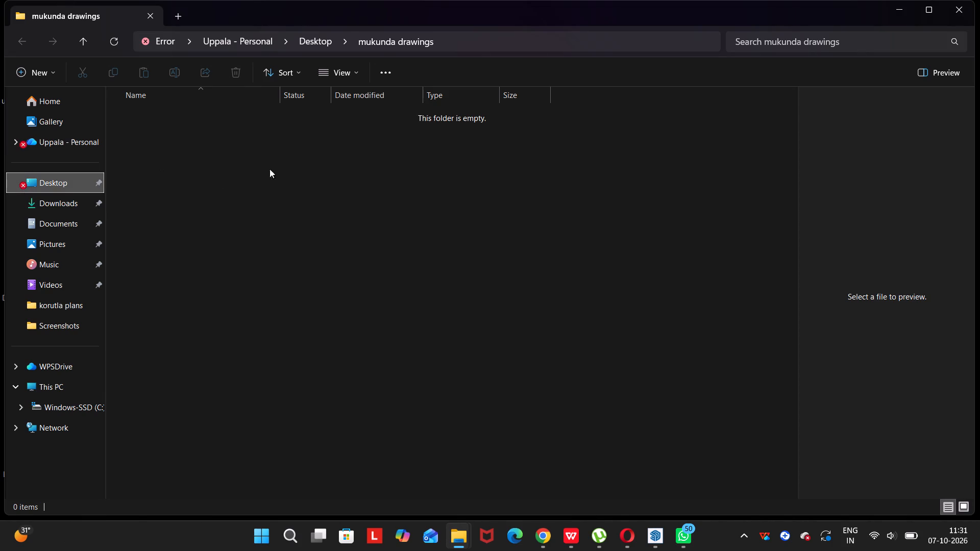
pyautogui.click(903, 13)
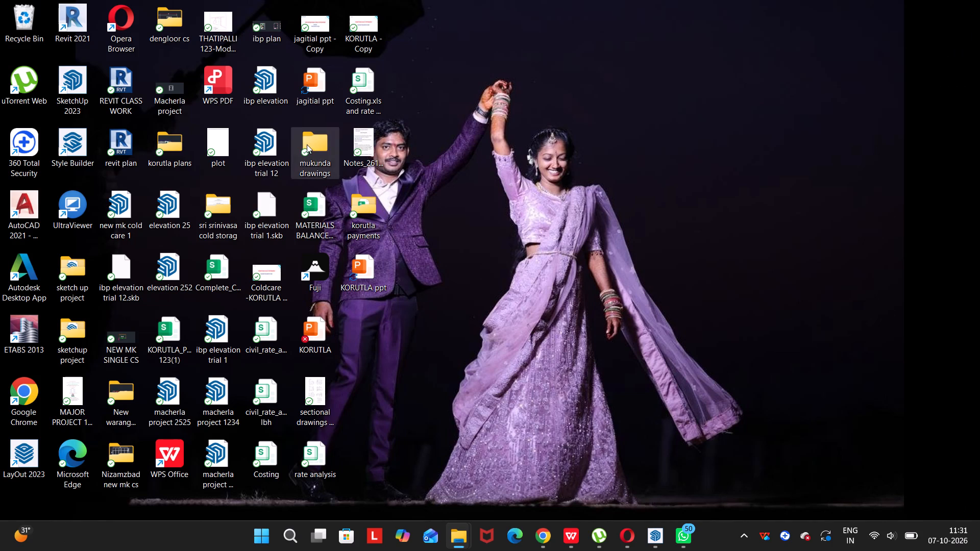
pyautogui.doubleClick(206, 214)
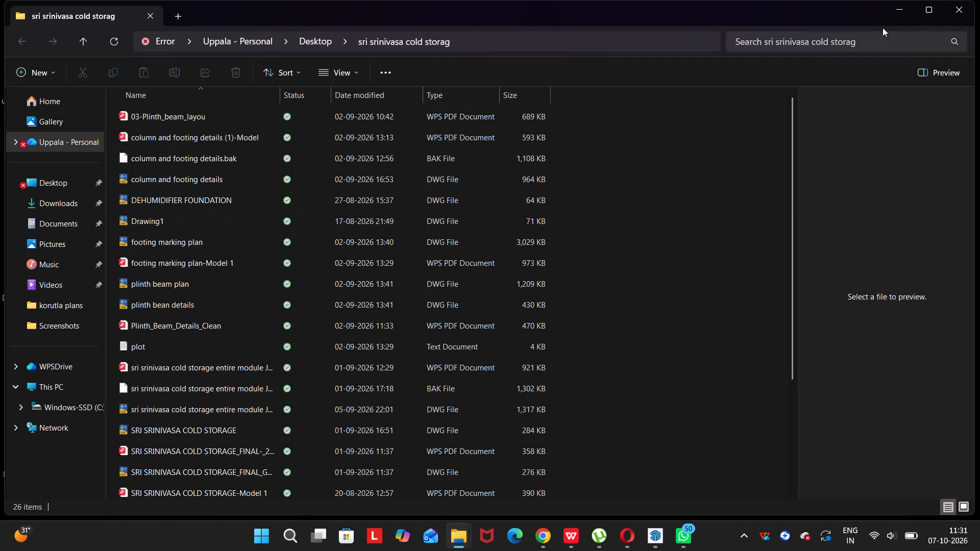
pyautogui.click(901, 6)
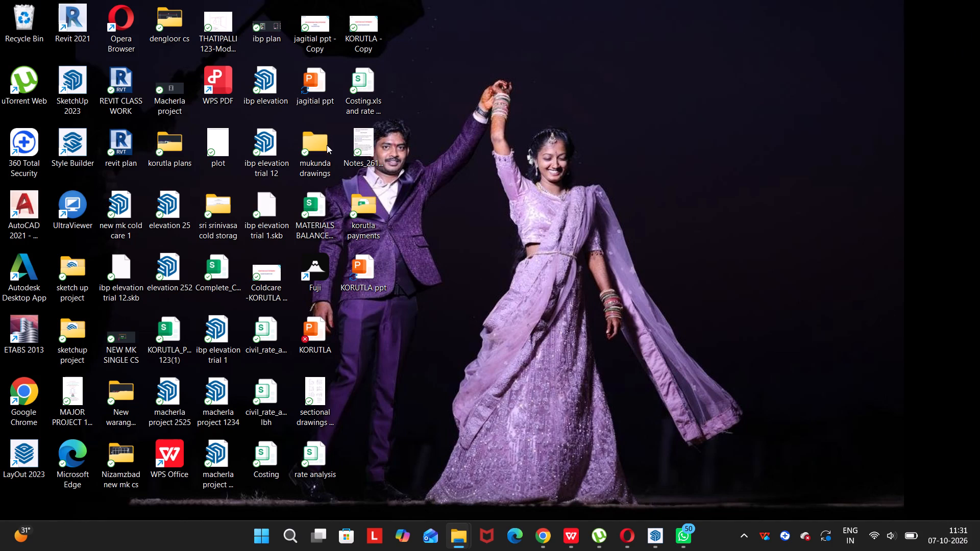
pyautogui.doubleClick(327, 145)
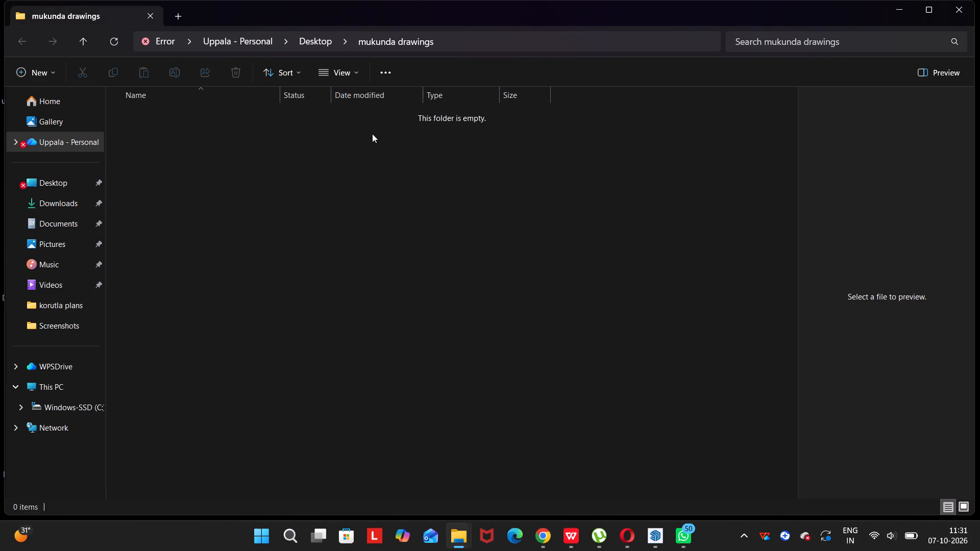
pyautogui.click(902, 14)
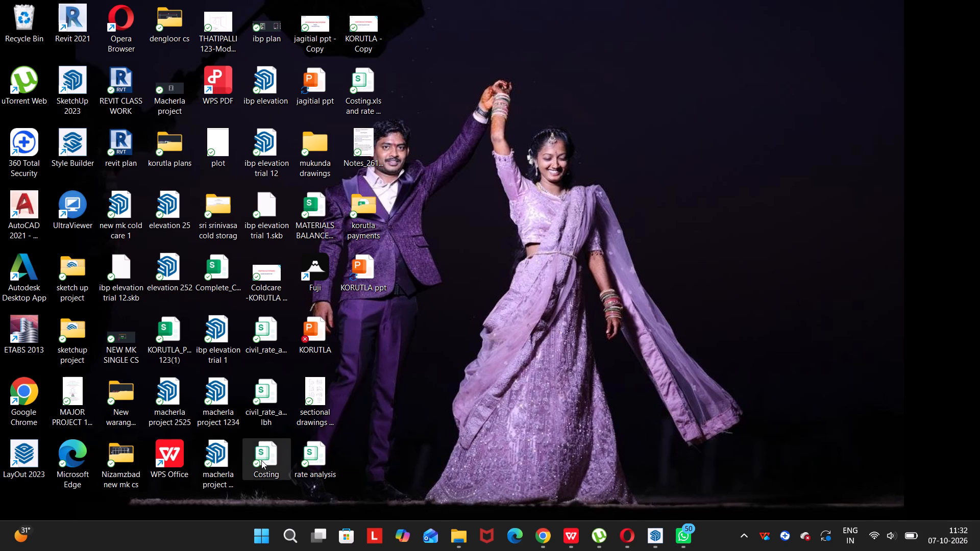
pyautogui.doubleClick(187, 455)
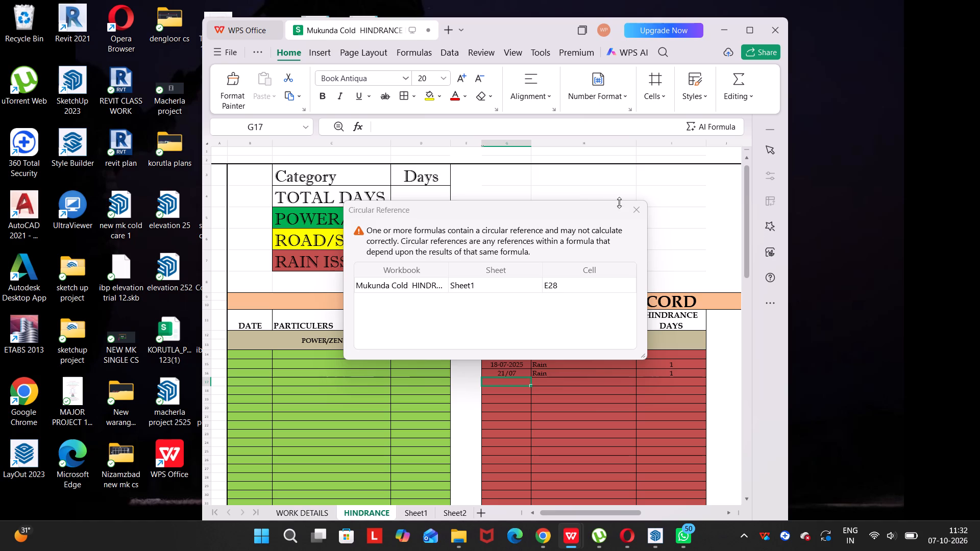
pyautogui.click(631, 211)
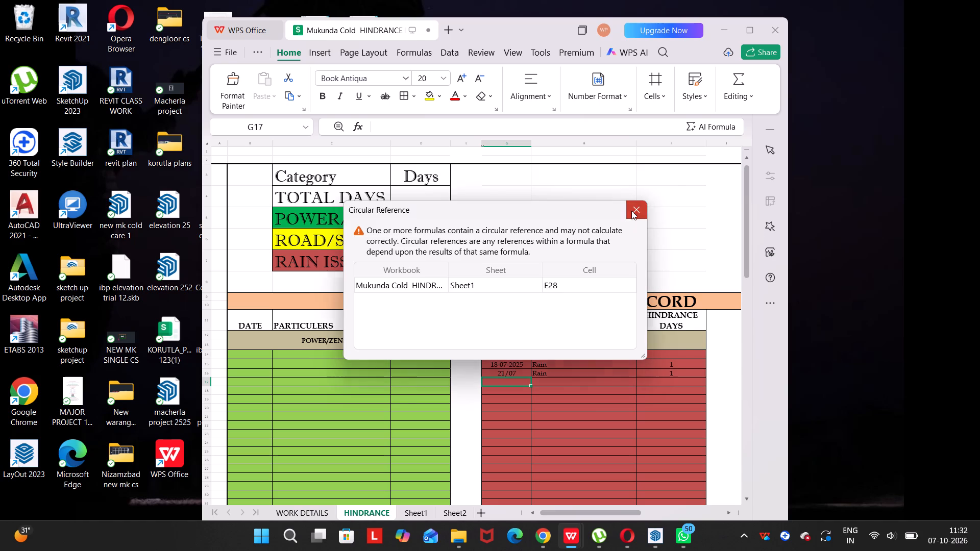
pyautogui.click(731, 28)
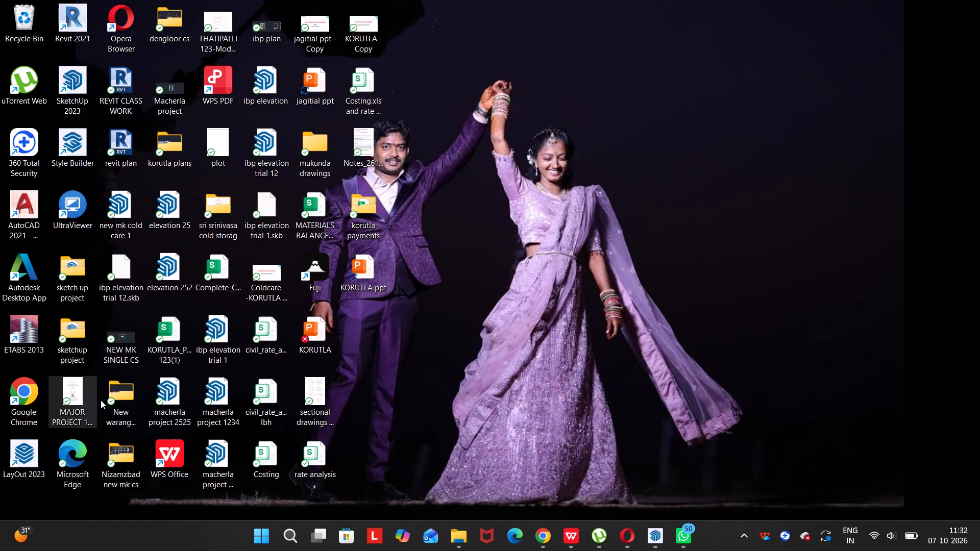
# Check the contents of the New warangal venu cold storage folder, then try to open the Costing worksheet.
pyautogui.doubleClick(120, 391)
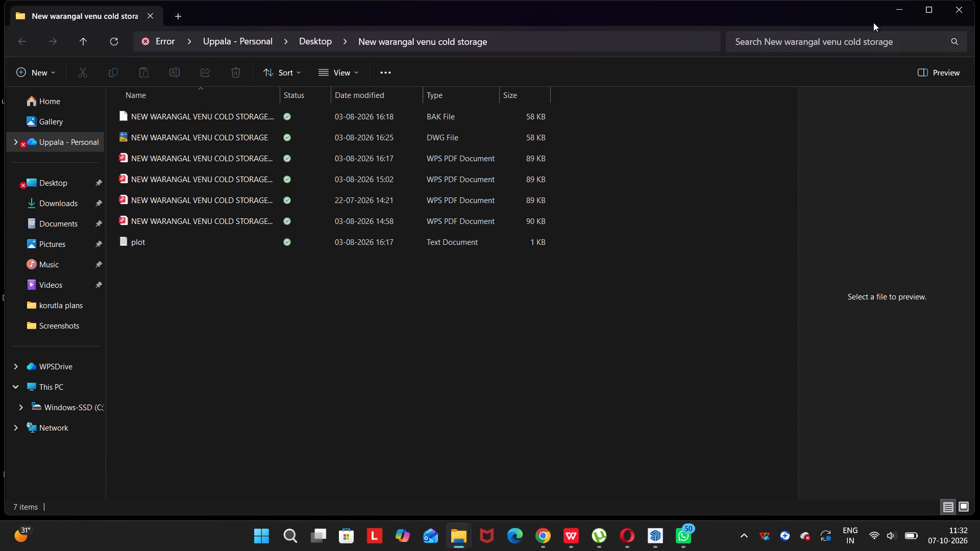
pyautogui.click(896, 7)
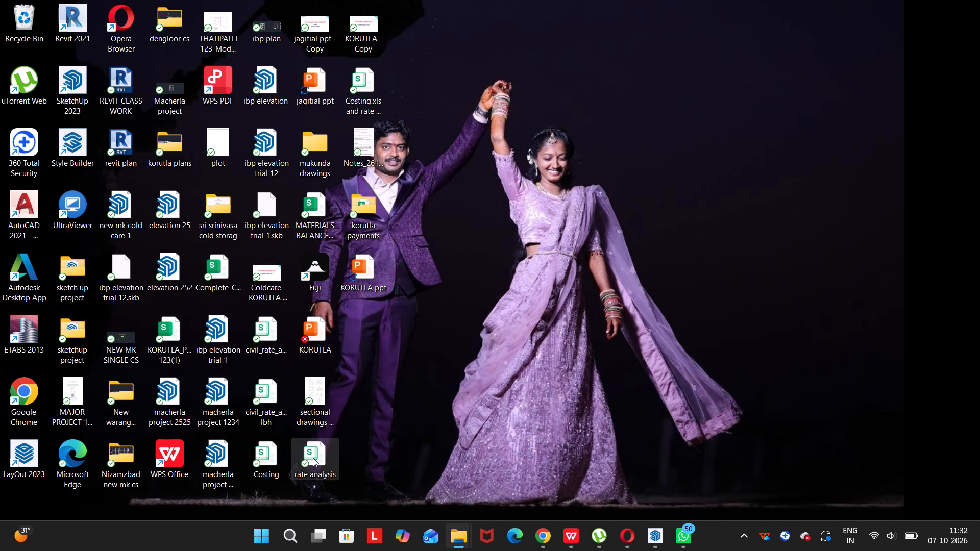
pyautogui.doubleClick(259, 466)
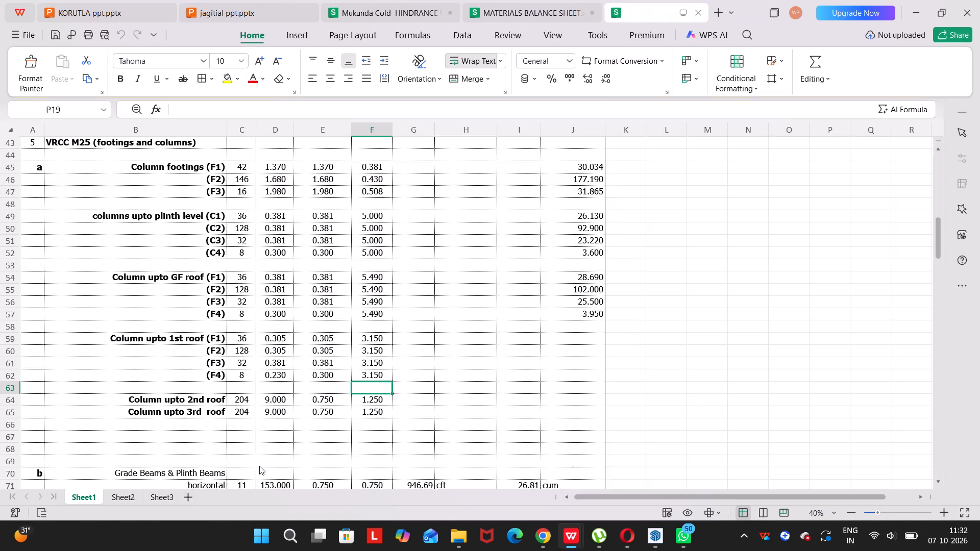
# Examine the civil works quantities on Sheet1 of the Costing workbook, glance at Sheet2 and Sheet3, and return to the desktop.
pyautogui.scroll(-8, 375, 384)
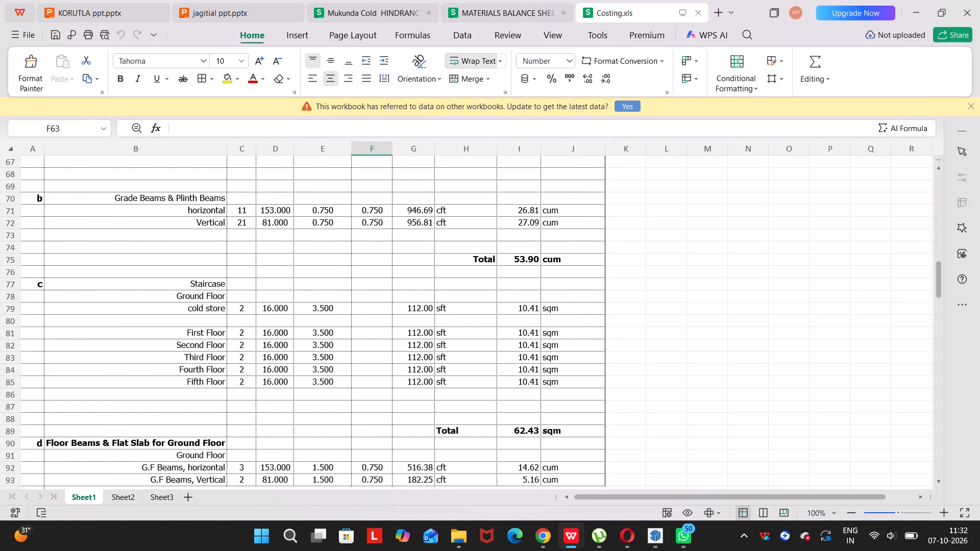
pyautogui.scroll(3, 397, 372)
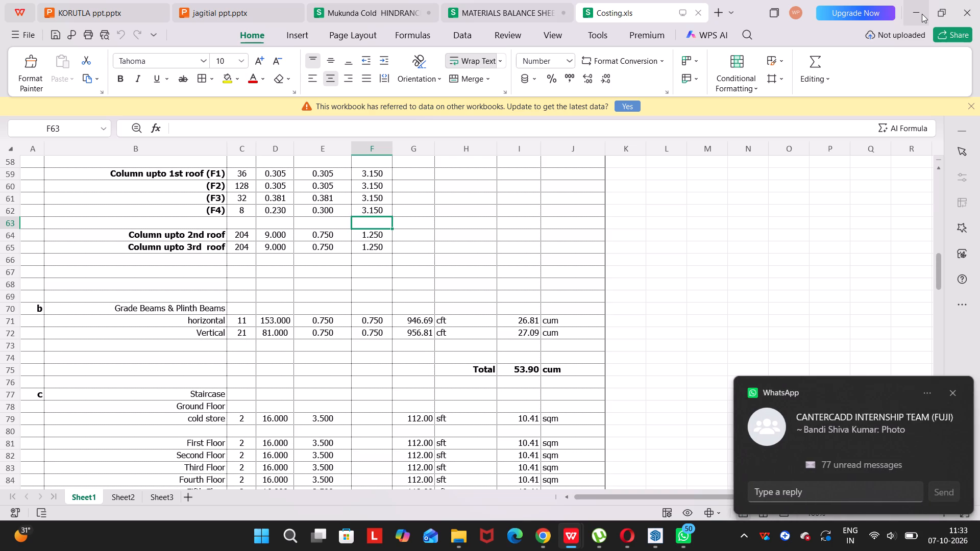
pyautogui.scroll(-14, 513, 320)
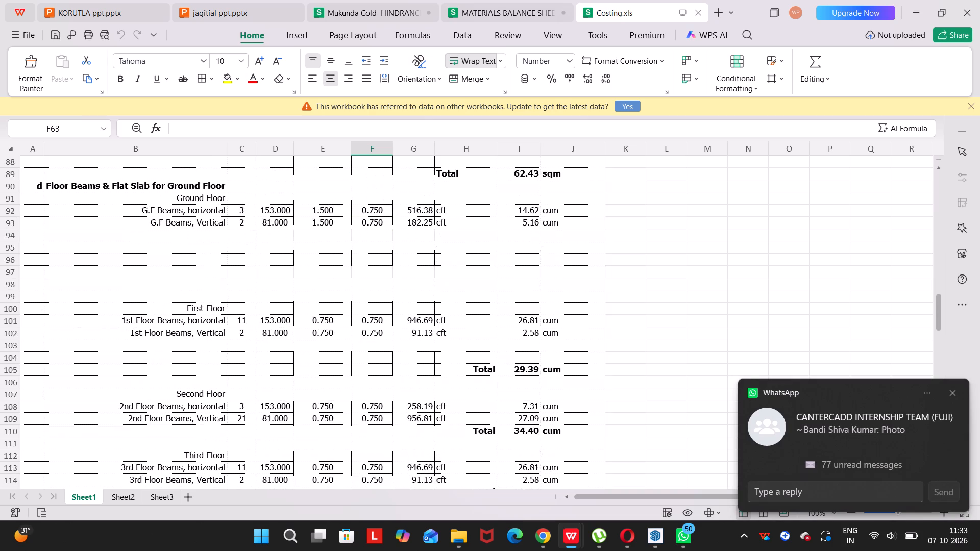
pyautogui.scroll(-20, 490, 368)
pyautogui.scroll(-2, 490, 368)
pyautogui.doubleClick(125, 501)
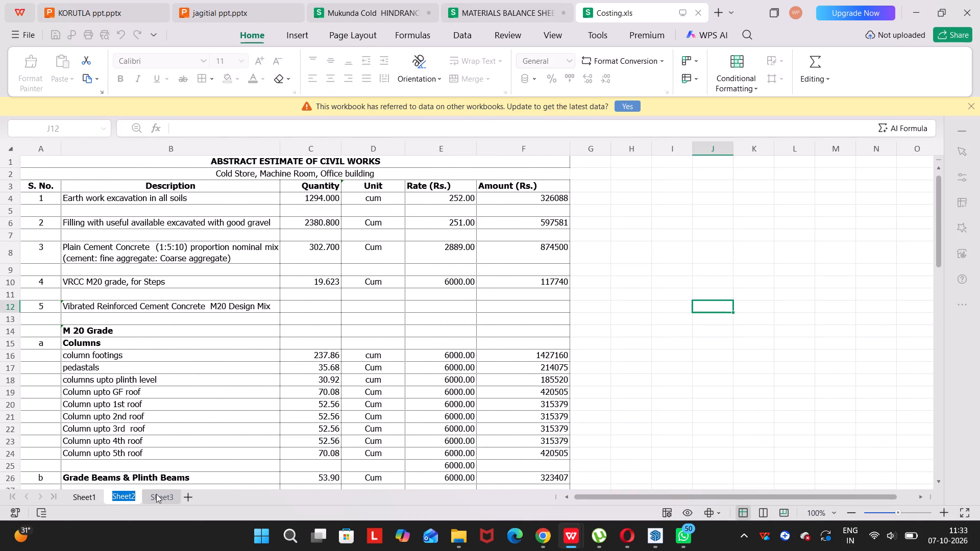
pyautogui.click(156, 494)
pyautogui.click(93, 496)
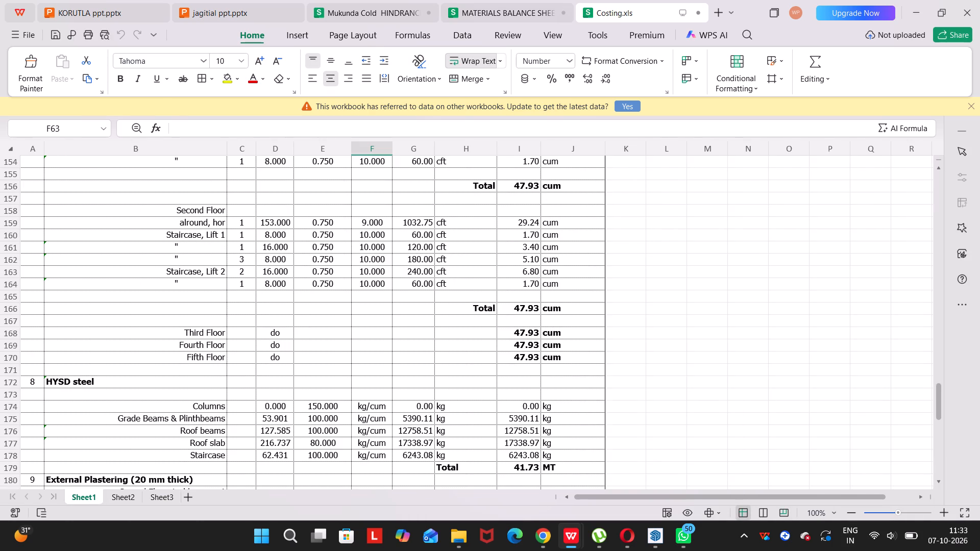
pyautogui.click(917, 9)
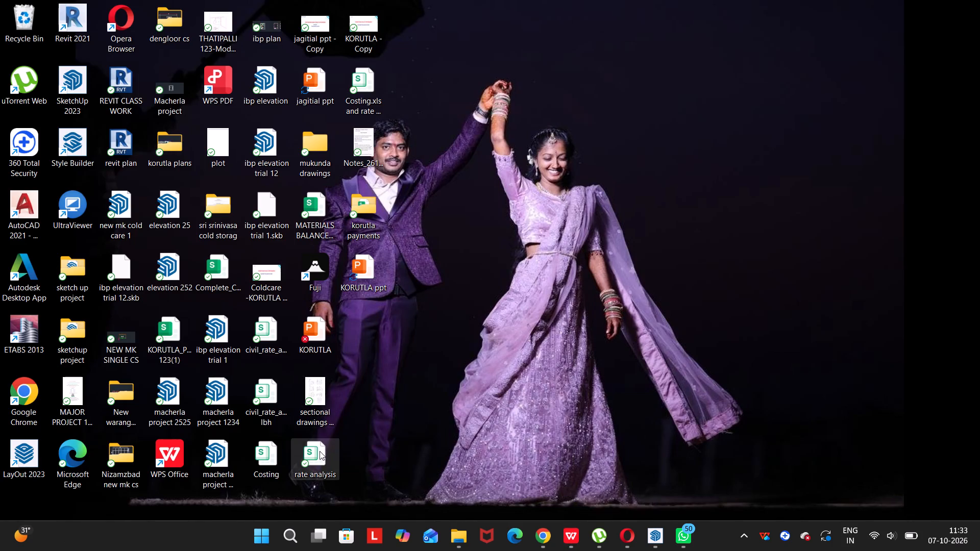
# Open the rate analysis workbook from the desktop, check its Rate Analysis sheet, and minimize it.
pyautogui.doubleClick(320, 451)
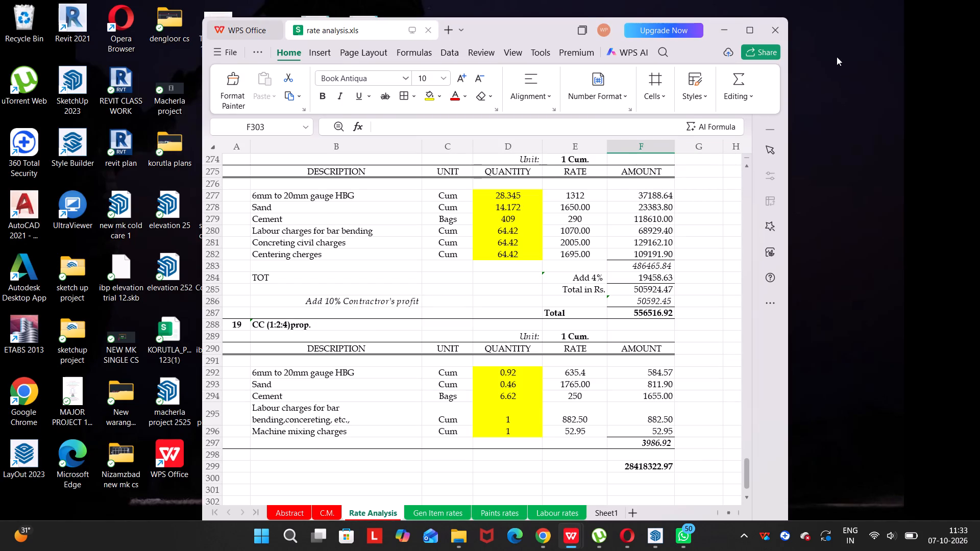
pyautogui.click(721, 30)
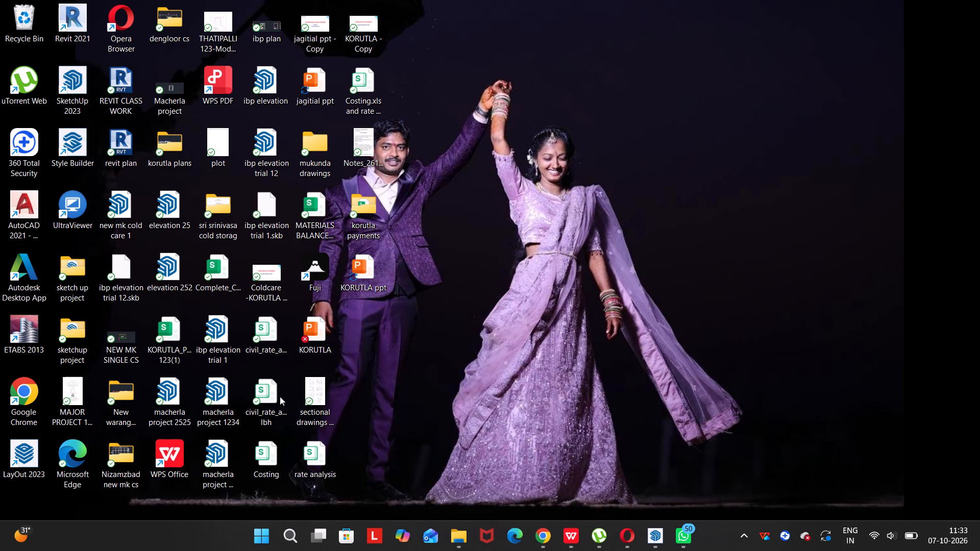
# Open the Costing.xls and rate analysis workbook and look through its KORUTLA, Sheet3, Sheet2, Sheet4 and JAGITIAL sheets.
pyautogui.click(356, 99)
pyautogui.click(356, 99)
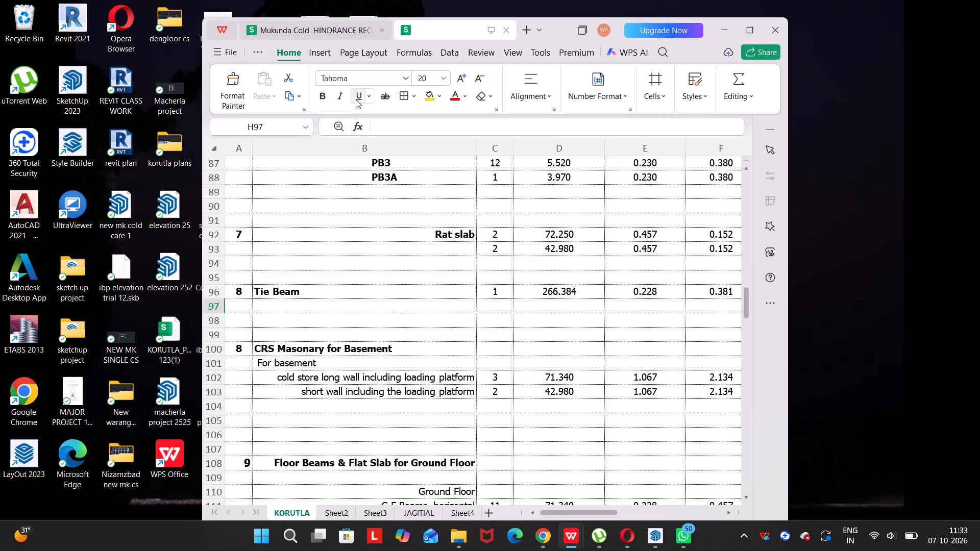
pyautogui.scroll(-10, 429, 324)
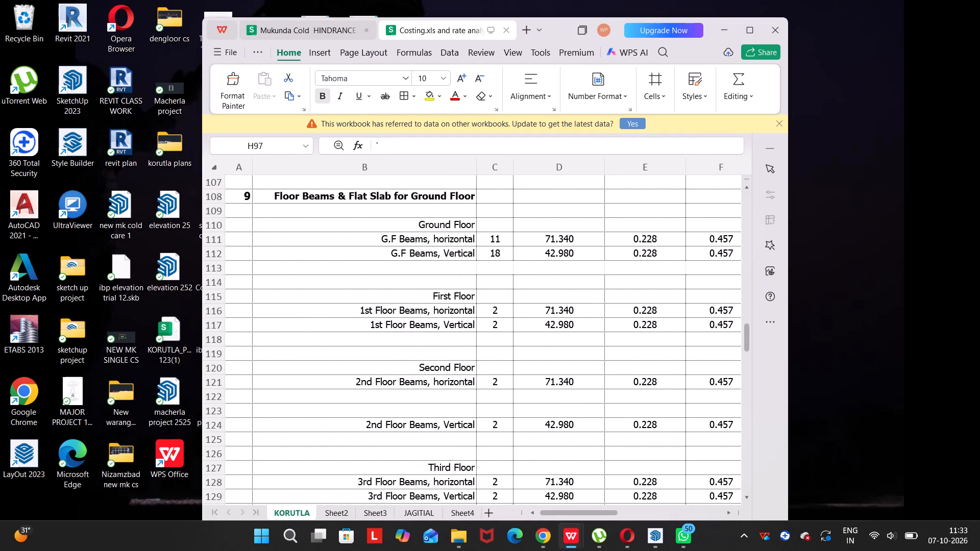
pyautogui.scroll(-10, 425, 330)
pyautogui.scroll(-9, 416, 372)
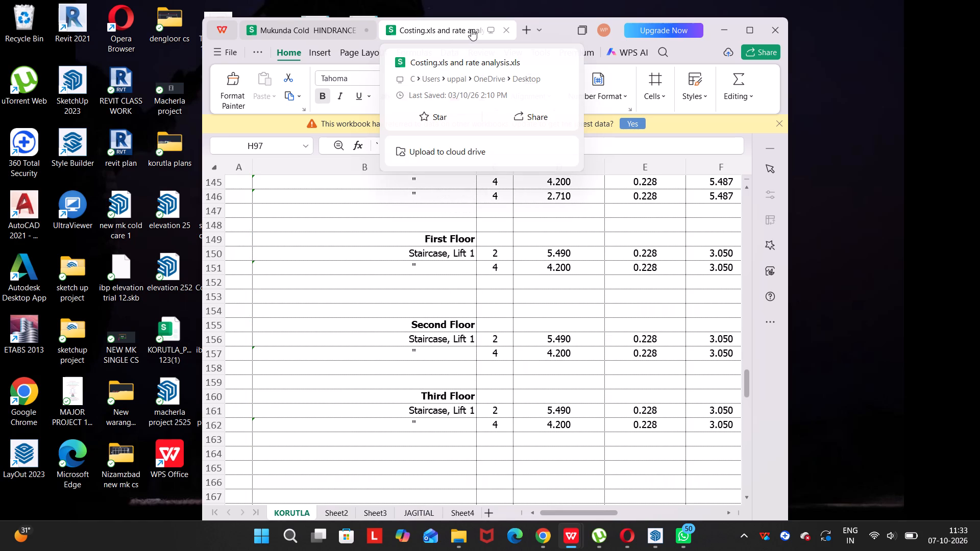
pyautogui.doubleClick(471, 514)
pyautogui.click(375, 515)
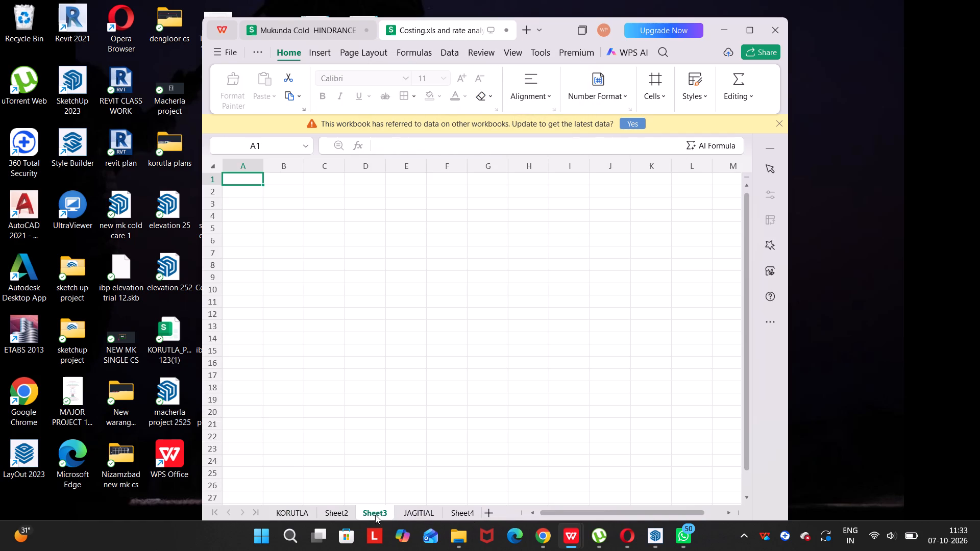
pyautogui.click(353, 513)
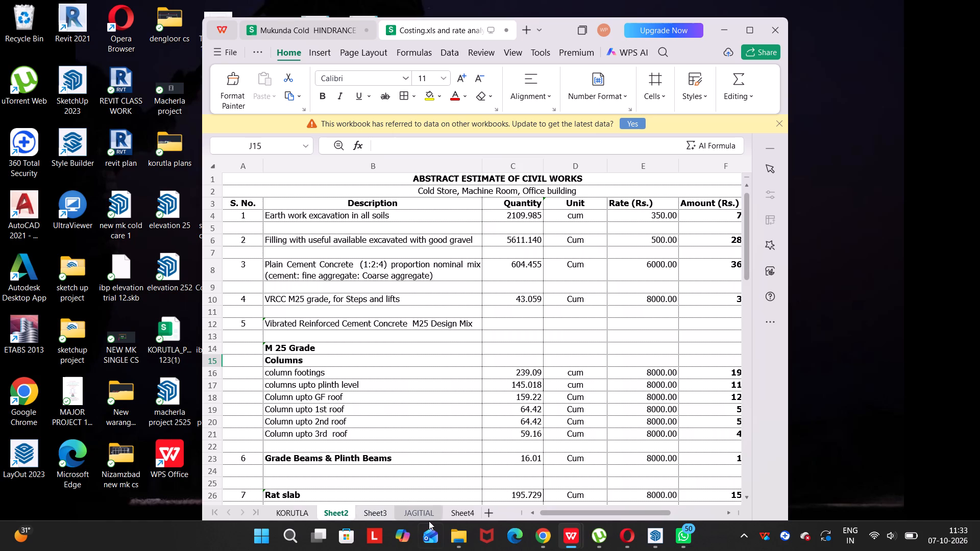
pyautogui.click(463, 516)
pyautogui.scroll(-3, 554, 379)
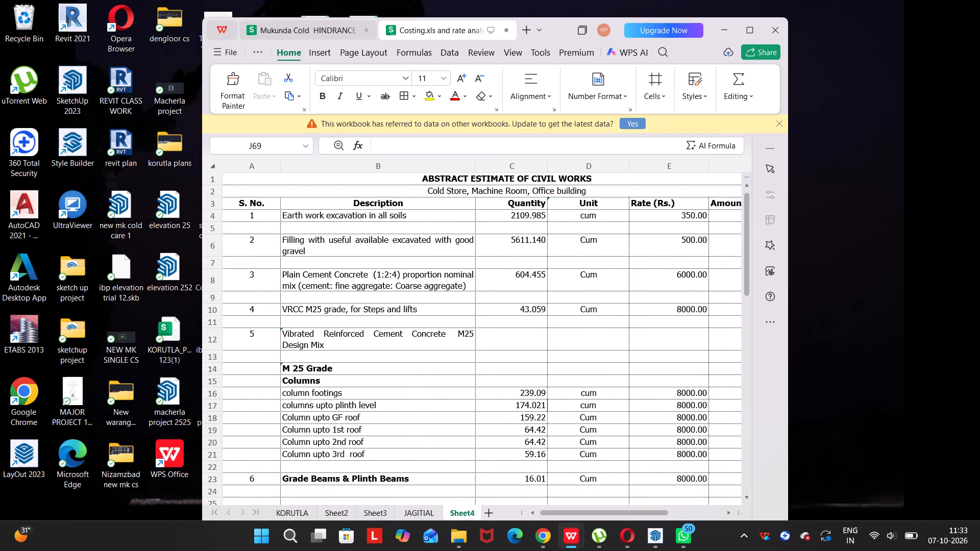
pyautogui.scroll(-20, 554, 379)
pyautogui.scroll(-2, 554, 379)
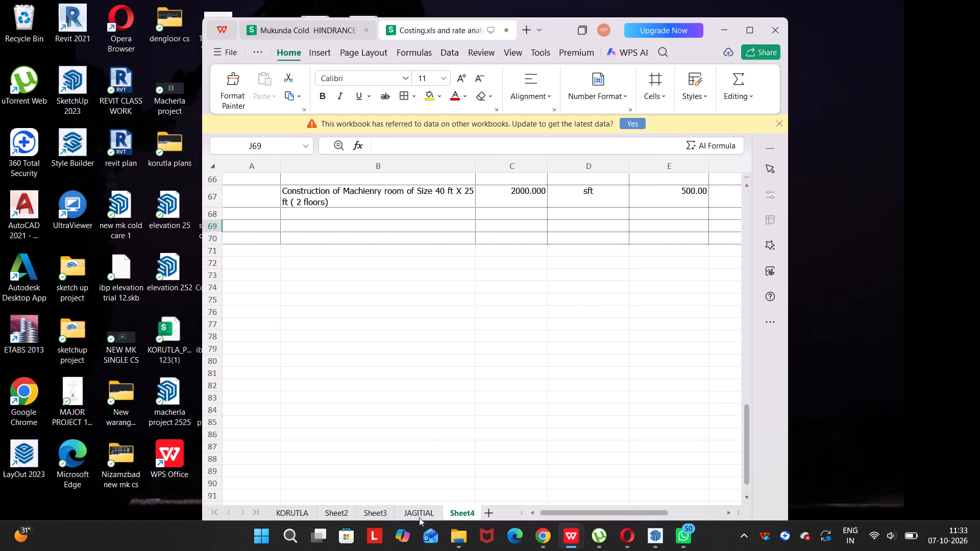
pyautogui.click(419, 517)
pyautogui.click(726, 27)
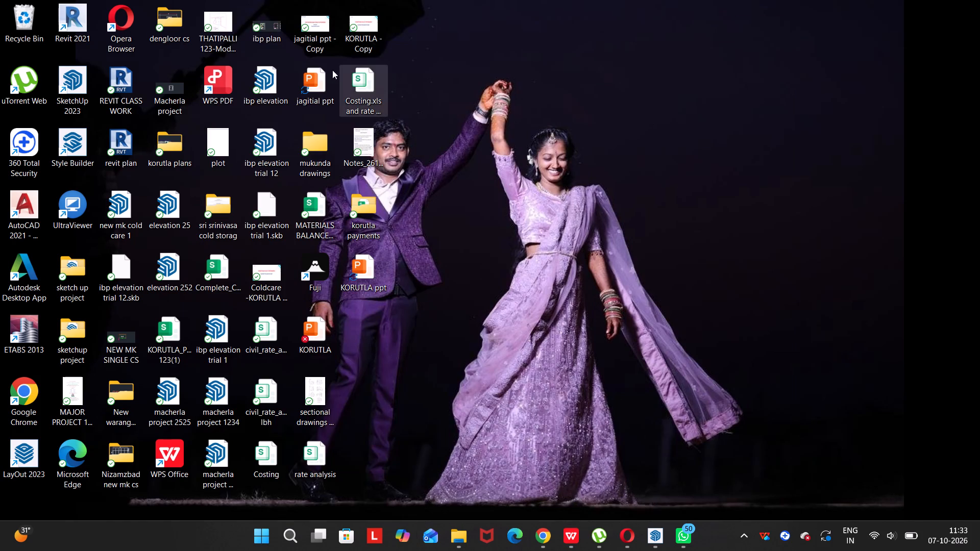
# Move the rate analysis file's desktop icon to the spot directly below the korutla payments folder.
pyautogui.moveTo(325, 459); pyautogui.dragTo(375, 84)
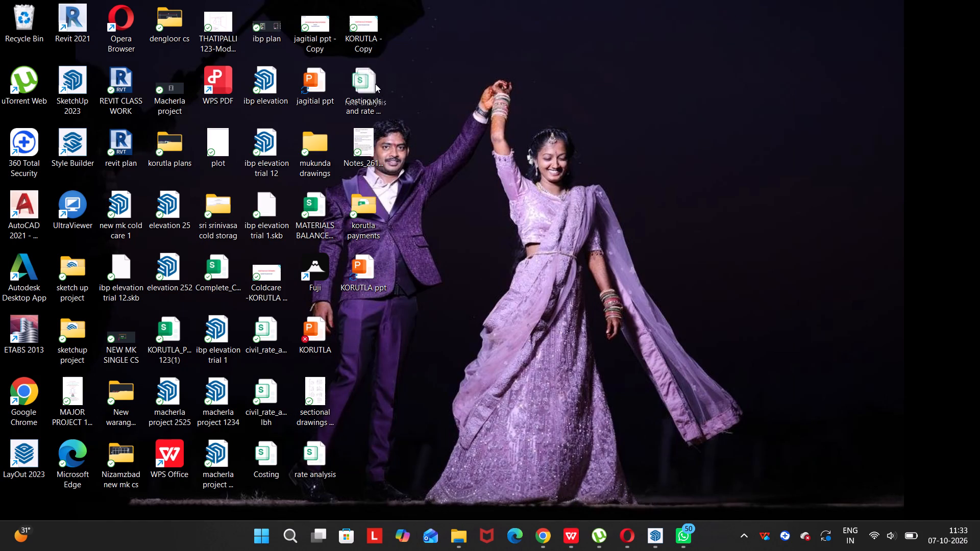
pyautogui.moveTo(375, 84); pyautogui.dragTo(391, 265)
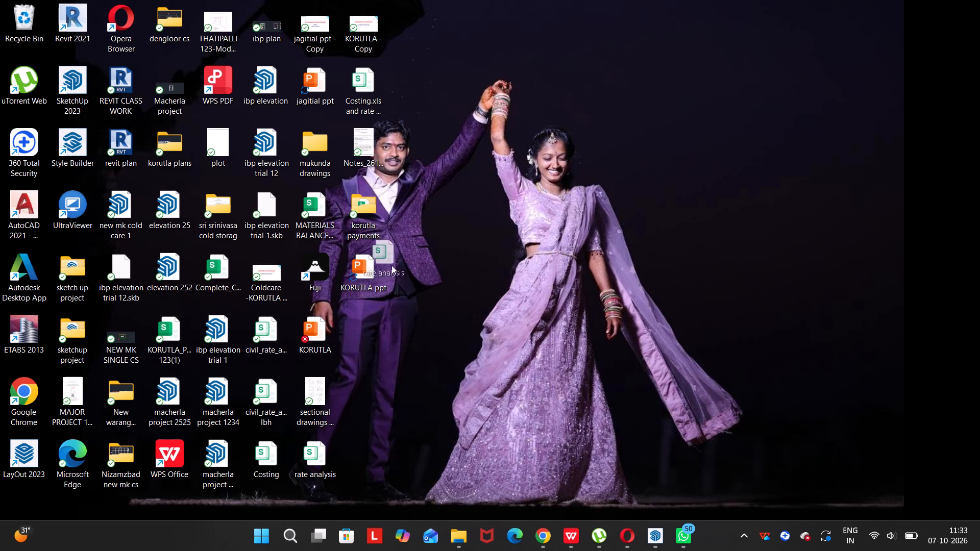
pyautogui.moveTo(391, 265); pyautogui.dragTo(386, 263)
pyautogui.moveTo(384, 260); pyautogui.dragTo(381, 254)
pyautogui.click(381, 253)
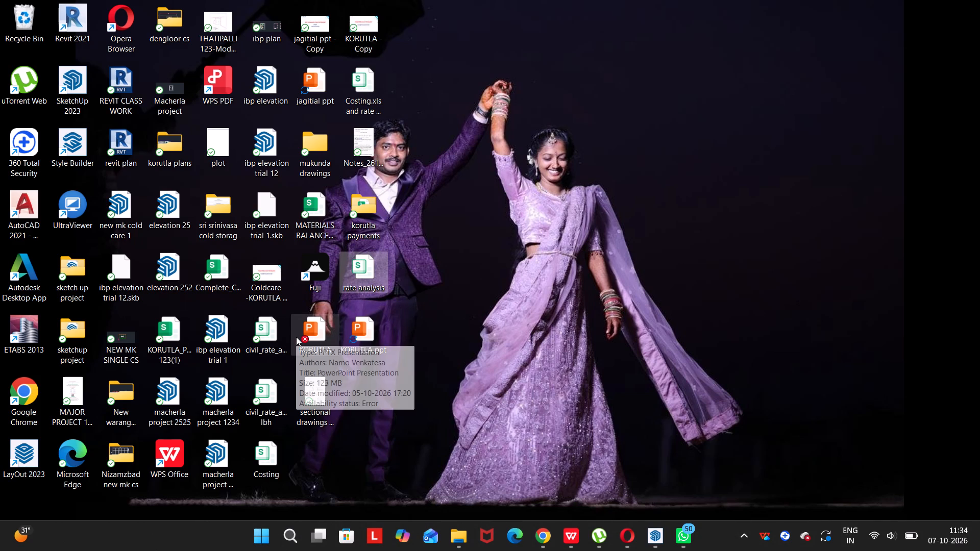
# Delete the KORUTLA presentation marked with a sync error from the desktop, keeping the KORUTLA ppt file.
pyautogui.rightClick(312, 328)
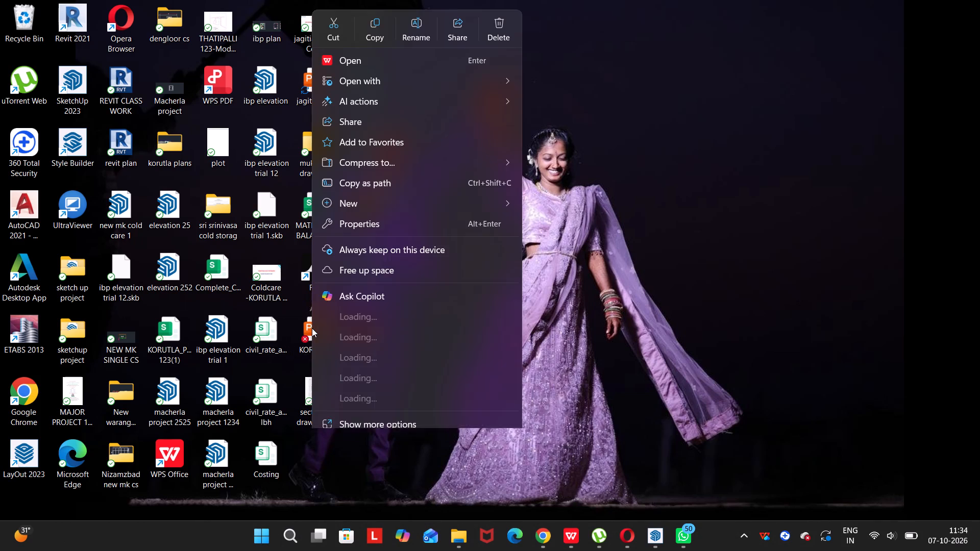
pyautogui.click(501, 27)
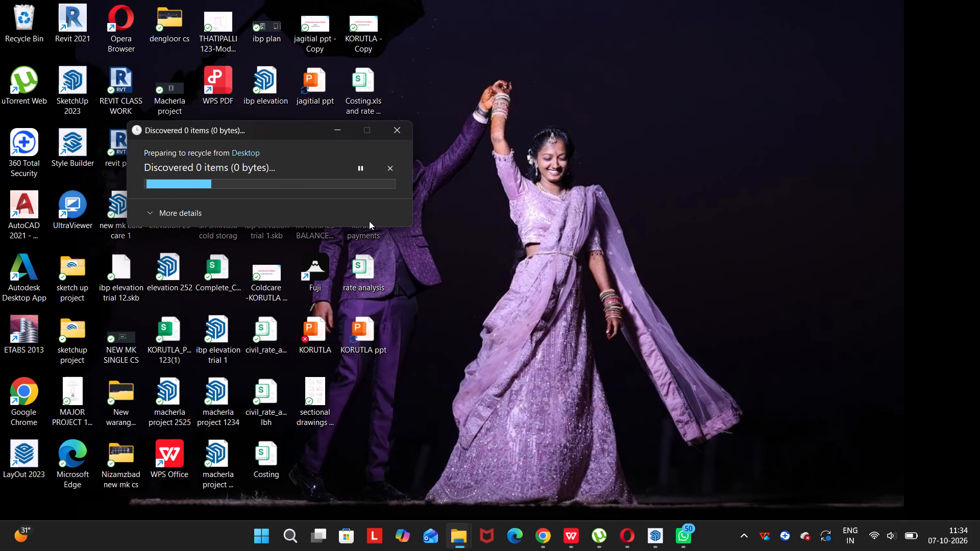
pyautogui.click(336, 137)
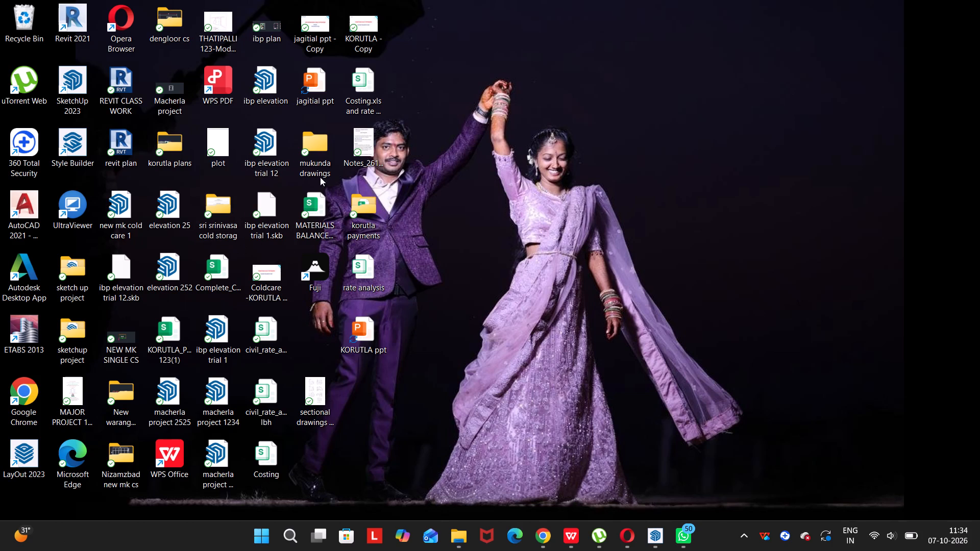
# Check the contents of the mukunda drawings folder on the desktop.
pyautogui.doubleClick(302, 150)
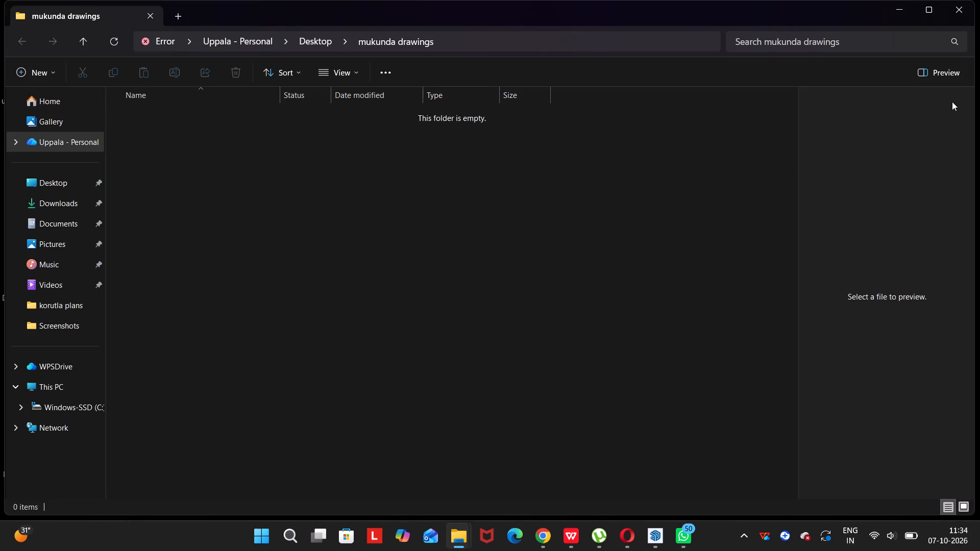
pyautogui.doubleClick(907, 11)
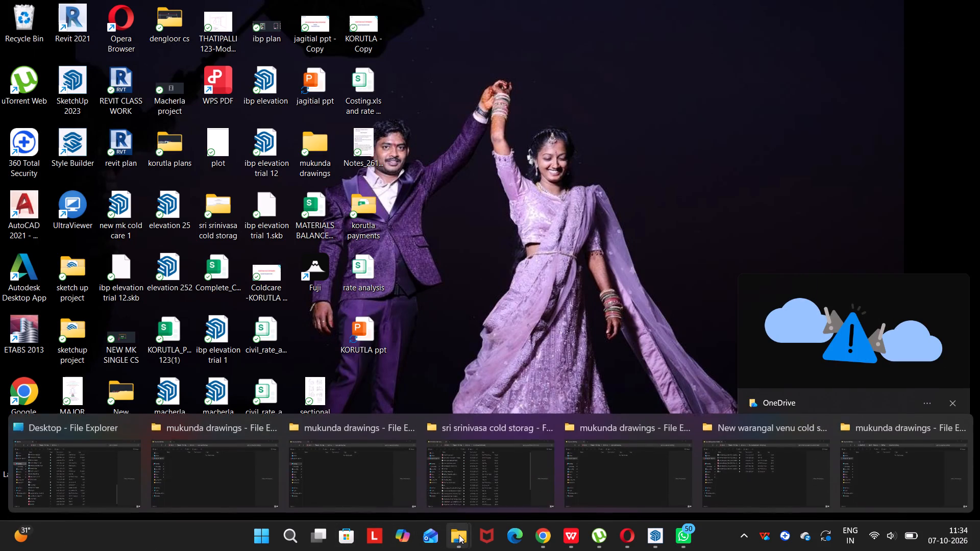
# Open the Mukunda Cold HINDRANCE RECORD worksheet from the mukunda drawings folder in Downloads.
pyautogui.click(462, 487)
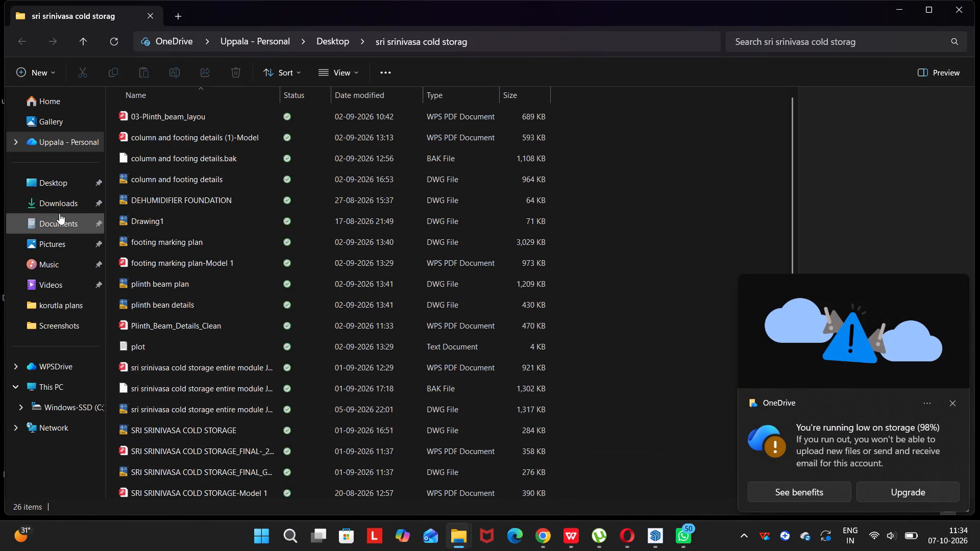
pyautogui.click(59, 212)
pyautogui.doubleClick(223, 151)
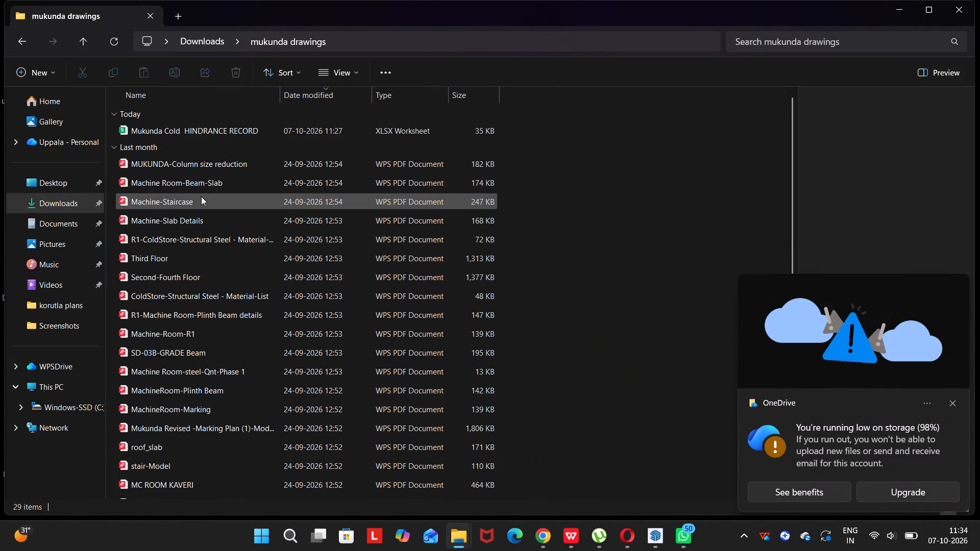
pyautogui.doubleClick(203, 129)
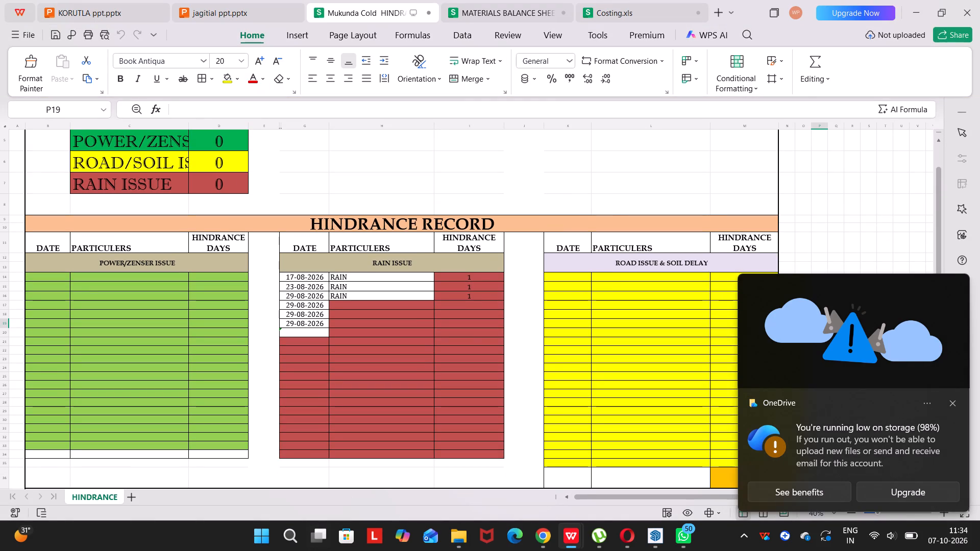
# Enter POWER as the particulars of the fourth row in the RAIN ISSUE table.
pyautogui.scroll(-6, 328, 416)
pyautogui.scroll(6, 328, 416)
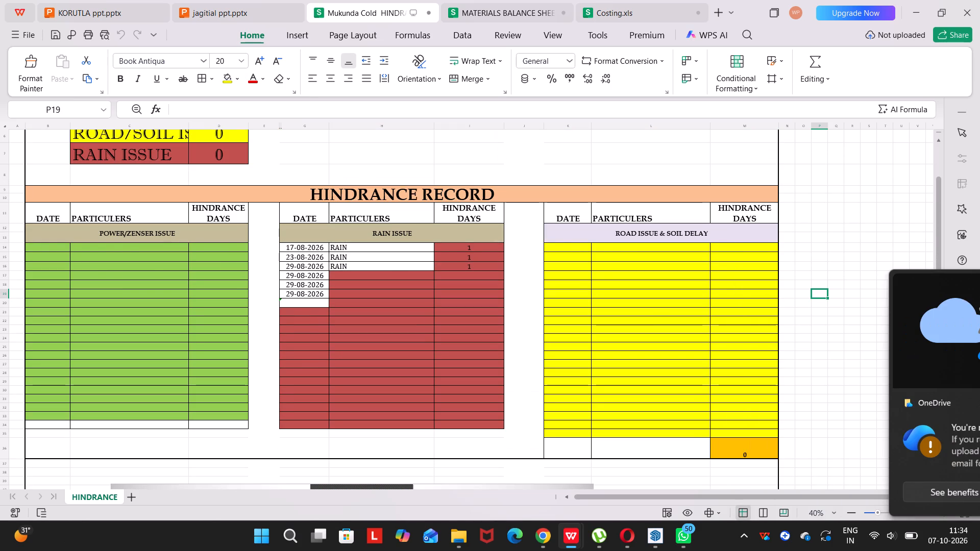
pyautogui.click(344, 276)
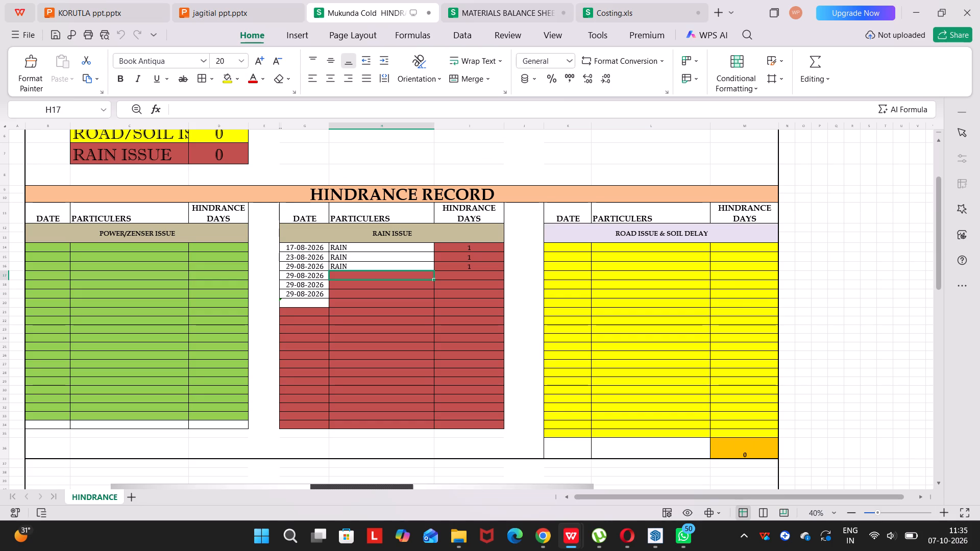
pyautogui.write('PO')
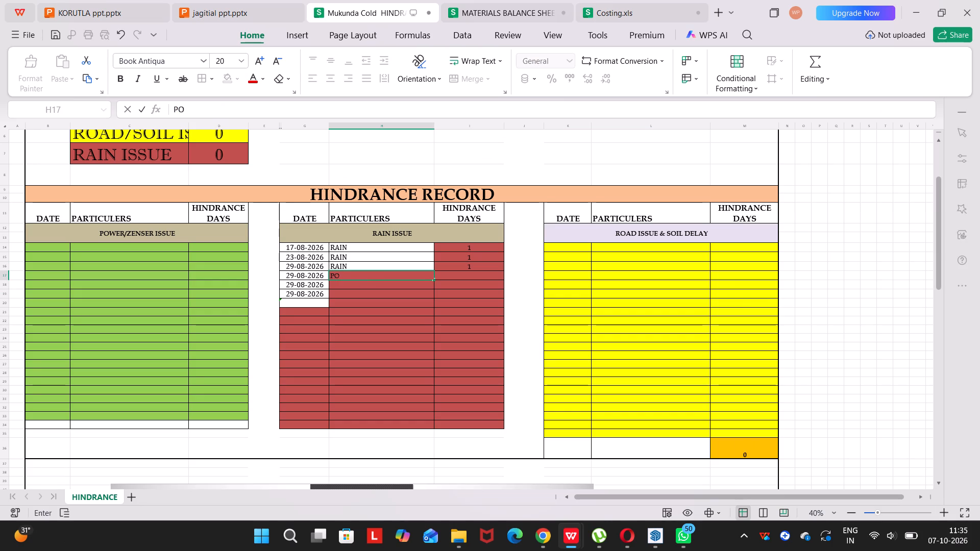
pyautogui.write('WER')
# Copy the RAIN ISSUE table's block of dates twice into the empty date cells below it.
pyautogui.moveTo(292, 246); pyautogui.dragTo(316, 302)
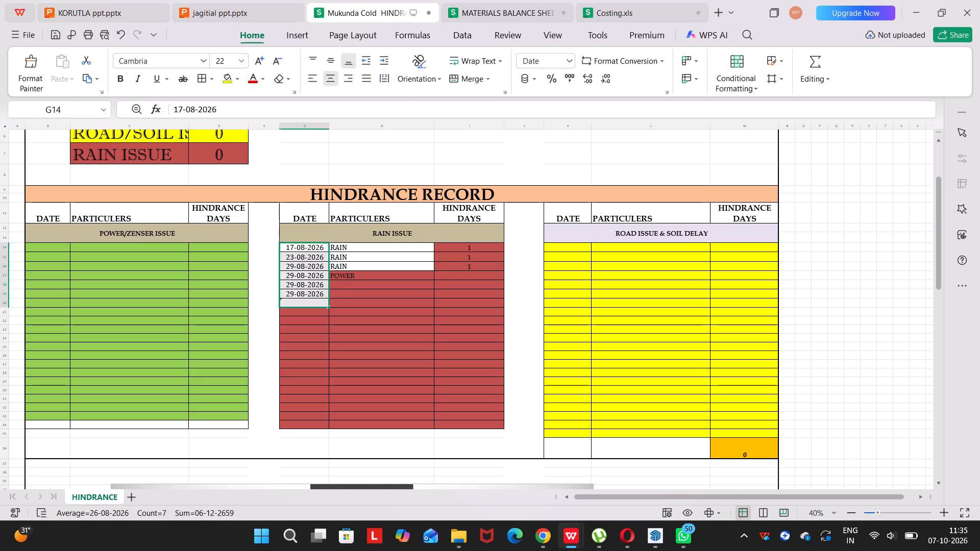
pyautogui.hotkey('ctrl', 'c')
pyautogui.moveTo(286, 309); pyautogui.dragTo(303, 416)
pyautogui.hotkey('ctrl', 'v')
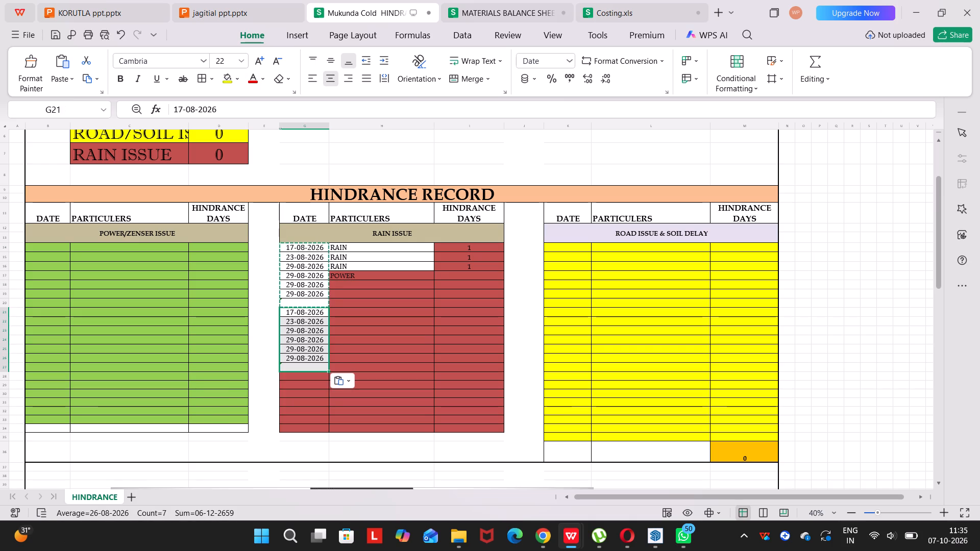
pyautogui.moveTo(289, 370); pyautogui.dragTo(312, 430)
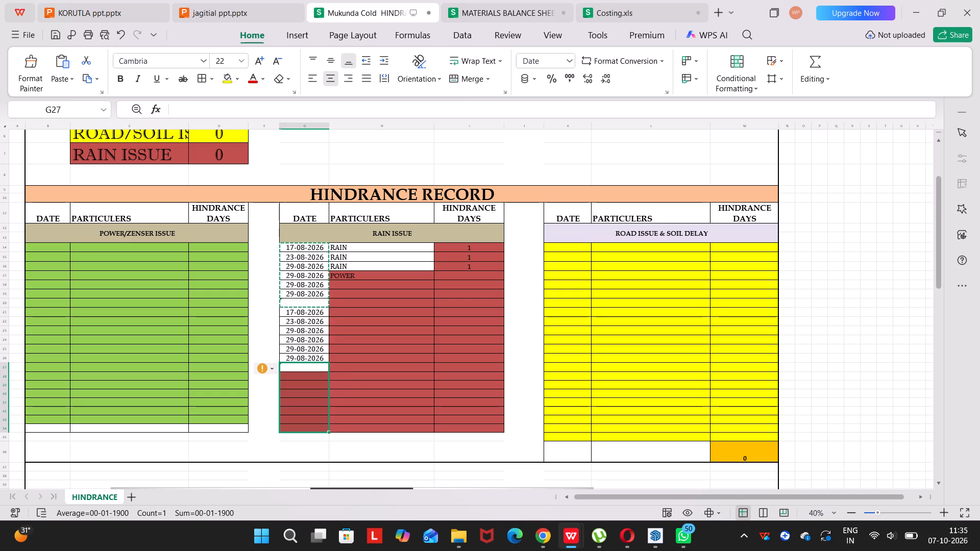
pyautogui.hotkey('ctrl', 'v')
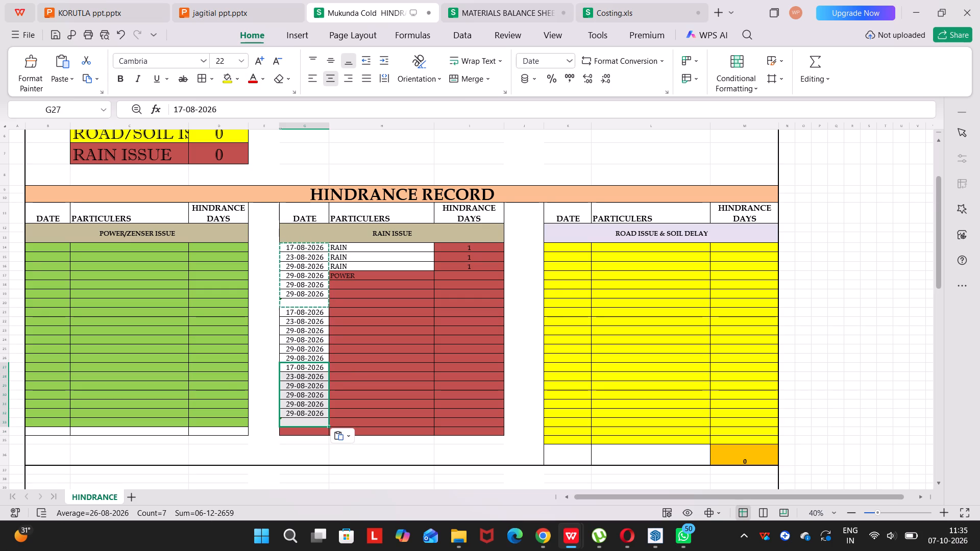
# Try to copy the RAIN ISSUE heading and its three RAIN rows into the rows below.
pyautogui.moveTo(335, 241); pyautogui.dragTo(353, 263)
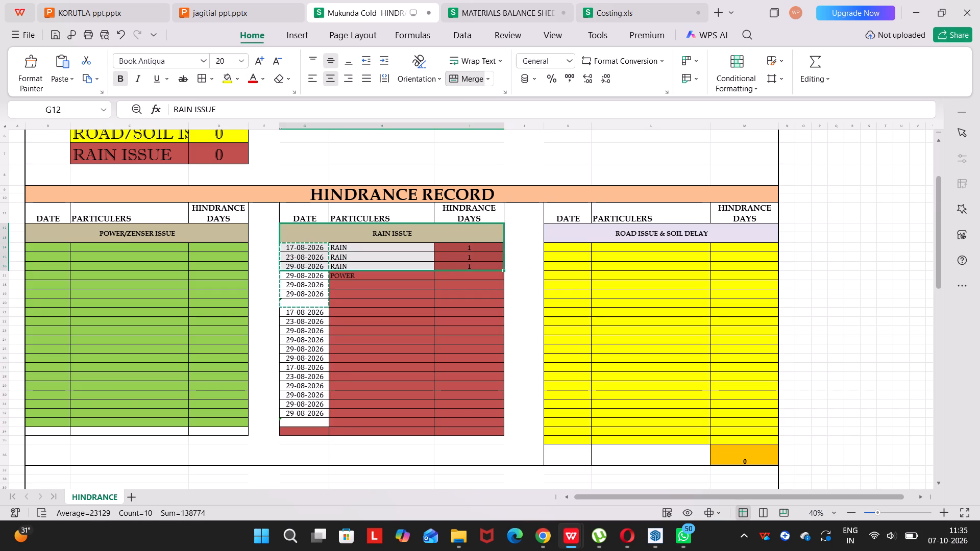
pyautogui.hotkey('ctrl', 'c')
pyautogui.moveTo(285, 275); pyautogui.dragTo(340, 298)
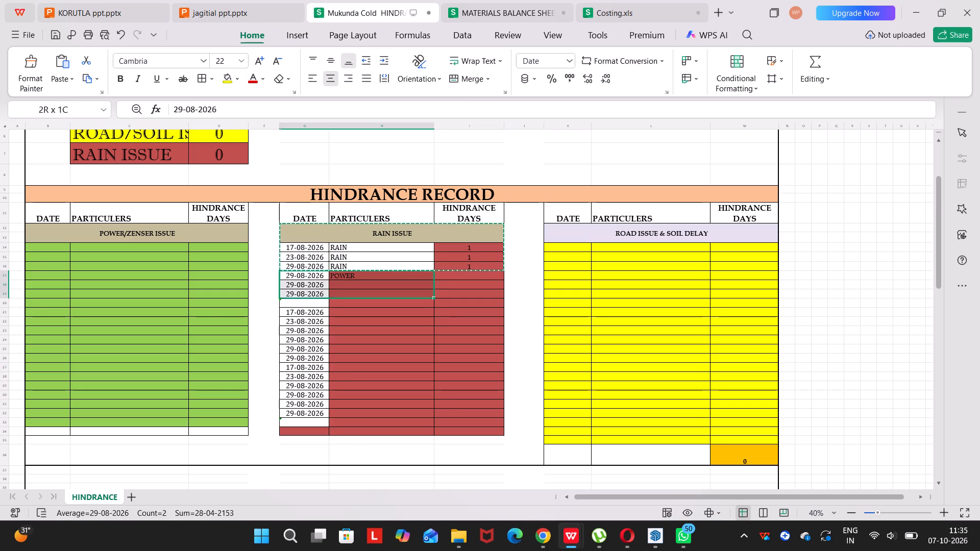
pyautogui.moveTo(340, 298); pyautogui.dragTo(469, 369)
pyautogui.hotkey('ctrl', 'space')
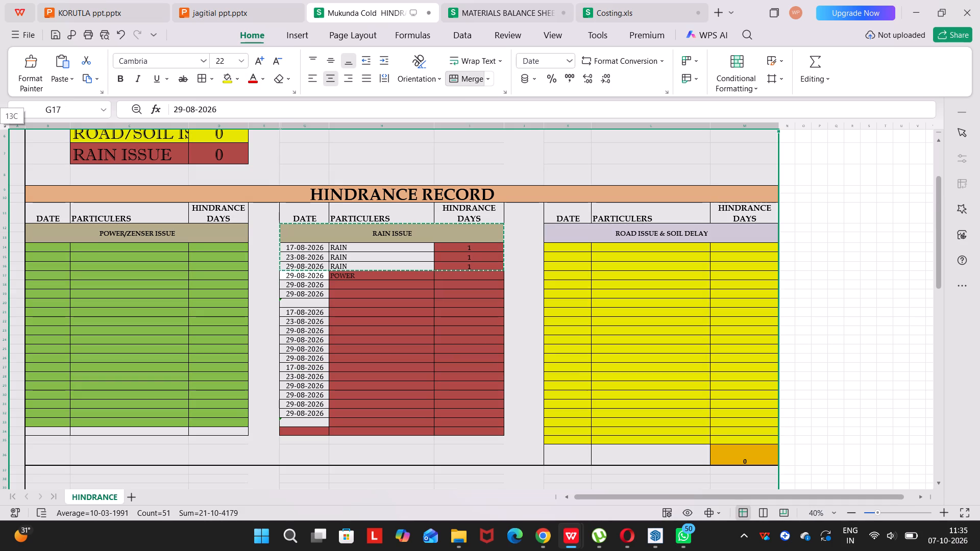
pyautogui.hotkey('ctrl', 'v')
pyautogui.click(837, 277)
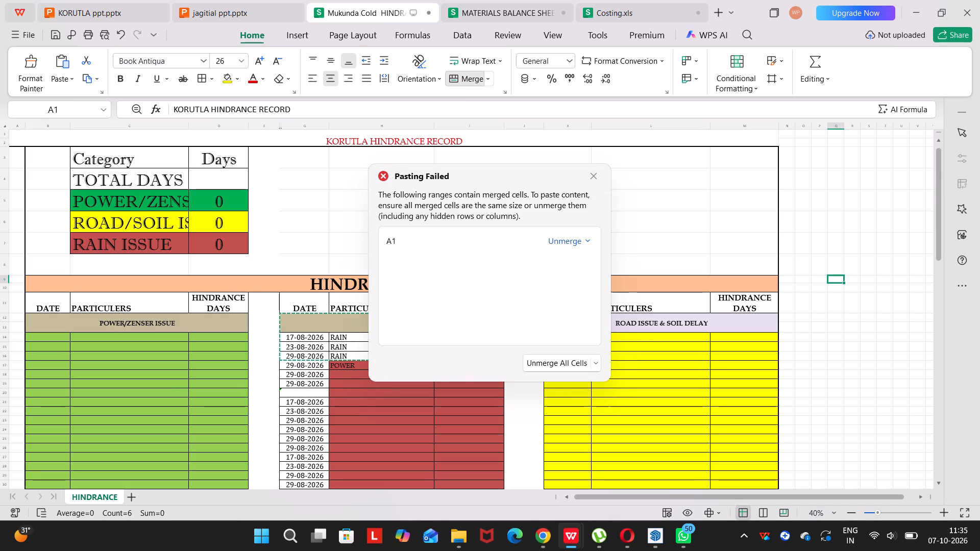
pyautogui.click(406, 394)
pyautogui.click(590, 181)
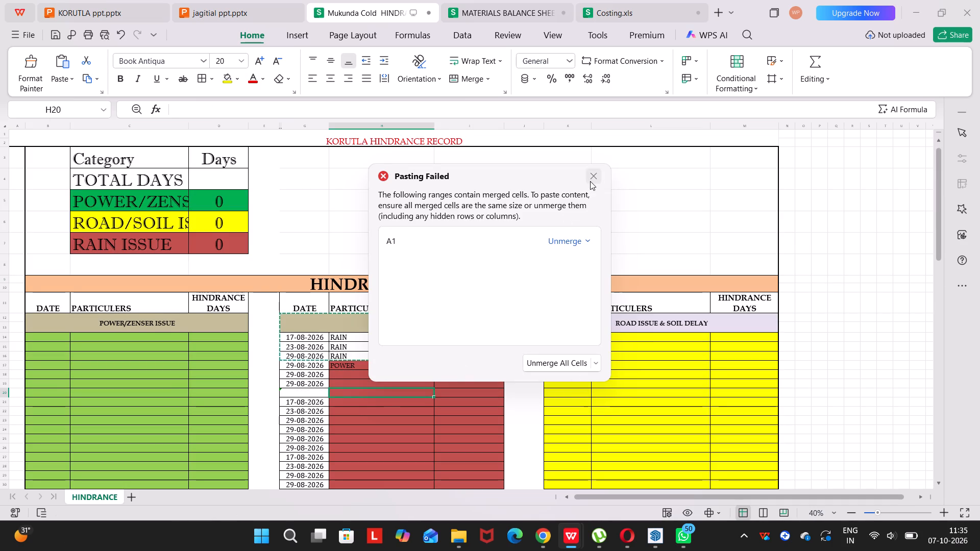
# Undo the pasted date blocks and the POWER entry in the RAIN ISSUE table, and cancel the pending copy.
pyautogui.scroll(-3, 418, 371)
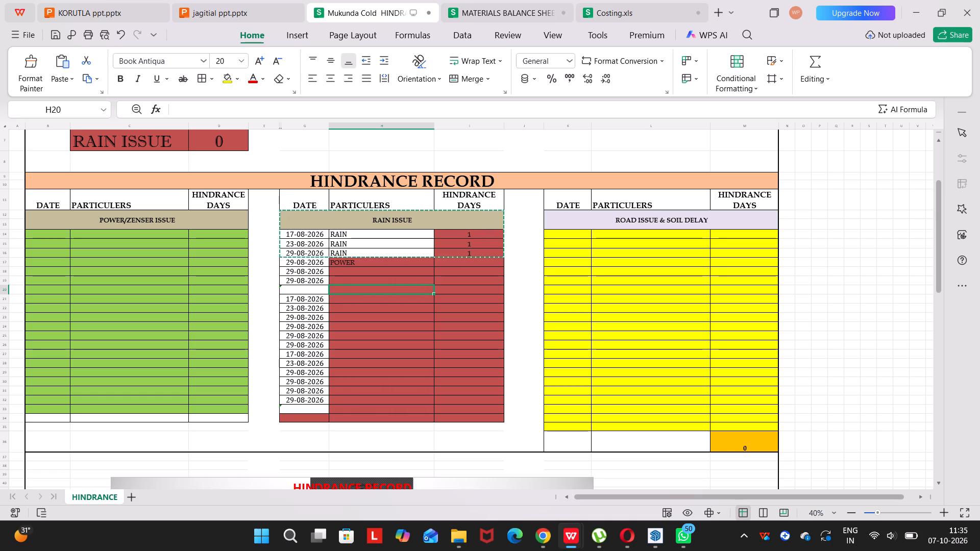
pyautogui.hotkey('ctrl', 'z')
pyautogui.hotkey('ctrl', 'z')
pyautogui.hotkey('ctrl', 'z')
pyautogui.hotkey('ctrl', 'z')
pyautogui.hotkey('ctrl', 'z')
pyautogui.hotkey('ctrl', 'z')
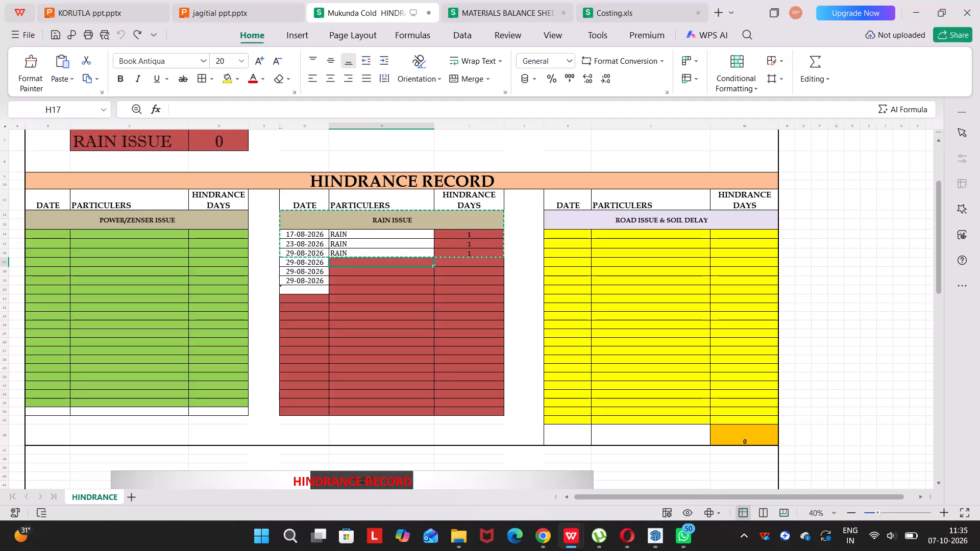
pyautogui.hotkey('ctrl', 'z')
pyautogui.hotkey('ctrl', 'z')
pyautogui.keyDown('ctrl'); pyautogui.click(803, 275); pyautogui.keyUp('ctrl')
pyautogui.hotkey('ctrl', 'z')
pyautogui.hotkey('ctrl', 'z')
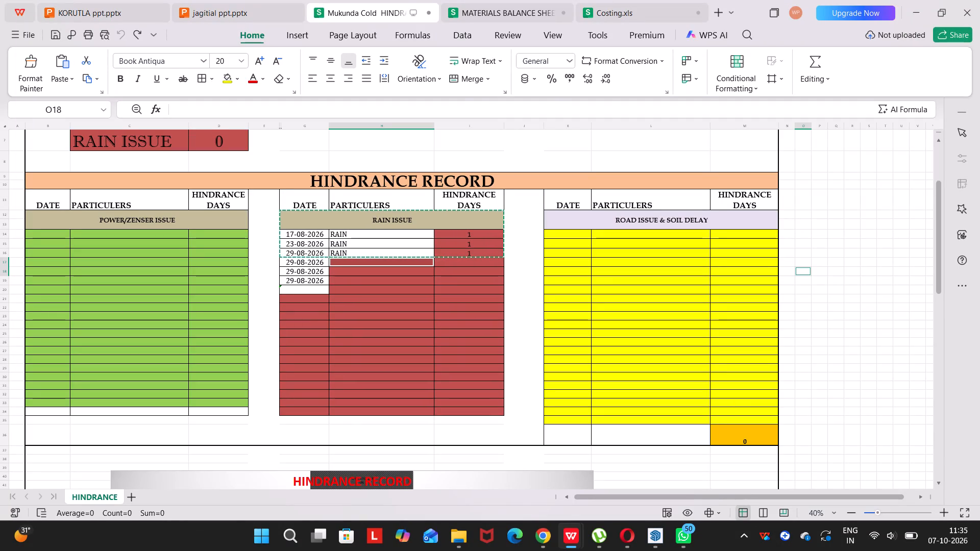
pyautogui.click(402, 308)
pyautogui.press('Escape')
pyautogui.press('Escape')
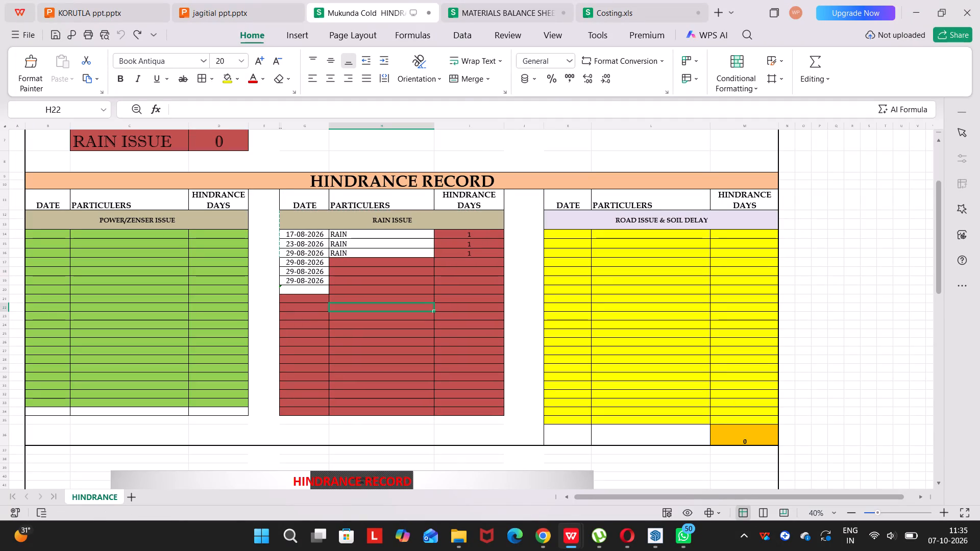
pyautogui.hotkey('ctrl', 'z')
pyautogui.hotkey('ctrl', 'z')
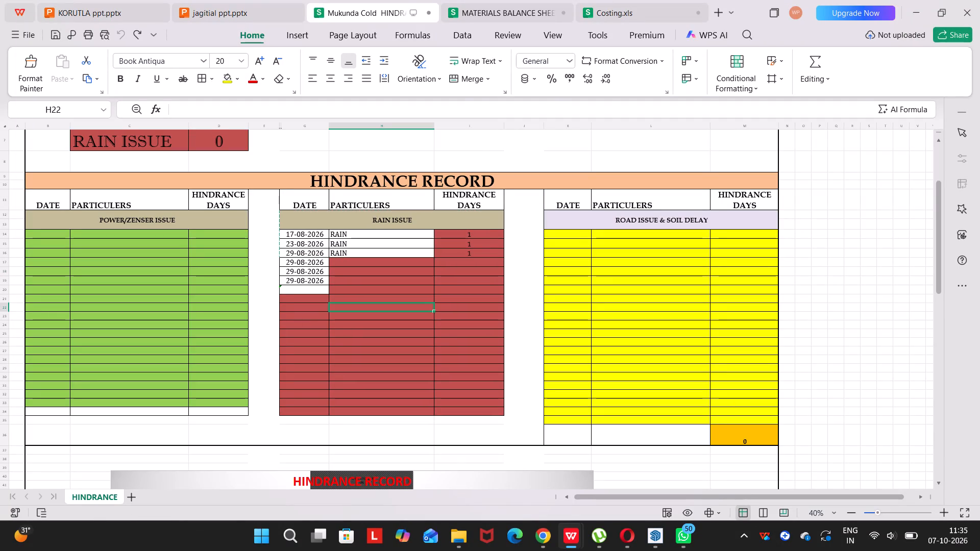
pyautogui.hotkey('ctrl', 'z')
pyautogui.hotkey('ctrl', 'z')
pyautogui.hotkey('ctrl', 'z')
# Clear all dates from the RAIN ISSUE table by pasting a blank red particulars cell over G14 to G20.
pyautogui.scroll(1, 302, 239)
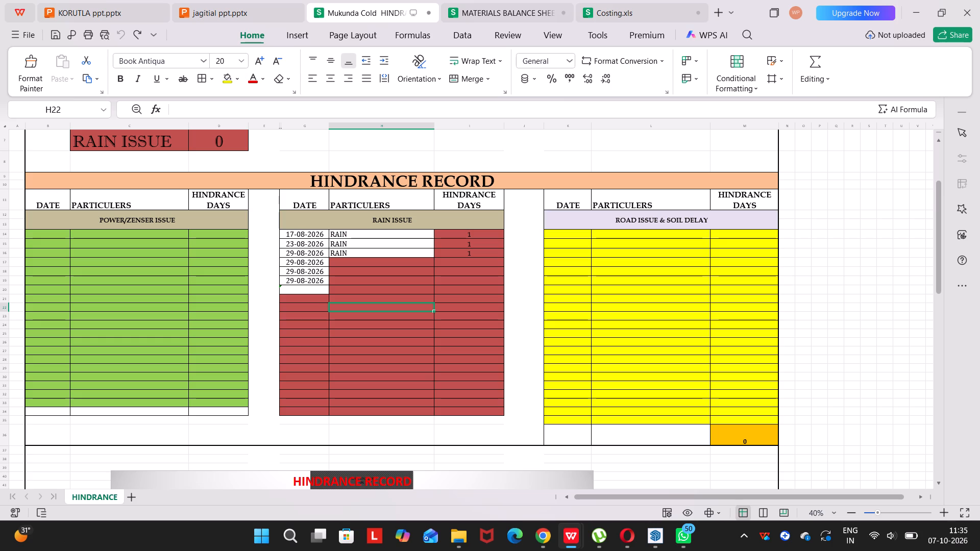
pyautogui.click(367, 325)
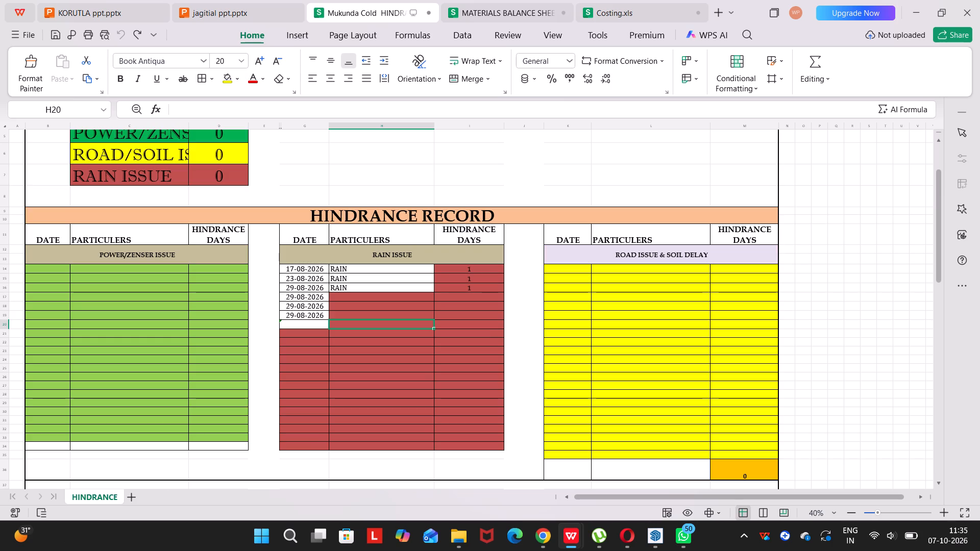
pyautogui.hotkey('ctrl', 'c')
pyautogui.moveTo(304, 322); pyautogui.dragTo(309, 273)
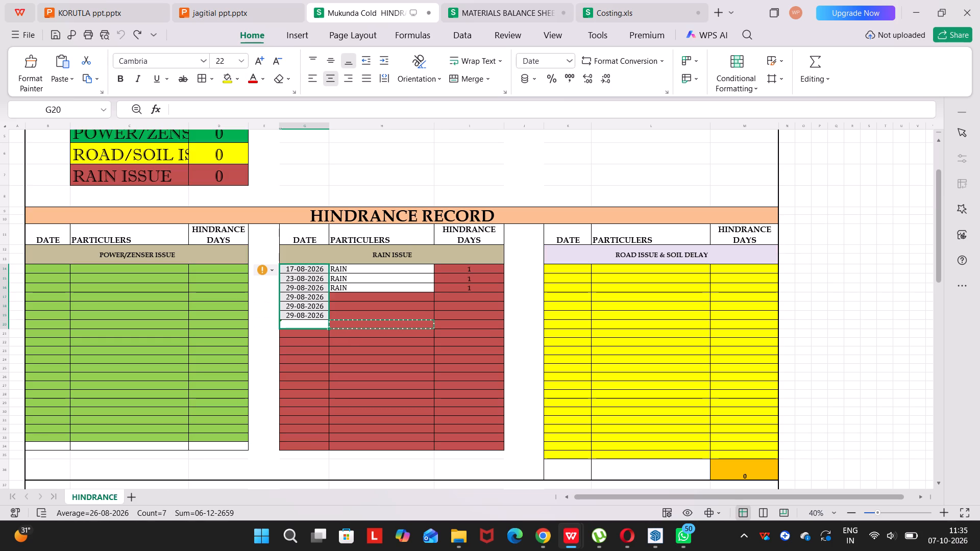
pyautogui.hotkey('ctrl', 'v')
# Replace the three RAIN entries in the RAIN ISSUE particulars, H14 to H16, with the copied blank red cell.
pyautogui.moveTo(359, 286); pyautogui.dragTo(359, 275)
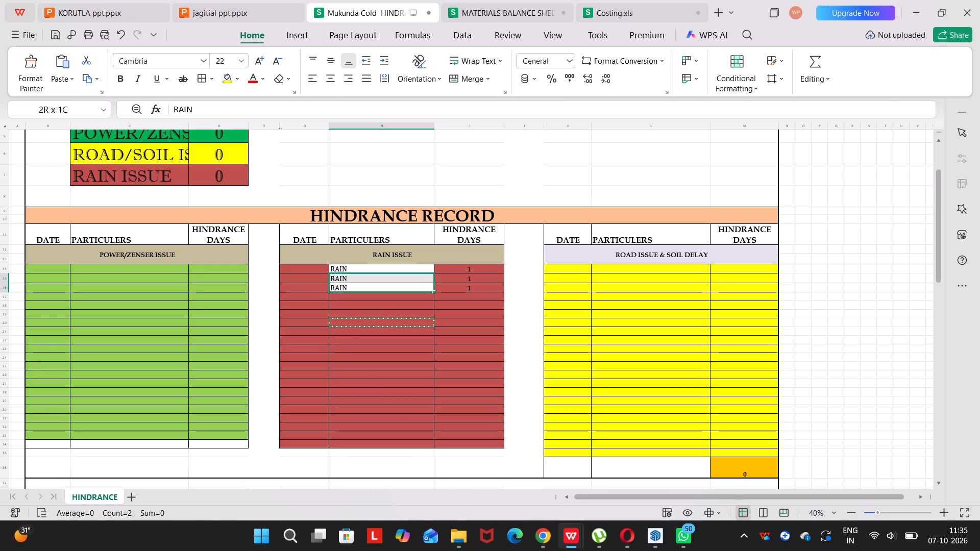
pyautogui.moveTo(359, 275); pyautogui.dragTo(359, 272)
pyautogui.click(359, 272)
pyautogui.hotkey('ctrl', 'v')
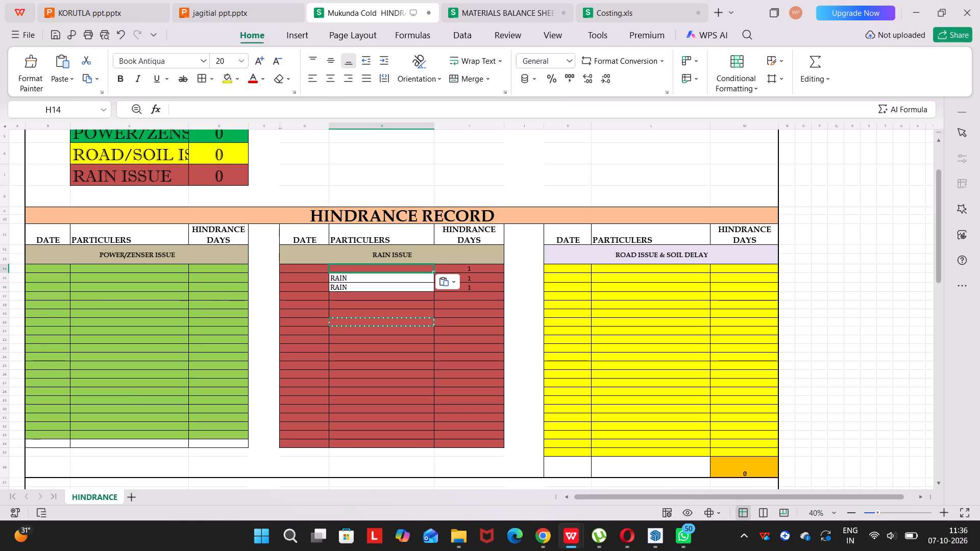
pyautogui.click(353, 279)
pyautogui.hotkey('ctrl', 'v')
pyautogui.keyDown('ctrl'); pyautogui.click(353, 287); pyautogui.keyUp('ctrl')
pyautogui.hotkey('ctrl', 'v')
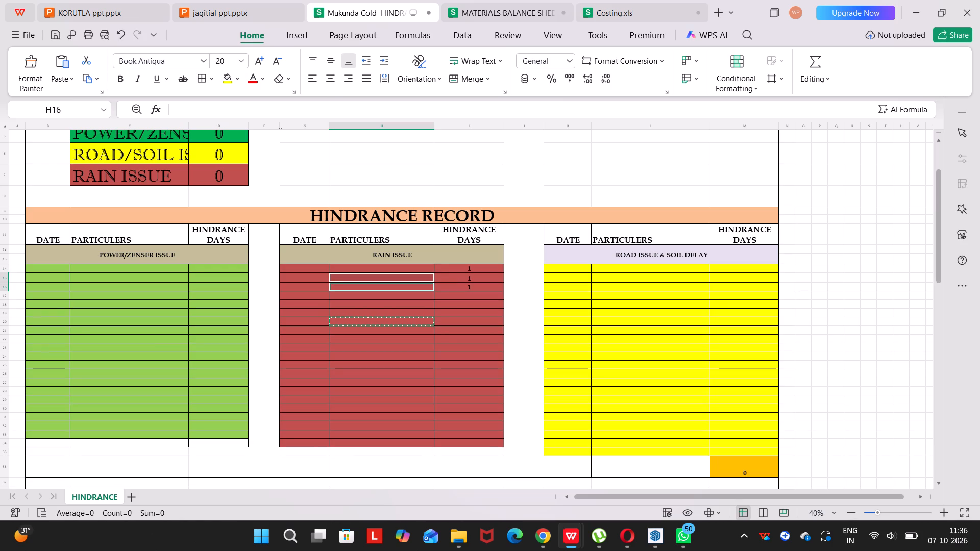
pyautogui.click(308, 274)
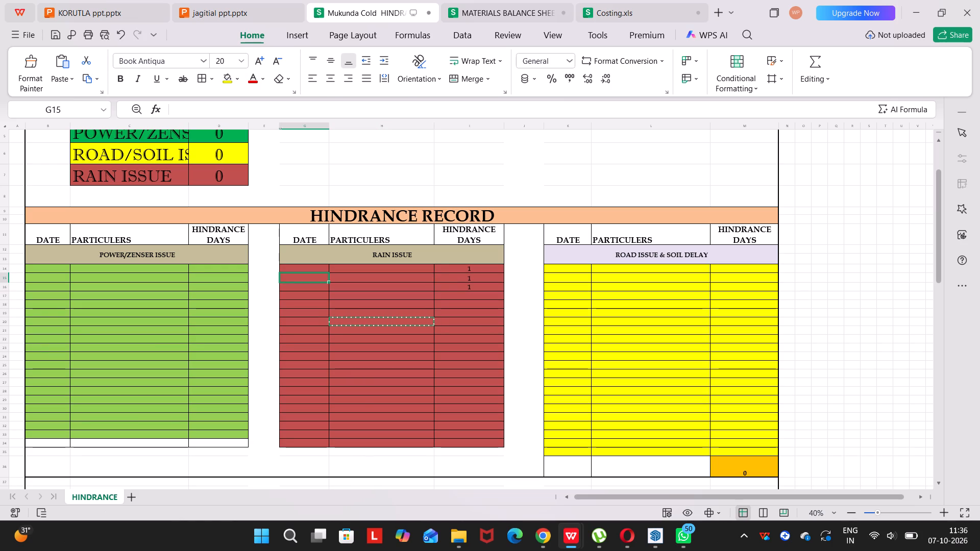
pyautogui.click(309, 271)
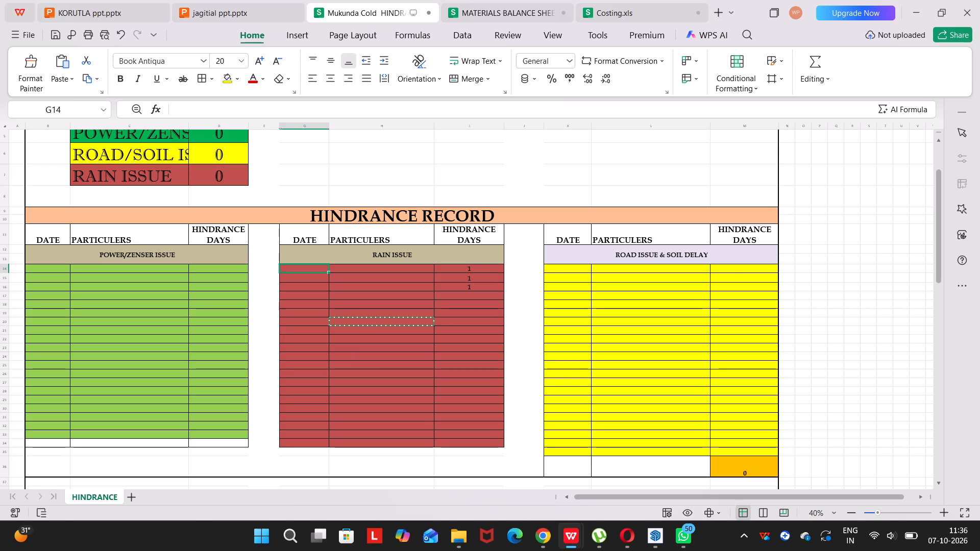
# Copy the whole hindrance record on the HINDRANCE sheet, A1 to M76, from its title down through the chart.
pyautogui.scroll(5, 312, 300)
pyautogui.scroll(1, 148, 310)
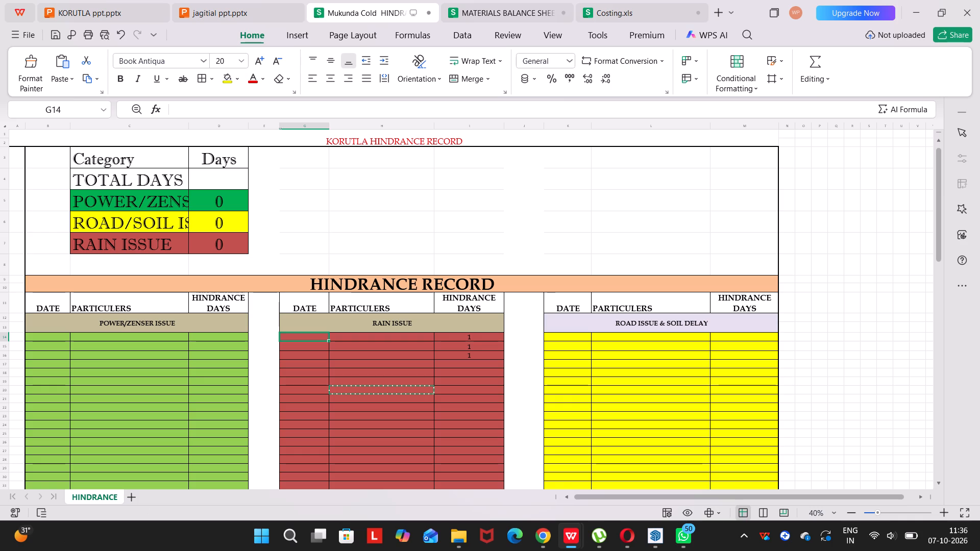
pyautogui.scroll(3, 148, 310)
pyautogui.moveTo(15, 140); pyautogui.dragTo(148, 207)
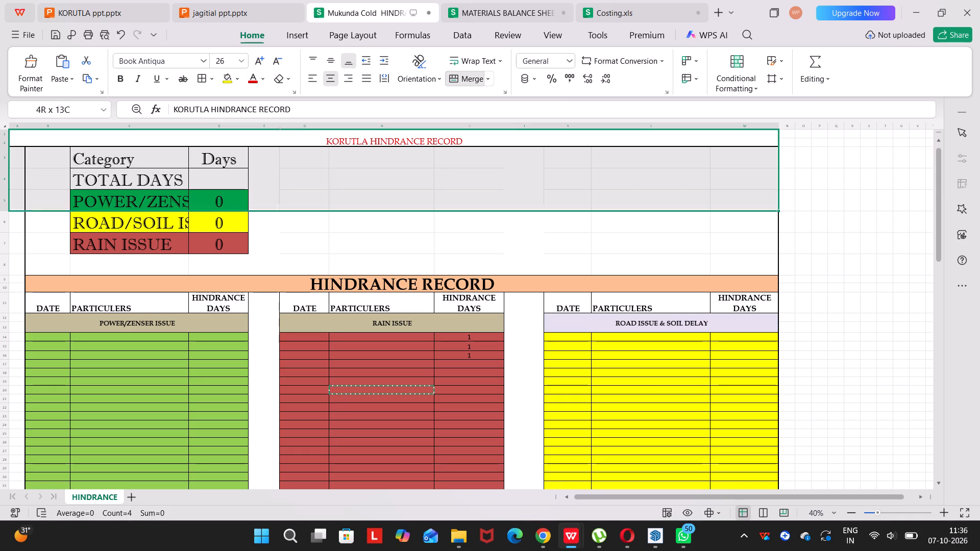
pyautogui.moveTo(148, 207); pyautogui.dragTo(560, 285)
pyautogui.scroll(-2, 560, 285)
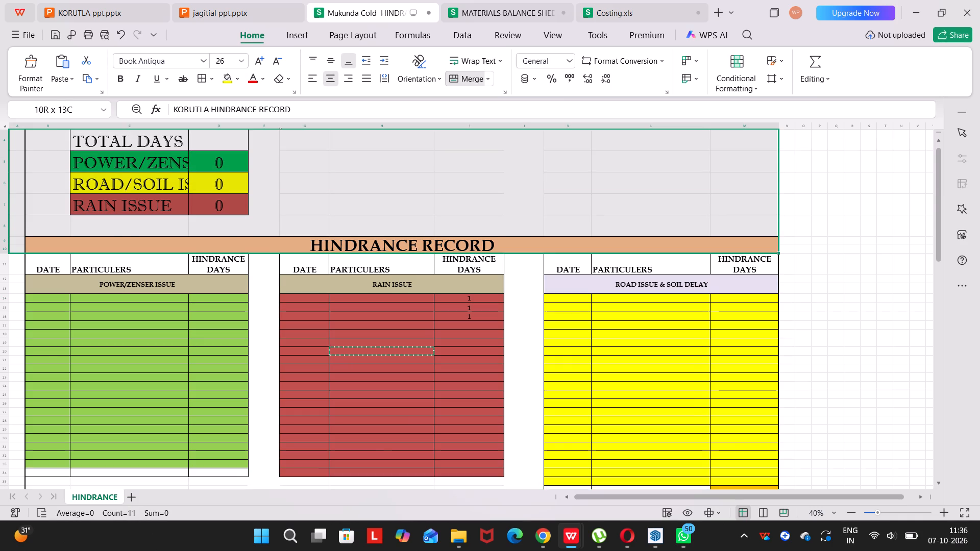
pyautogui.scroll(-3, 560, 285)
pyautogui.moveTo(560, 285); pyautogui.dragTo(566, 290)
pyautogui.scroll(-4, 565, 289)
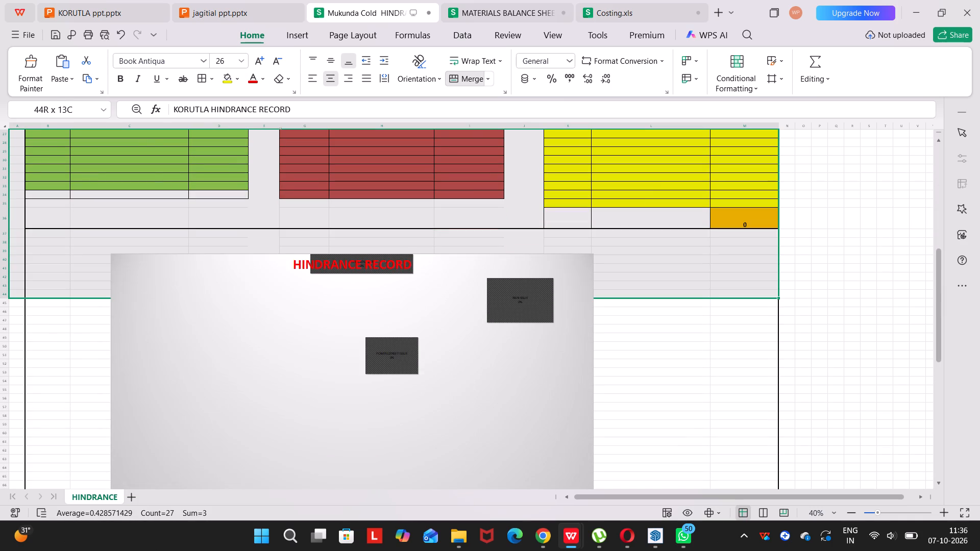
pyautogui.moveTo(566, 290); pyautogui.dragTo(567, 325)
pyautogui.scroll(-6, 568, 291)
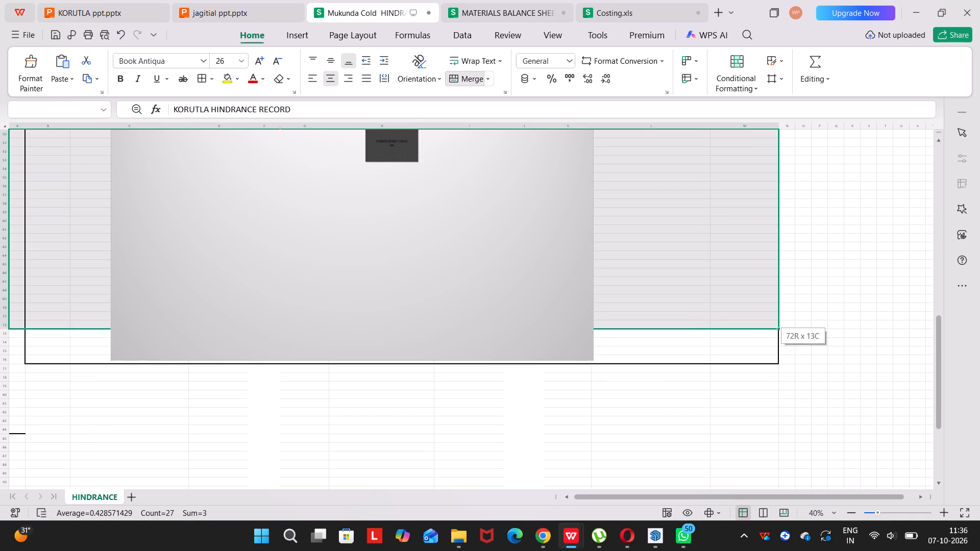
pyautogui.moveTo(567, 325); pyautogui.dragTo(565, 359)
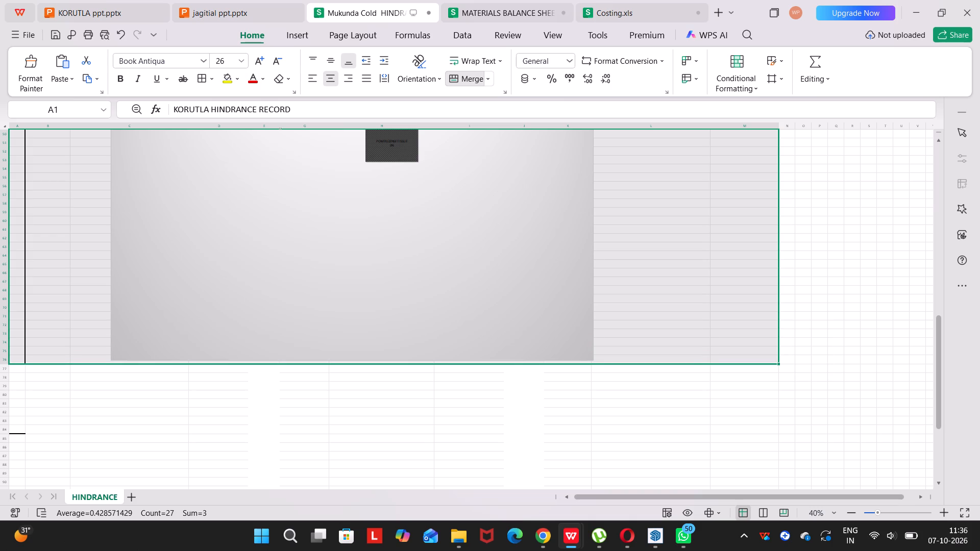
pyautogui.hotkey('ctrl', 'c')
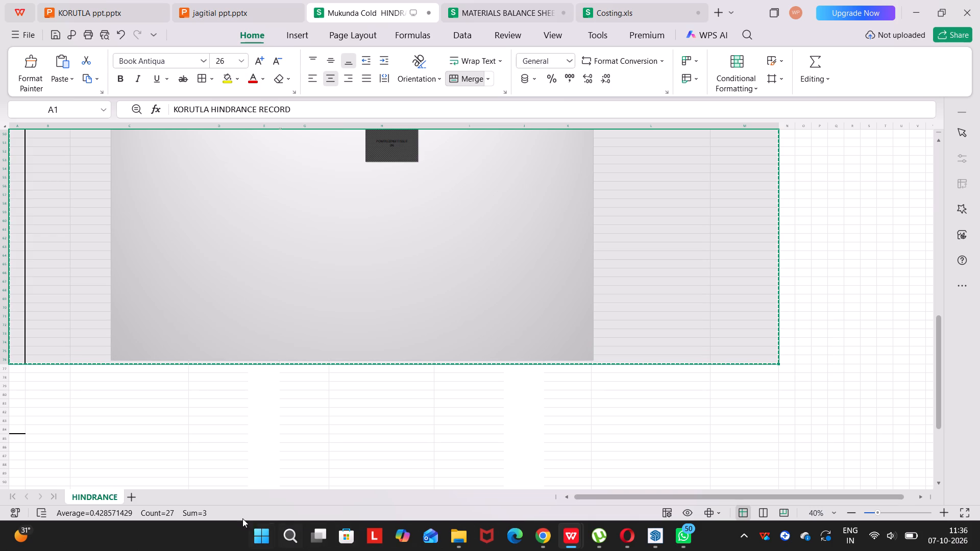
# Add a new blank worksheet and paste the copied hindrance record into it starting at cell A1.
pyautogui.click(127, 498)
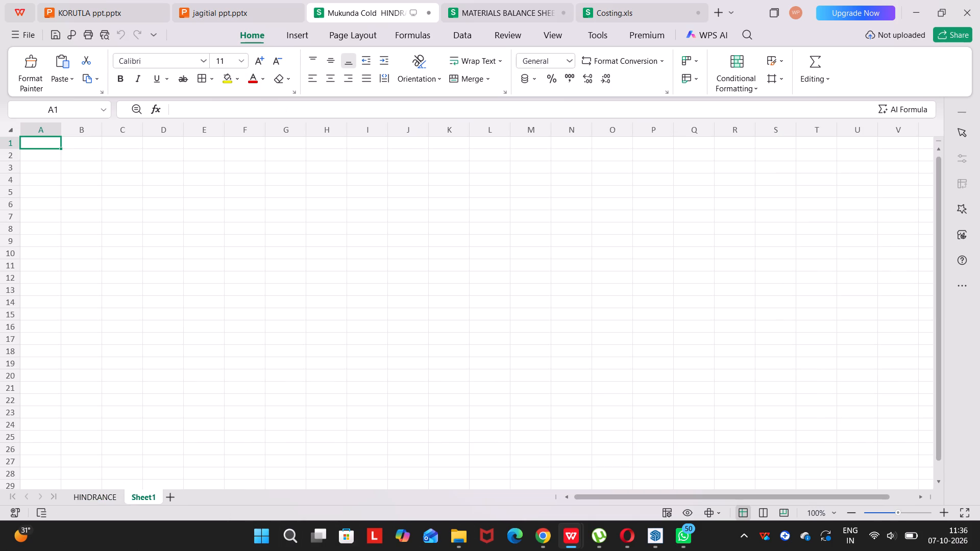
pyautogui.moveTo(35, 142); pyautogui.dragTo(542, 271)
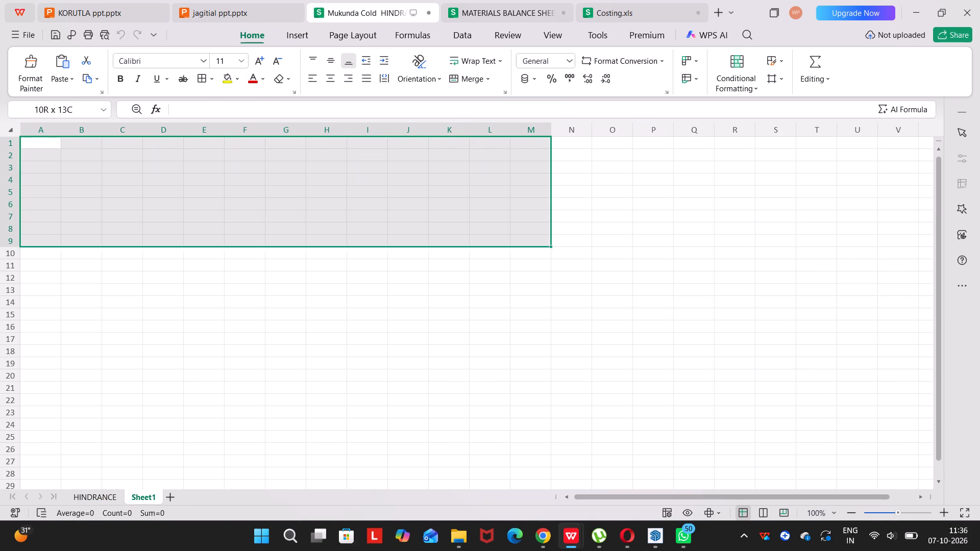
pyautogui.moveTo(542, 271); pyautogui.dragTo(546, 292)
pyautogui.scroll(-20, 544, 282)
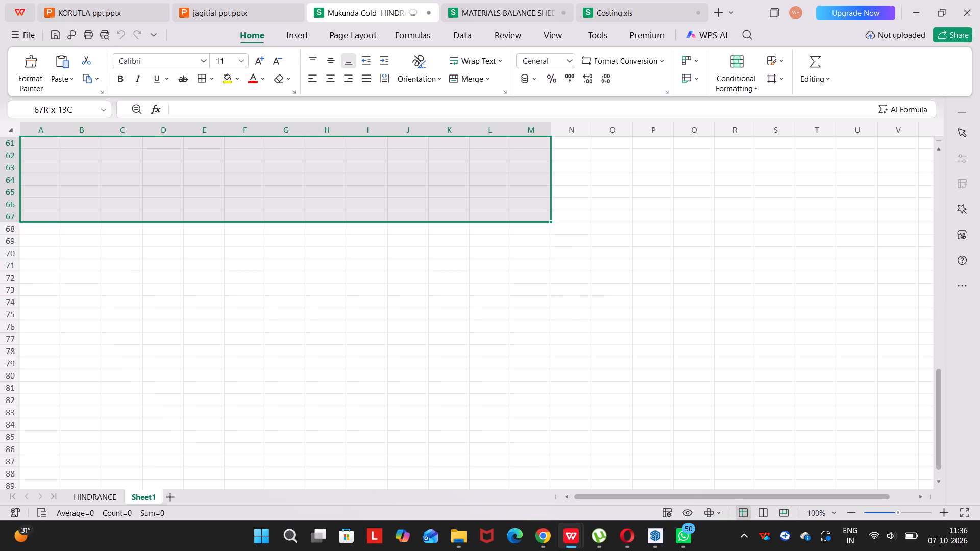
pyautogui.moveTo(546, 292); pyautogui.dragTo(548, 294)
pyautogui.scroll(-3, 548, 294)
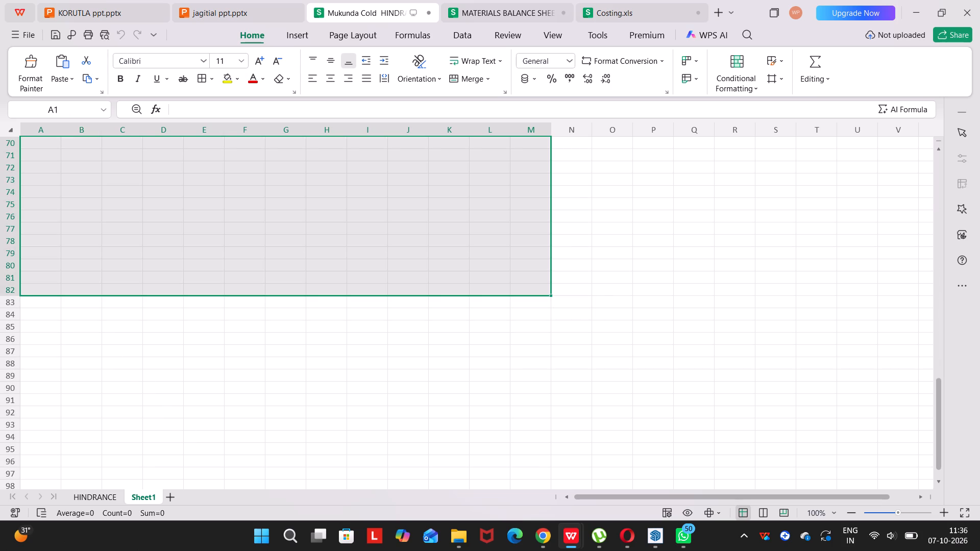
pyautogui.hotkey('ctrl', 'v')
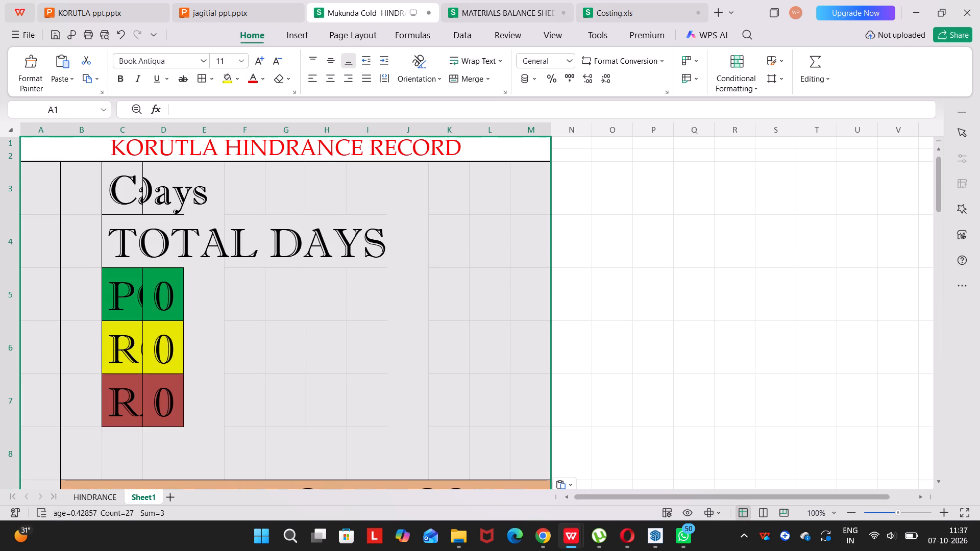
# Compare with the HINDRANCE sheet, and on Sheet1 widen column L to about 52 and column M slightly.
pyautogui.click(111, 504)
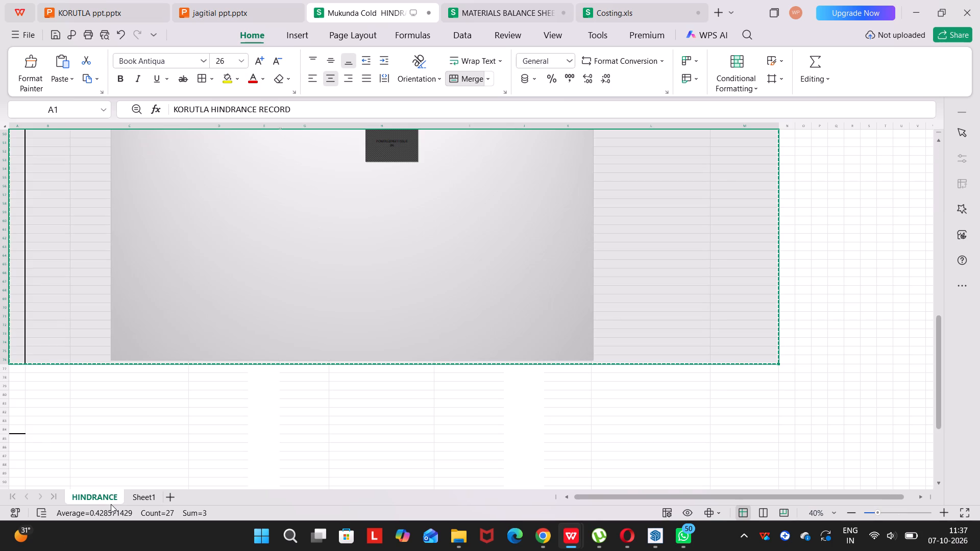
pyautogui.scroll(20, 150, 280)
pyautogui.scroll(5, 150, 280)
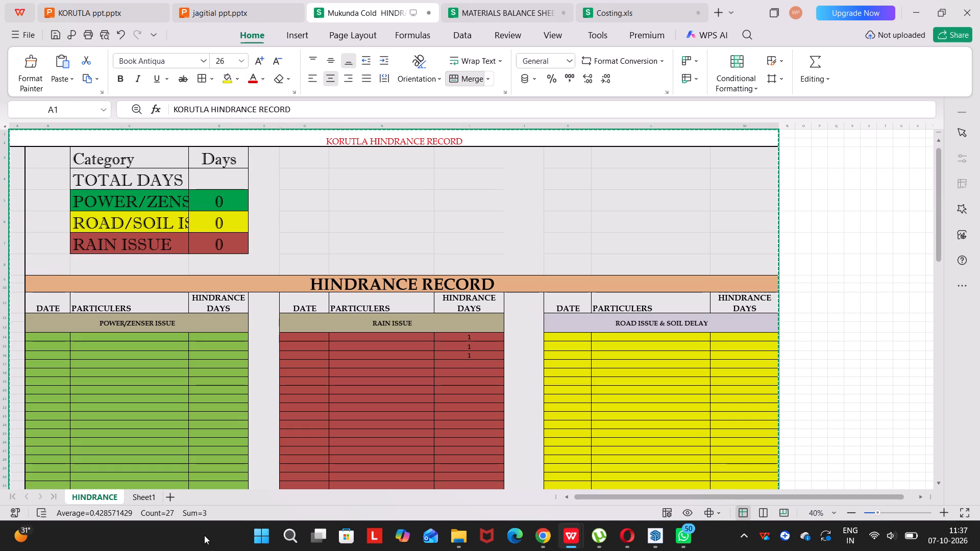
pyautogui.click(151, 494)
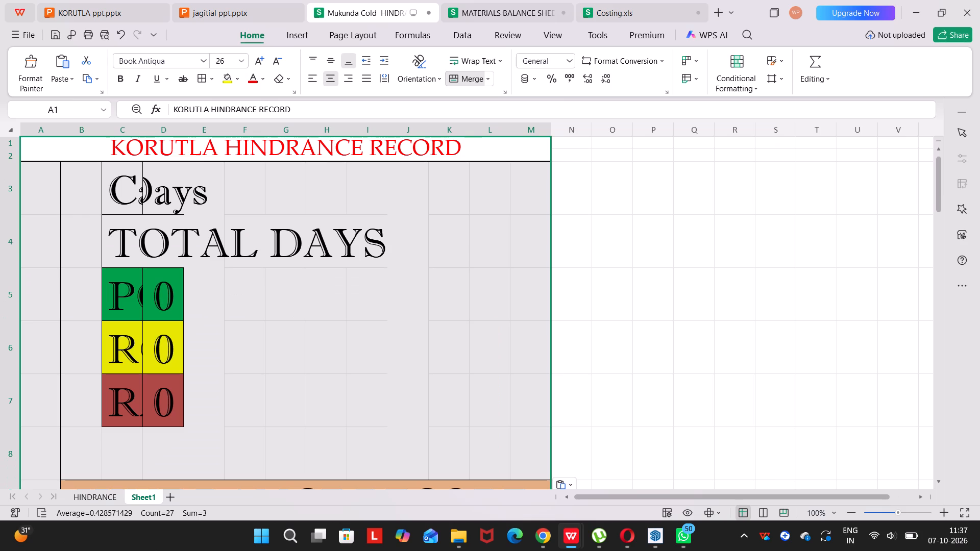
pyautogui.moveTo(510, 128); pyautogui.dragTo(650, 120)
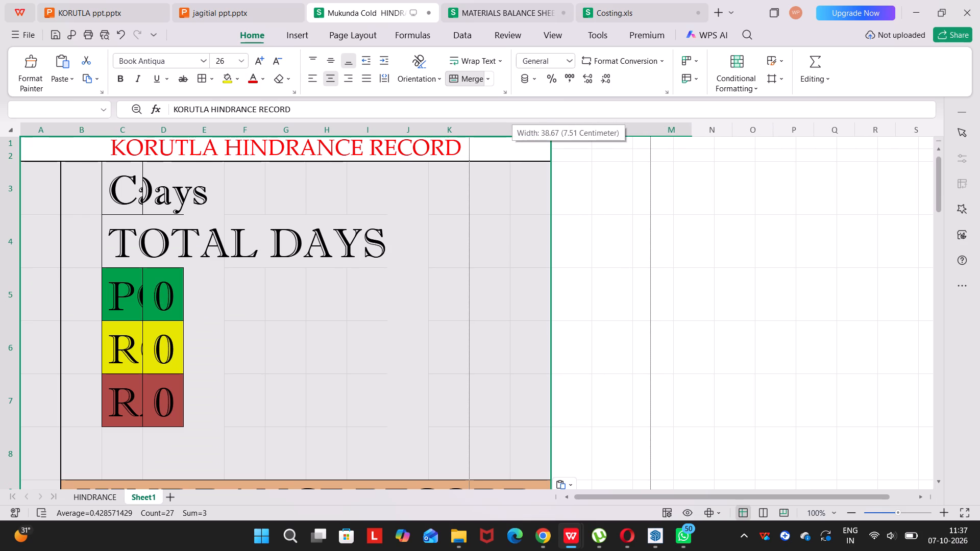
pyautogui.moveTo(650, 120); pyautogui.dragTo(706, 110)
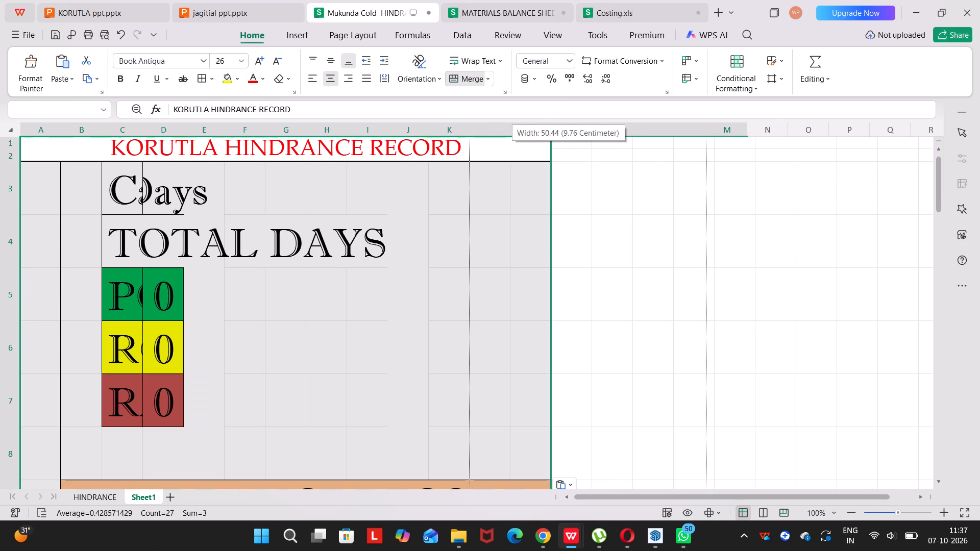
pyautogui.moveTo(706, 110); pyautogui.dragTo(714, 111)
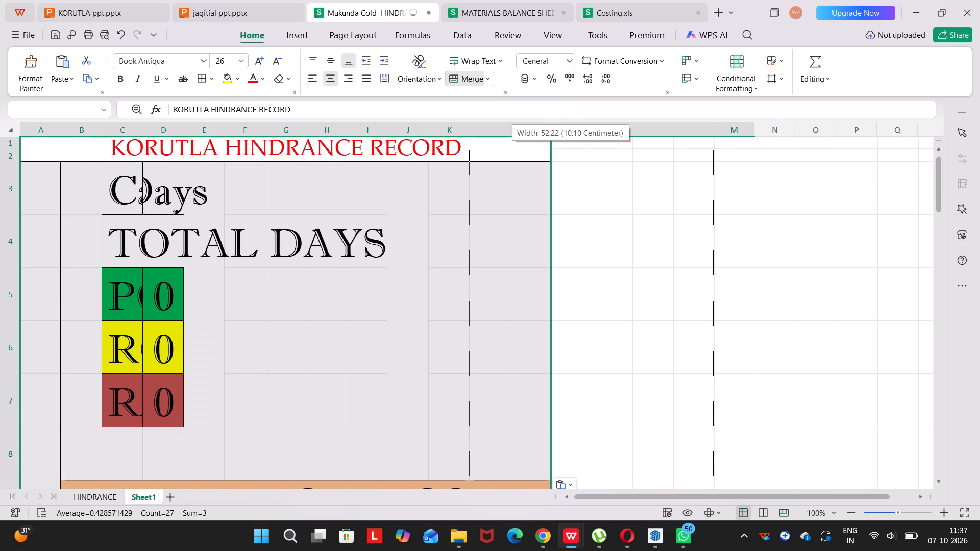
pyautogui.moveTo(714, 111); pyautogui.dragTo(714, 110)
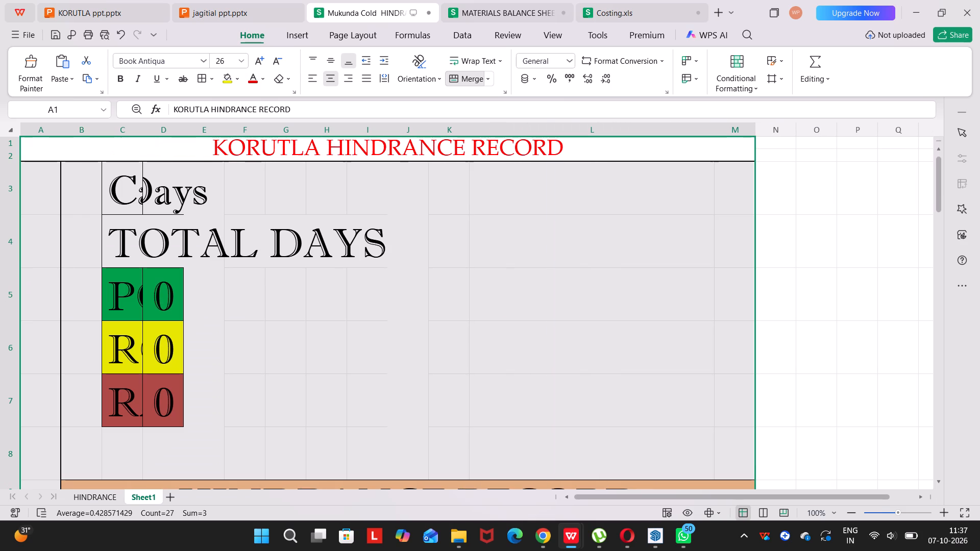
pyautogui.moveTo(755, 130); pyautogui.dragTo(786, 129)
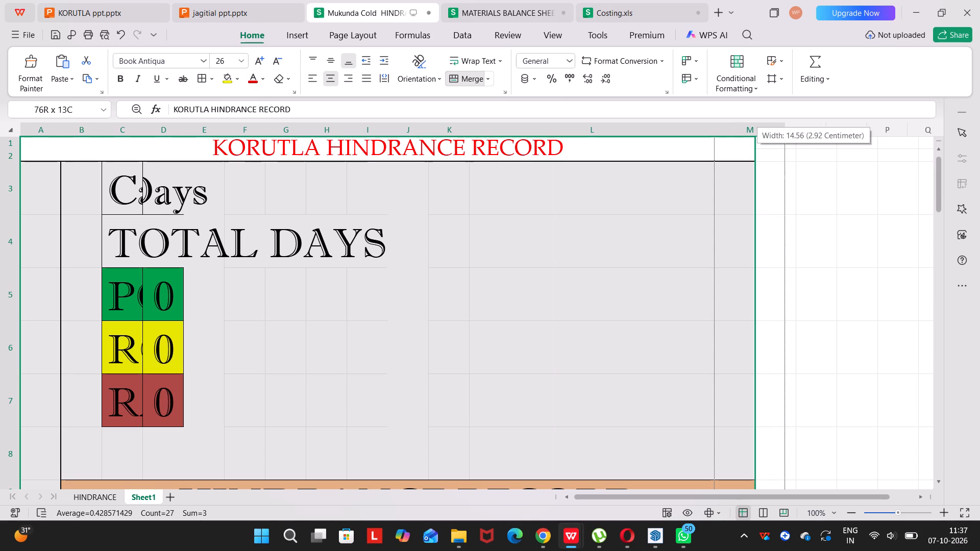
pyautogui.moveTo(786, 129); pyautogui.dragTo(795, 130)
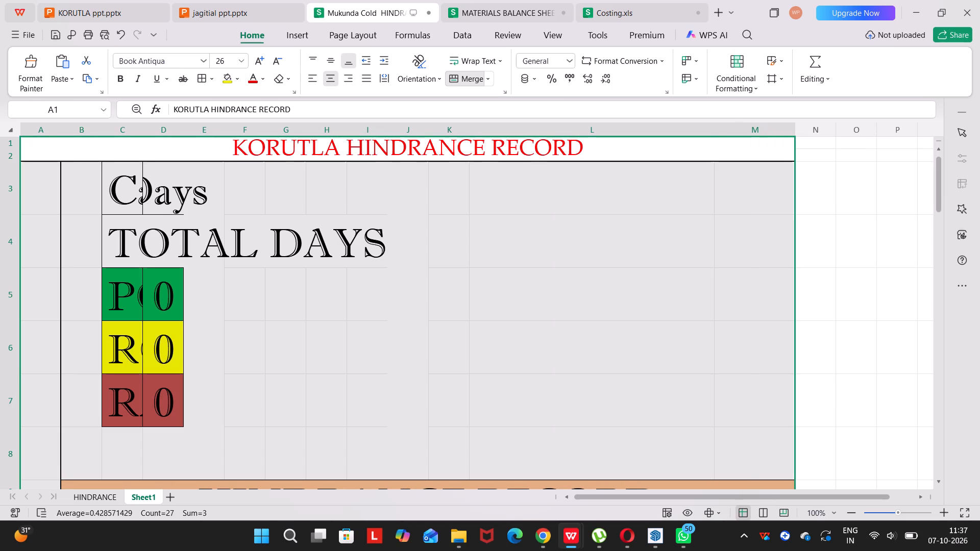
# Check the HINDRANCE layout again and widen column K of the pasted record on Sheet1.
pyautogui.click(102, 499)
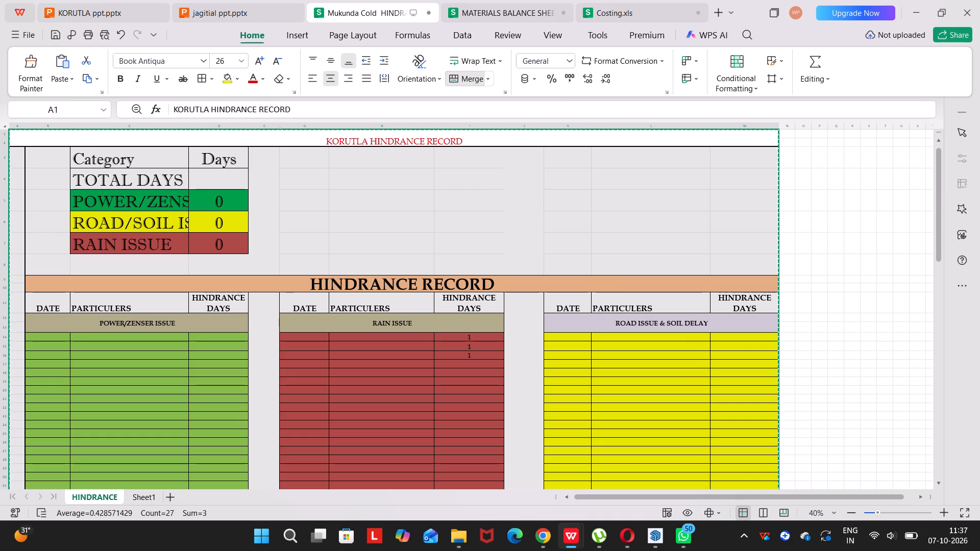
pyautogui.click(134, 496)
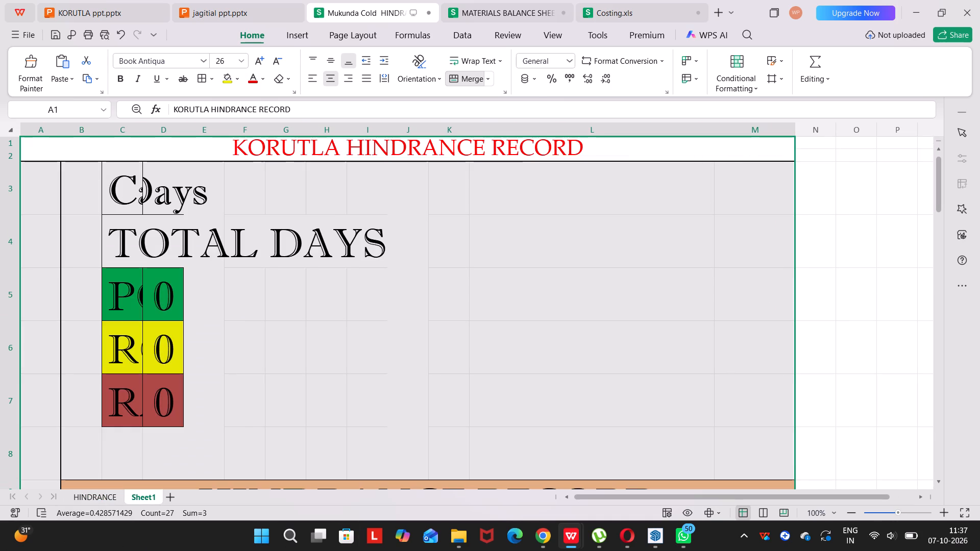
pyautogui.moveTo(469, 127); pyautogui.dragTo(589, 125)
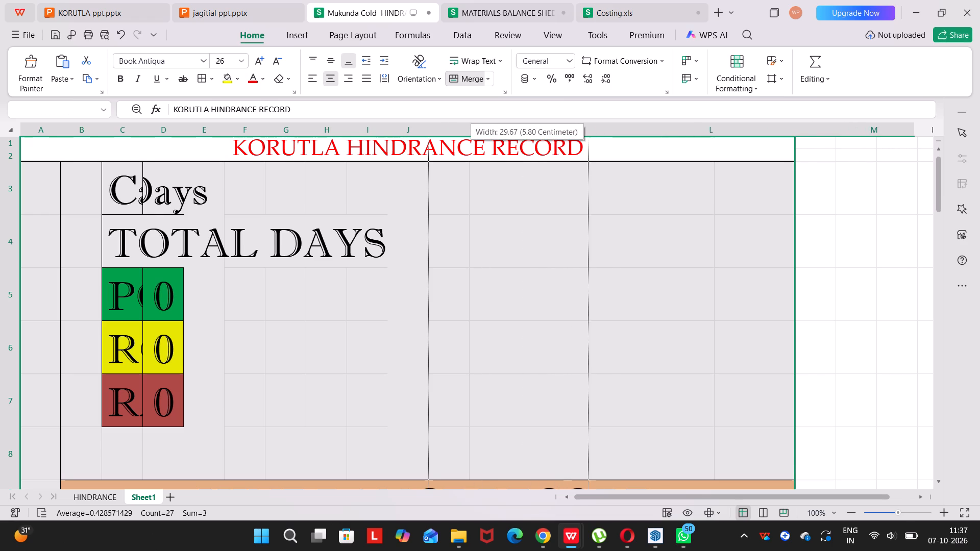
pyautogui.moveTo(589, 125); pyautogui.dragTo(610, 123)
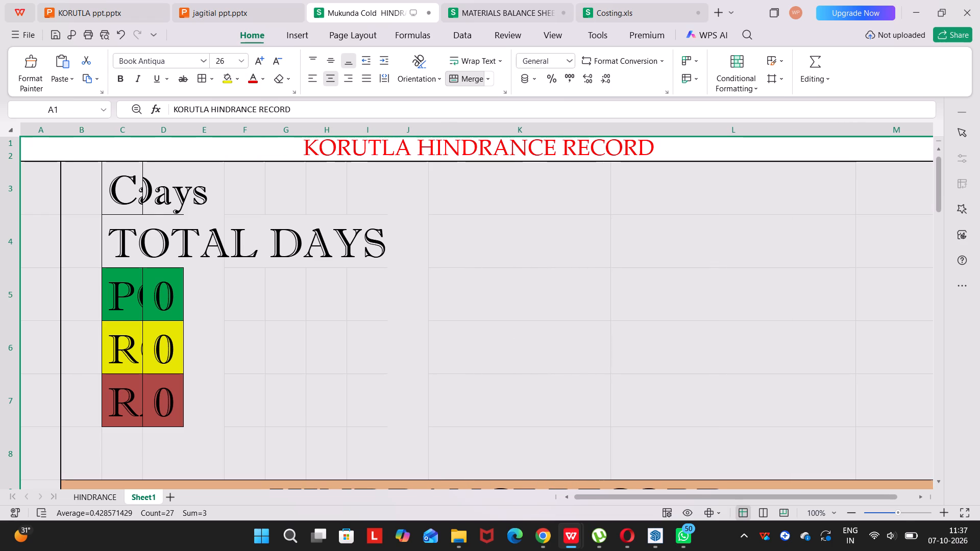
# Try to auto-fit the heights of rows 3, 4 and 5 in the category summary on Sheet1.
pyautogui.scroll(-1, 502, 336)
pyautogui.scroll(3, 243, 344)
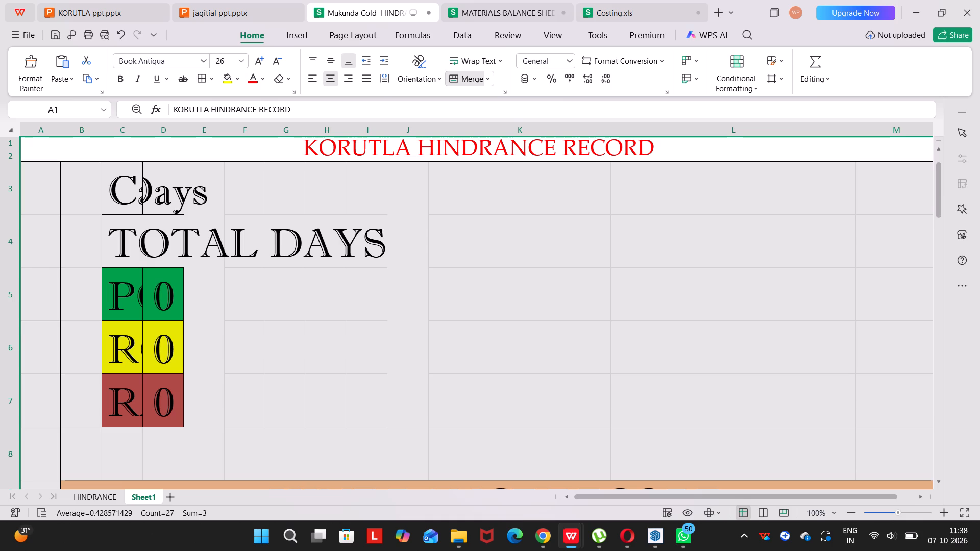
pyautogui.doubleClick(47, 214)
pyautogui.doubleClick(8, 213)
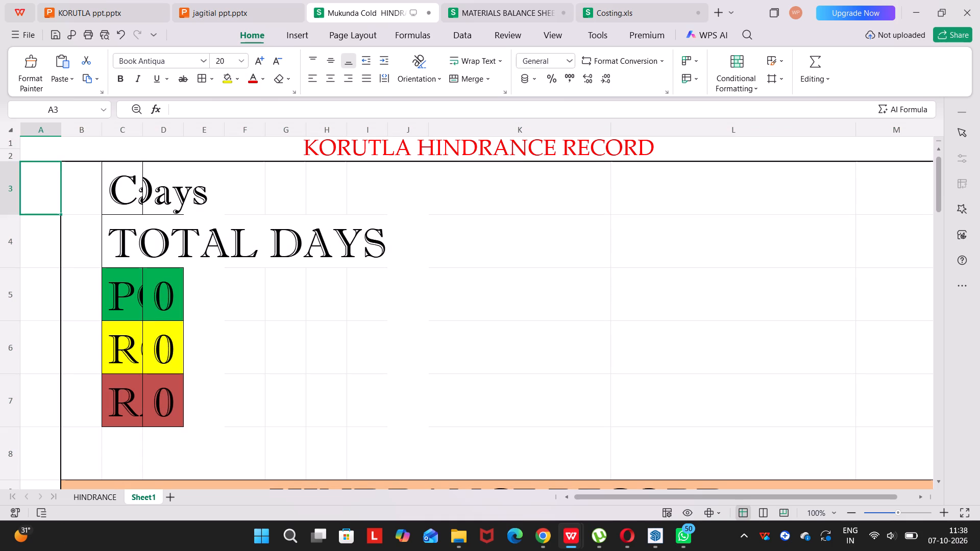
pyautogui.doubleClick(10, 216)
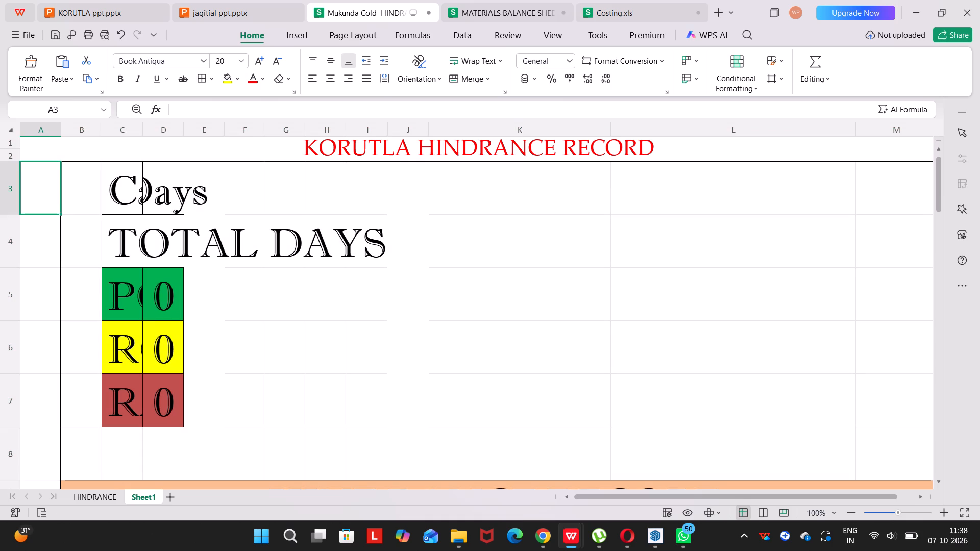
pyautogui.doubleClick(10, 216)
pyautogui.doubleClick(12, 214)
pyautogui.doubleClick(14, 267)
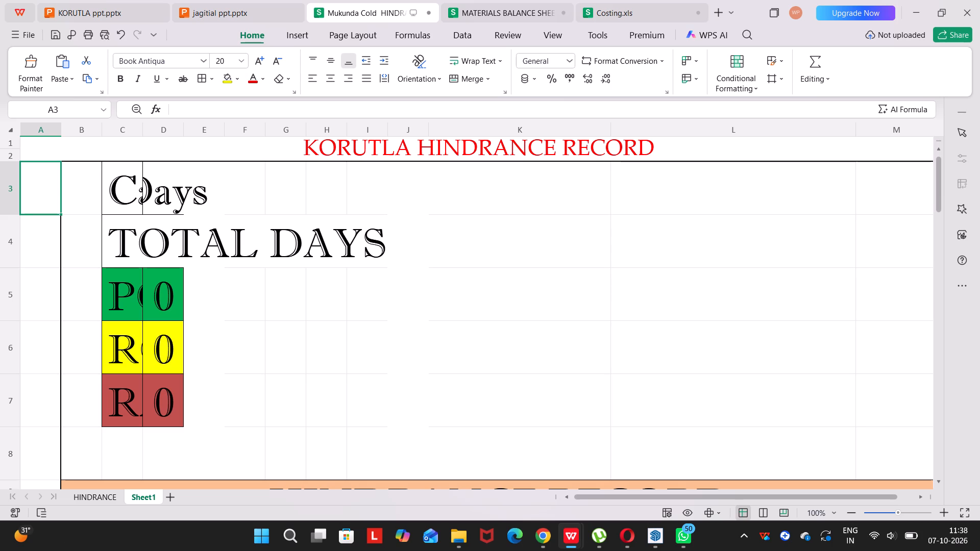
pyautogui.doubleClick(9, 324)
# Examine the whole pasted record on Sheet1, from the category summary down to the chart area.
pyautogui.scroll(-6, 52, 312)
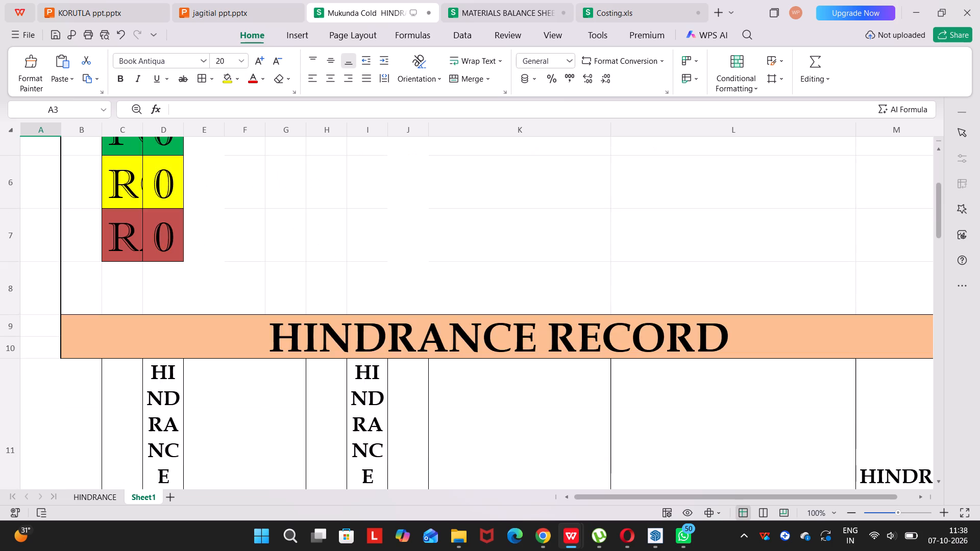
pyautogui.scroll(-11, 50, 319)
pyautogui.scroll(-4, 190, 320)
pyautogui.keyDown('ctrl'); pyautogui.scroll(-1, 283, 314); pyautogui.keyUp('ctrl')
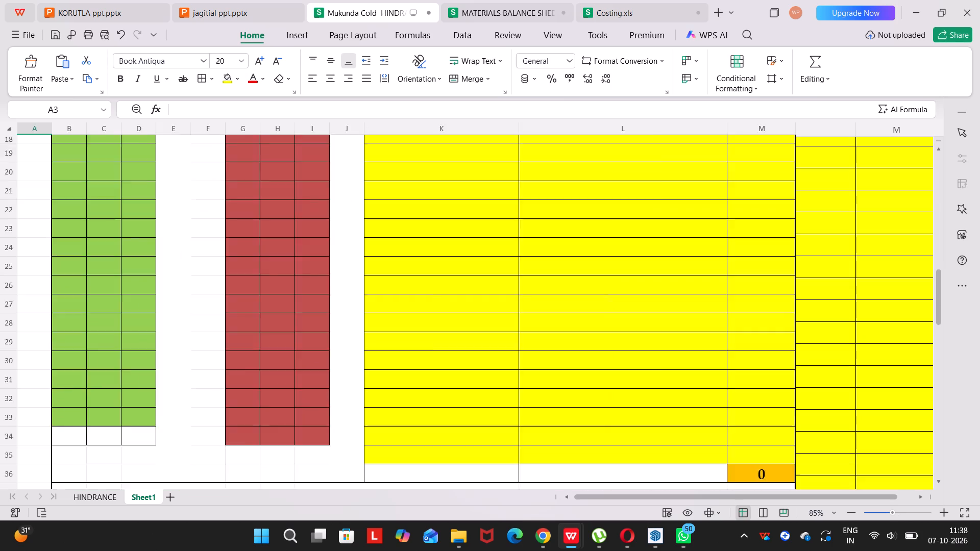
pyautogui.keyDown('ctrl'); pyautogui.scroll(-4, 283, 314); pyautogui.keyUp('ctrl')
pyautogui.keyDown('ctrl'); pyautogui.scroll(3, 82, 182); pyautogui.keyUp('ctrl')
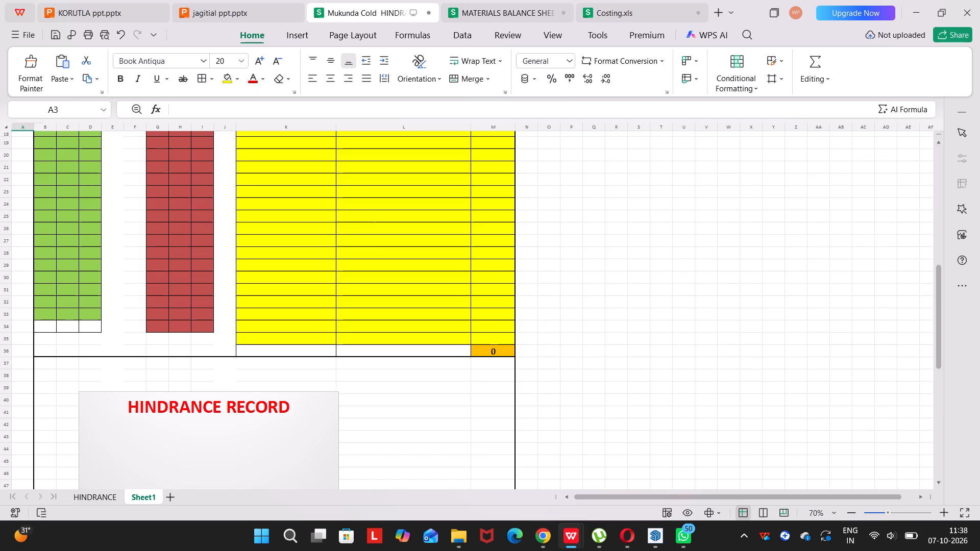
pyautogui.moveTo(175, 209); pyautogui.dragTo(223, 292, button='middle')
pyautogui.scroll(4, 253, 253)
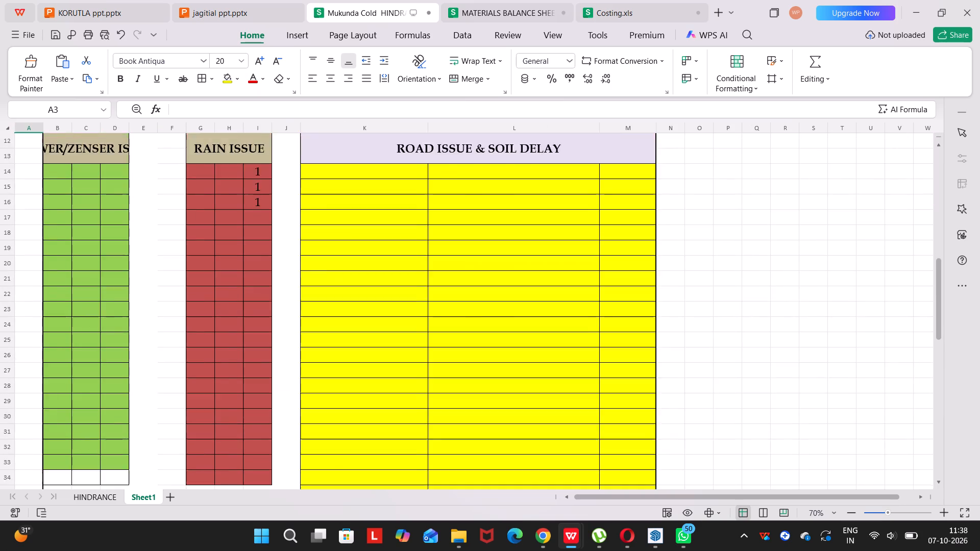
pyautogui.scroll(16, 253, 228)
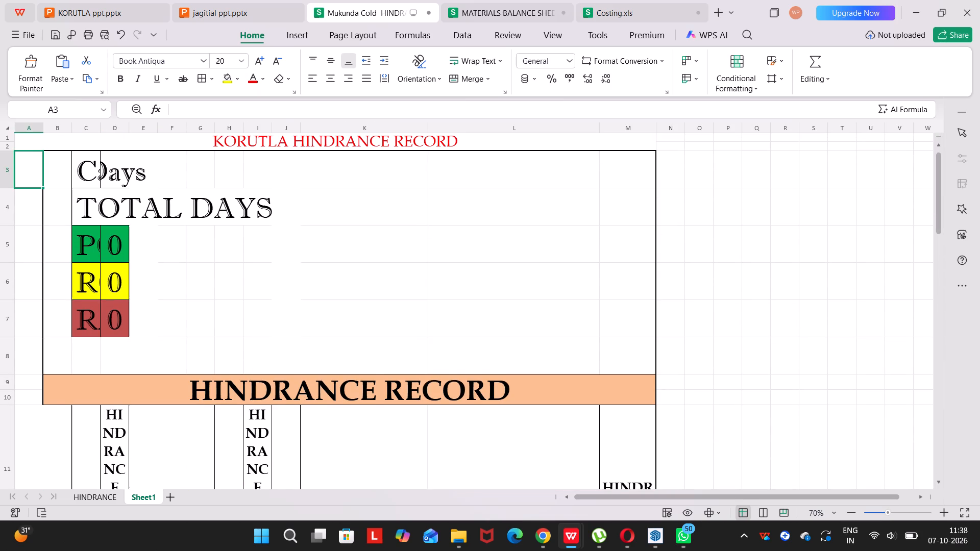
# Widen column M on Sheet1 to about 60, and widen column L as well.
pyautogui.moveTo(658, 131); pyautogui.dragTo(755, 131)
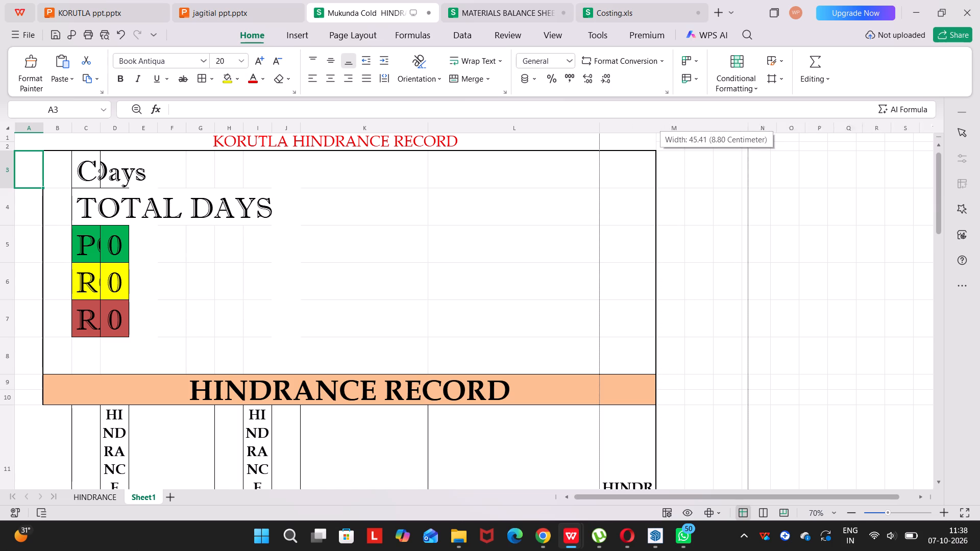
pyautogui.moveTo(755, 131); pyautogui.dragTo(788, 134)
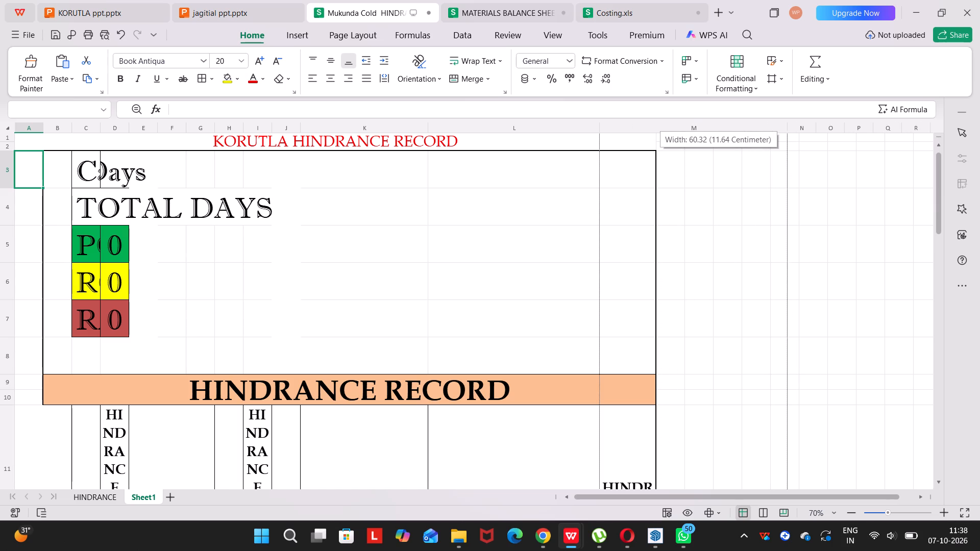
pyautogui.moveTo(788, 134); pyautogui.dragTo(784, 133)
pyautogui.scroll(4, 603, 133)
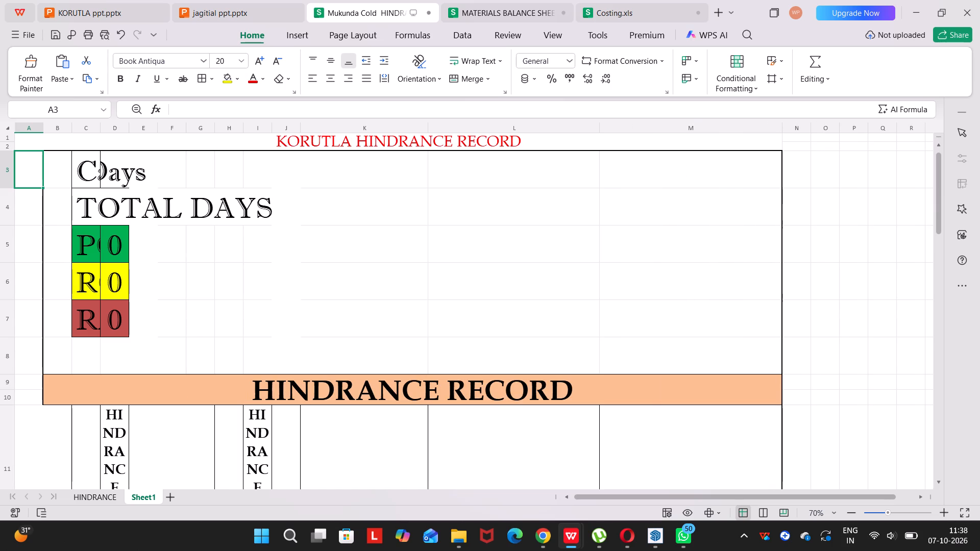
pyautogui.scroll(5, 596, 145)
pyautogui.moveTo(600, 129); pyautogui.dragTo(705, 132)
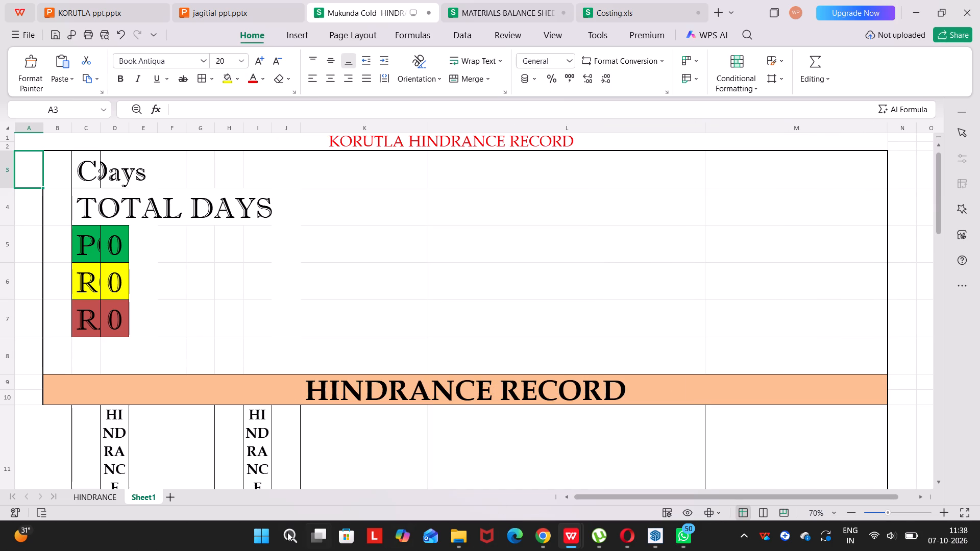
# Compare with the HINDRANCE sheet and widen column K on Sheet1 to more than twice its width.
pyautogui.click(114, 503)
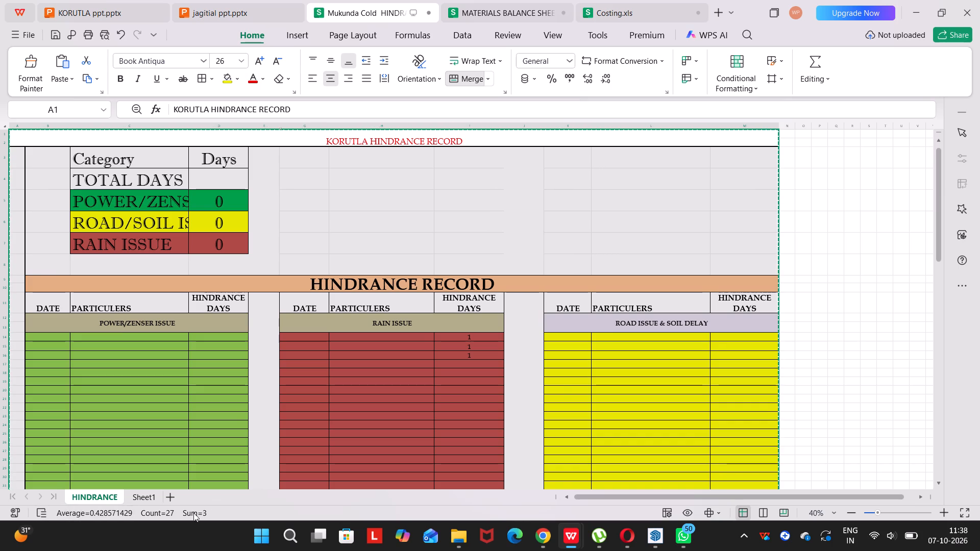
pyautogui.click(161, 498)
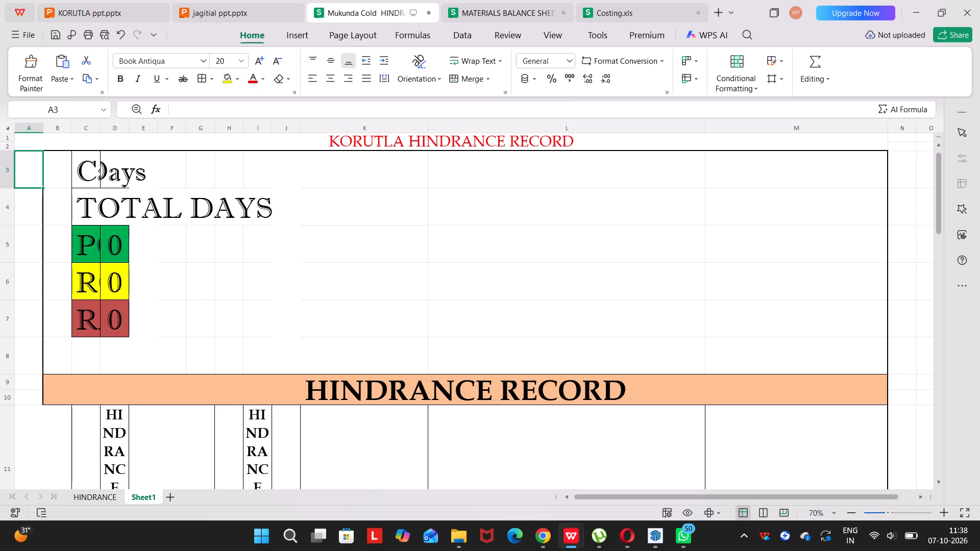
pyautogui.moveTo(428, 127); pyautogui.dragTo(576, 127)
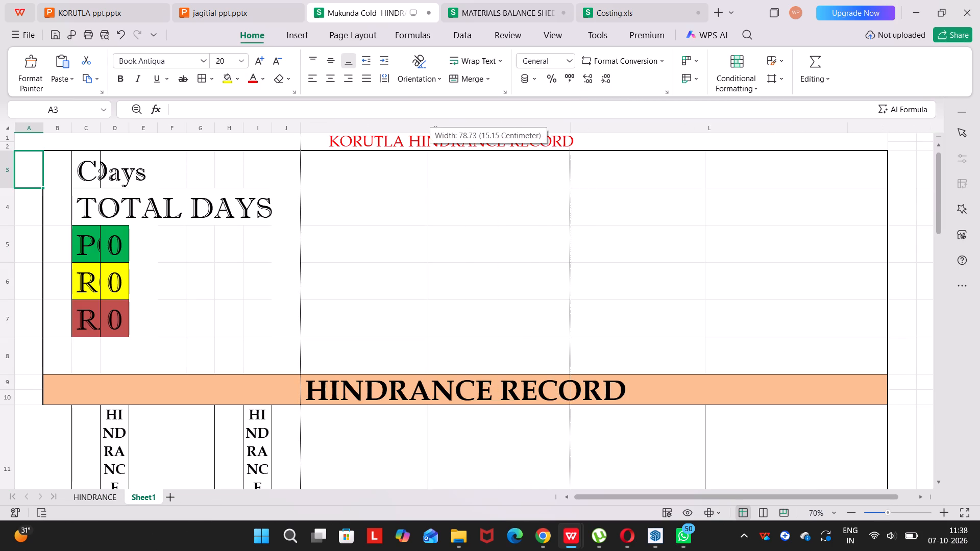
pyautogui.moveTo(576, 127); pyautogui.dragTo(589, 127)
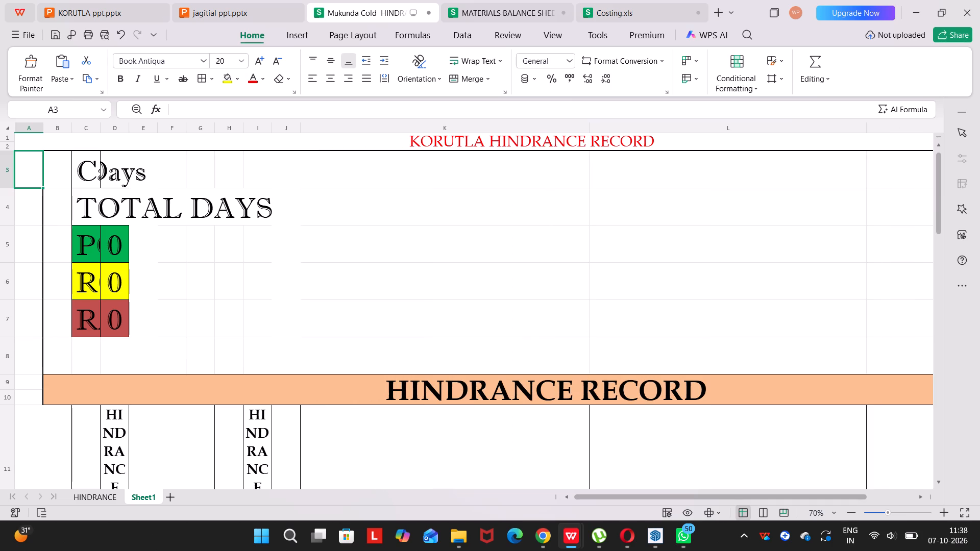
# Narrow columns L and M on Sheet1 to less than half their widths.
pyautogui.moveTo(867, 127); pyautogui.dragTo(744, 129)
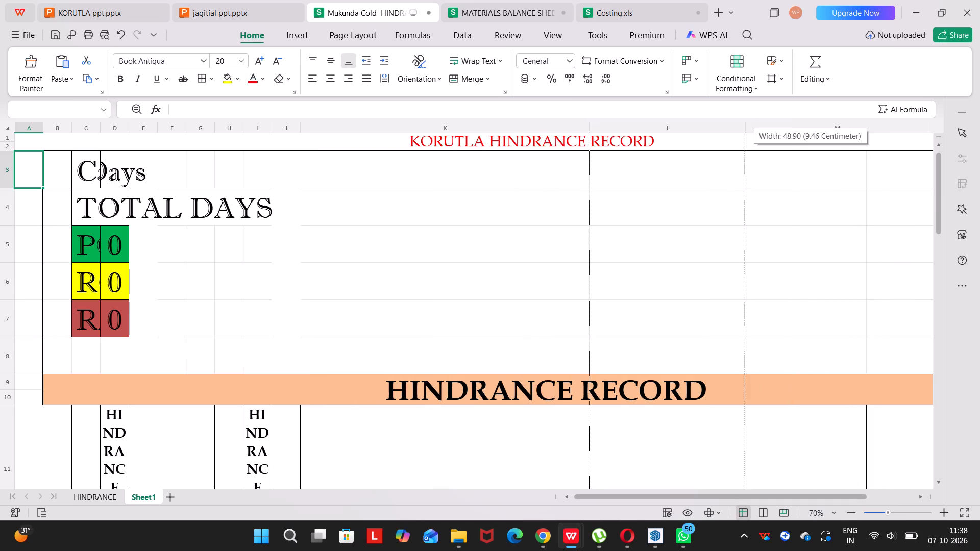
pyautogui.moveTo(744, 129); pyautogui.dragTo(708, 129)
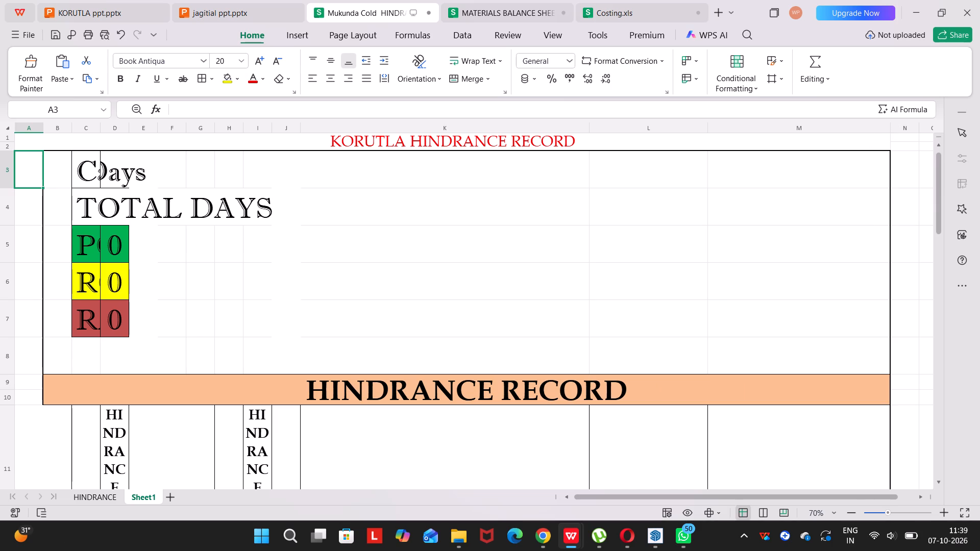
pyautogui.moveTo(891, 129); pyautogui.dragTo(770, 127)
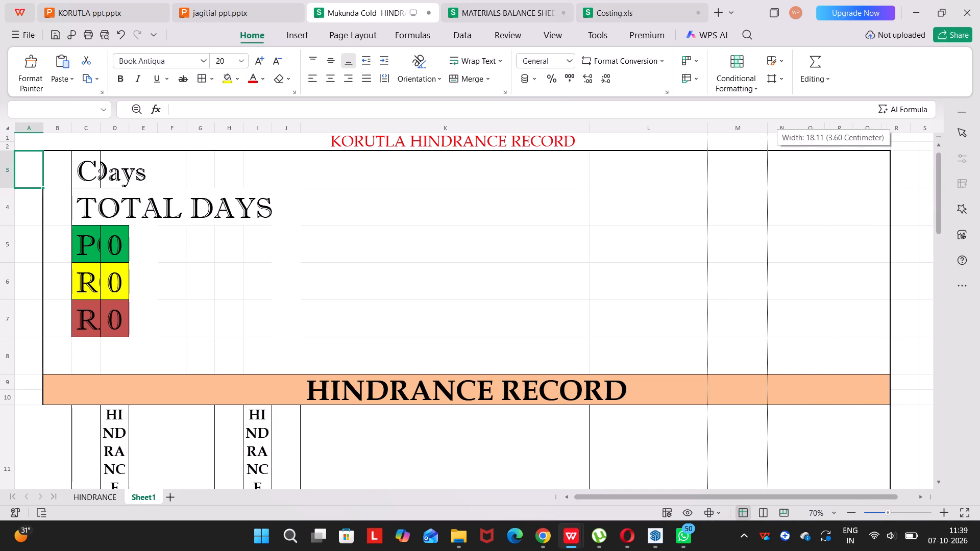
pyautogui.moveTo(770, 127); pyautogui.dragTo(783, 126)
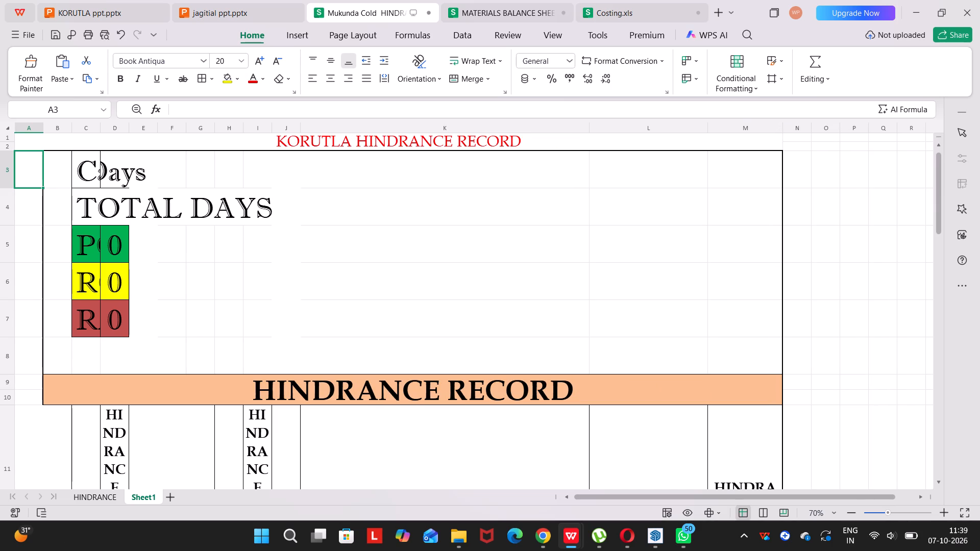
# Compare with the HINDRANCE sheet, and on Sheet1 widen column B slightly and narrow column A slightly.
pyautogui.click(87, 496)
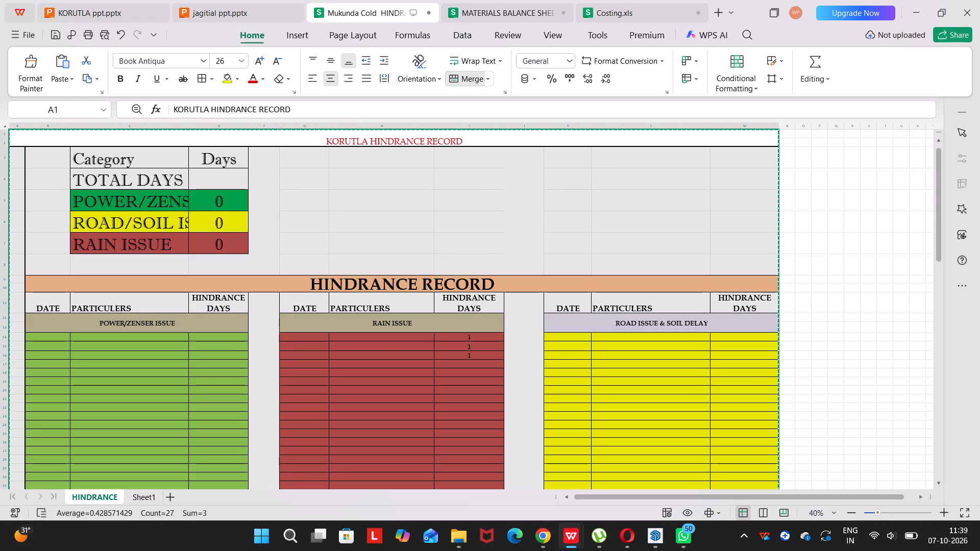
pyautogui.click(132, 498)
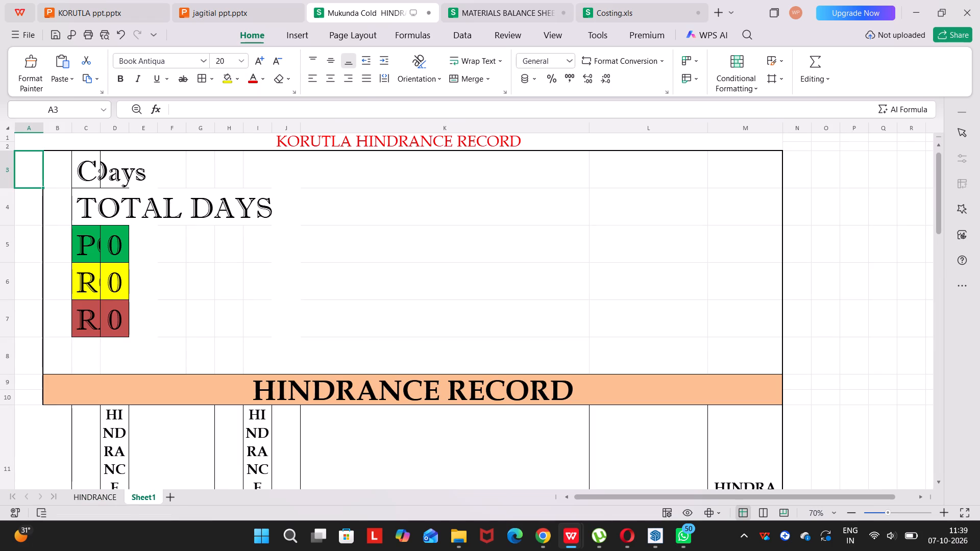
pyautogui.click(88, 497)
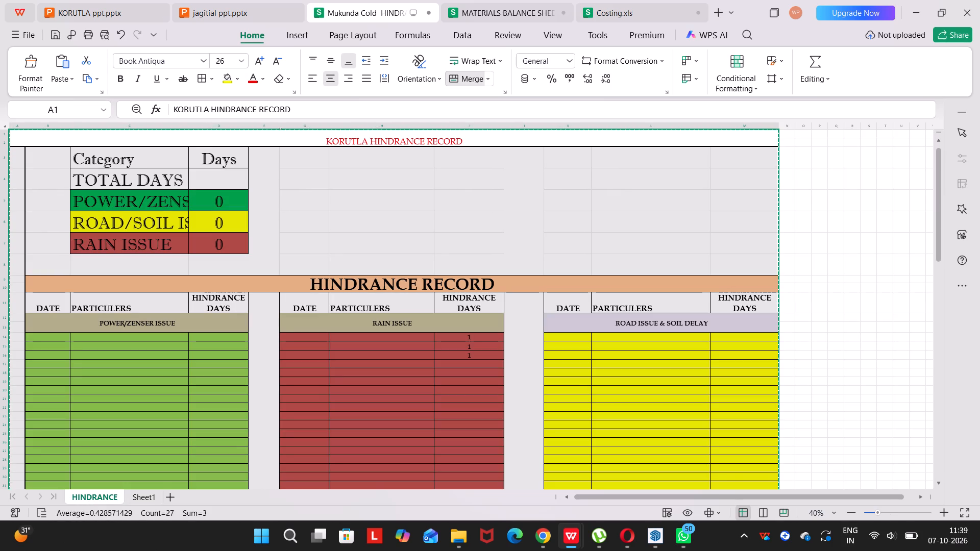
pyautogui.click(144, 497)
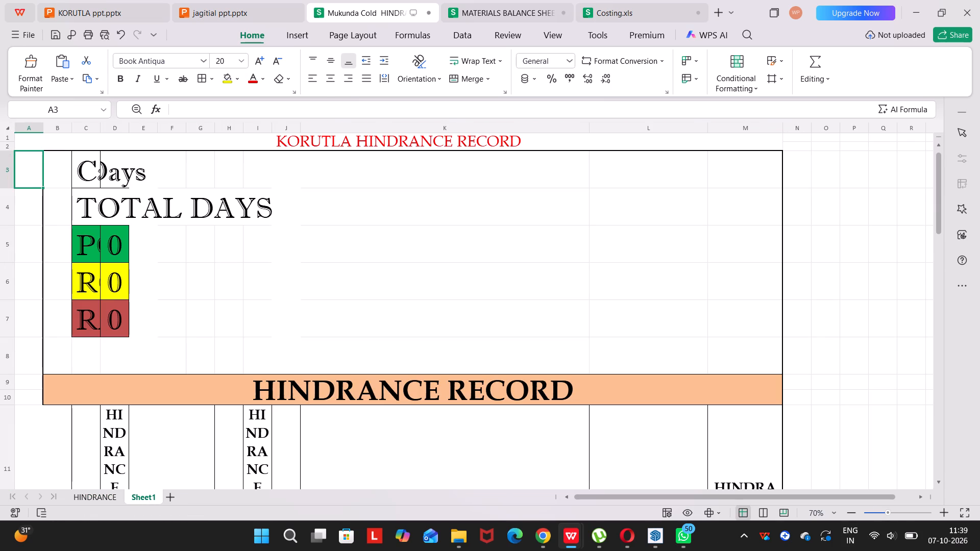
pyautogui.click(72, 125)
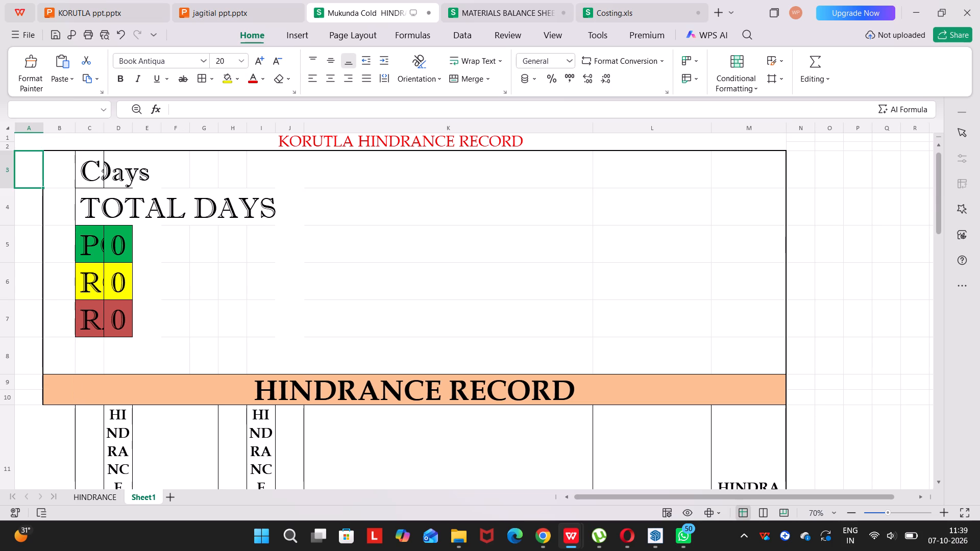
pyautogui.moveTo(43, 128); pyautogui.dragTo(36, 125)
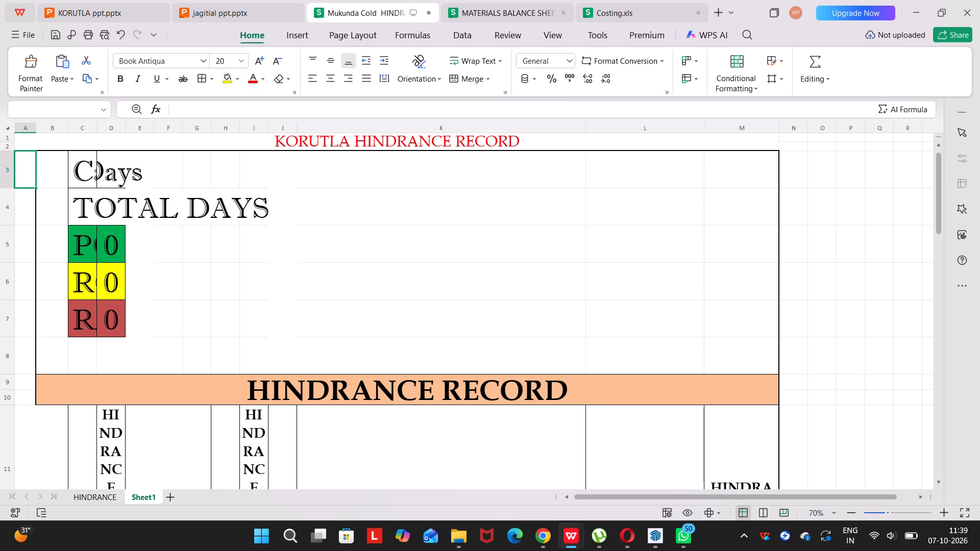
# Compare with the HINDRANCE sheet and widen column C on Sheet1 to about four times its width.
pyautogui.click(104, 497)
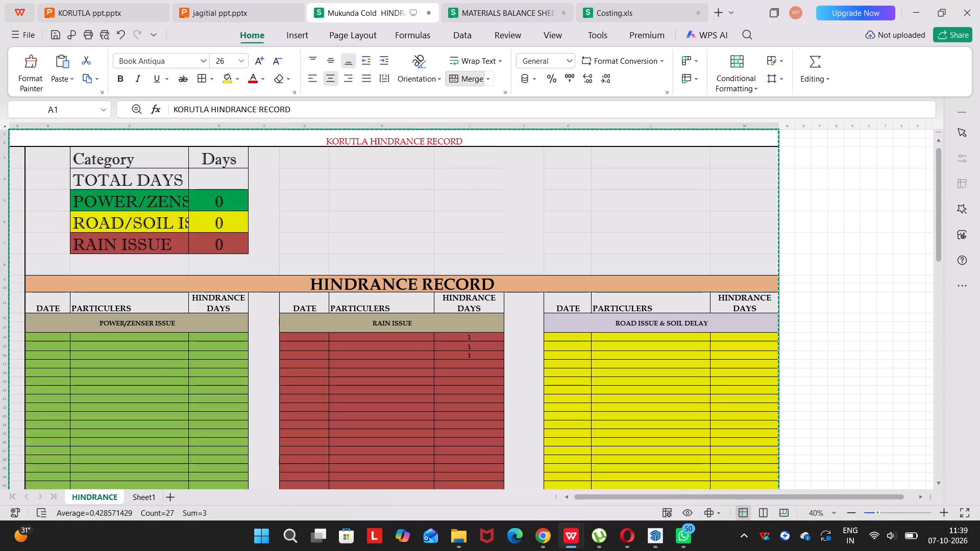
pyautogui.scroll(7, 126, 311)
pyautogui.click(138, 491)
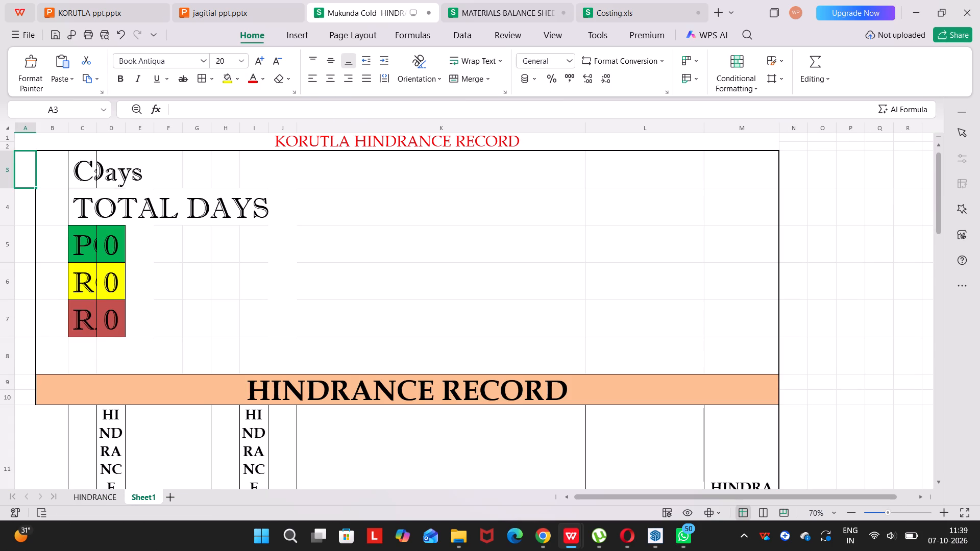
pyautogui.moveTo(97, 127); pyautogui.dragTo(136, 128)
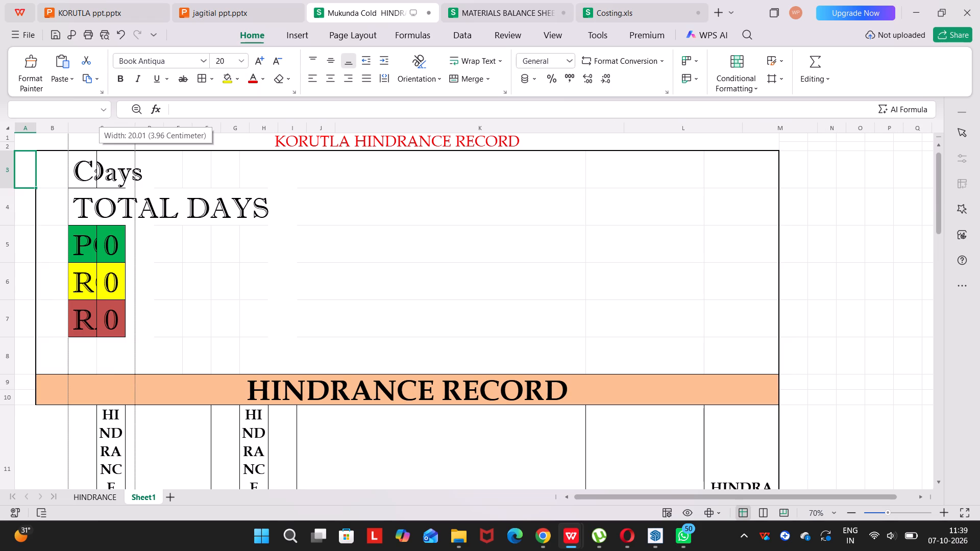
pyautogui.moveTo(136, 128); pyautogui.dragTo(160, 128)
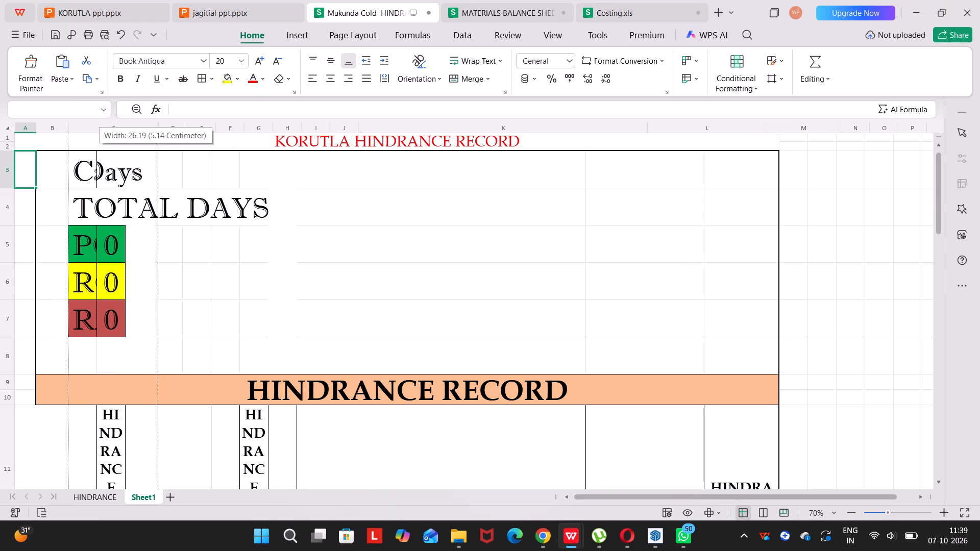
pyautogui.moveTo(160, 128); pyautogui.dragTo(186, 128)
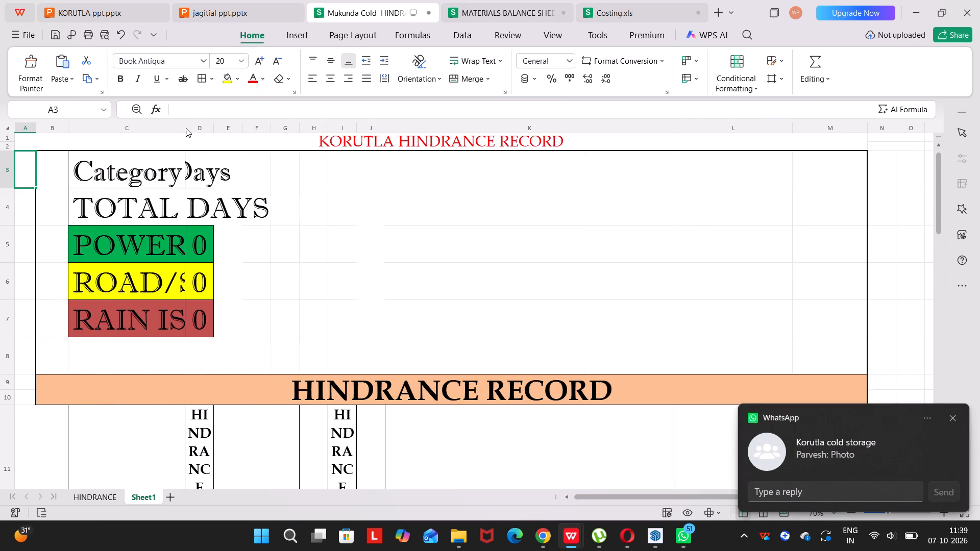
pyautogui.click(115, 502)
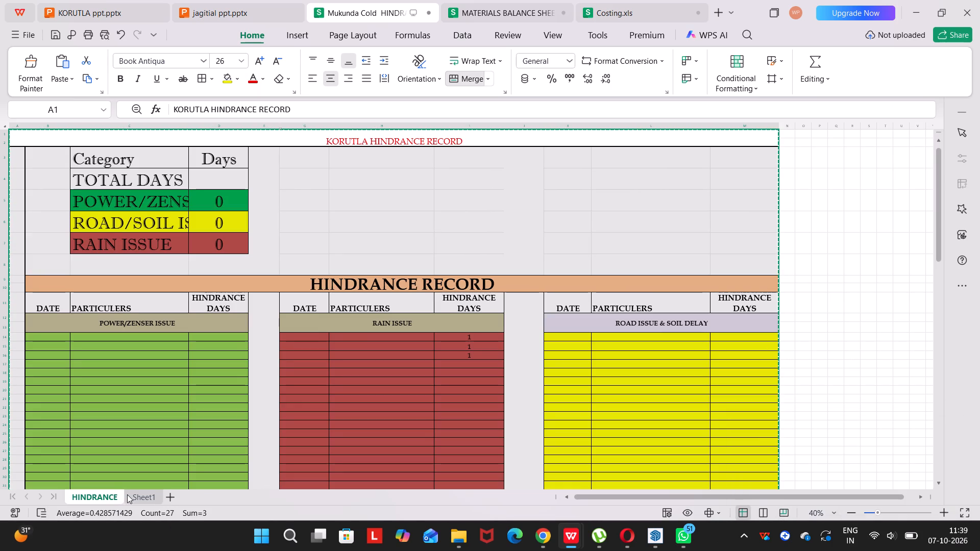
pyautogui.click(129, 494)
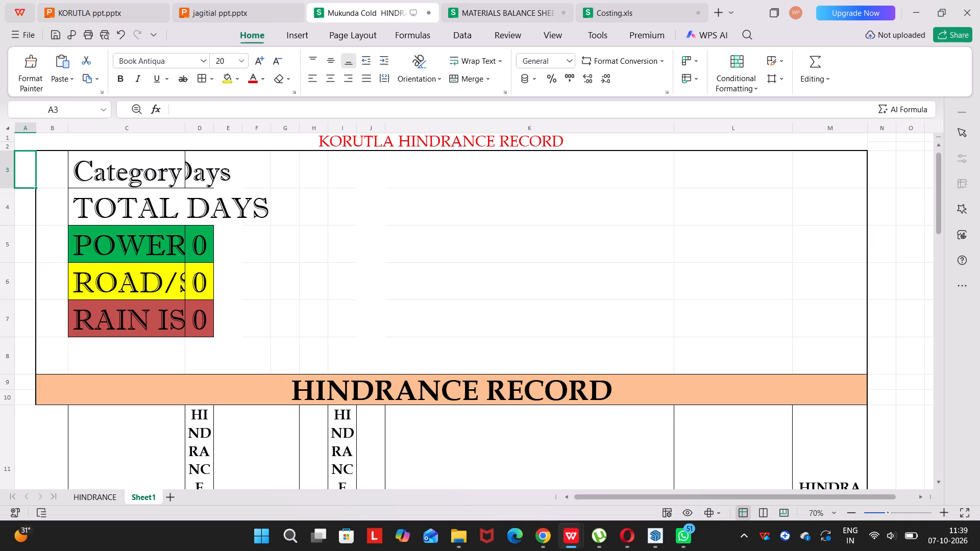
pyautogui.click(184, 128)
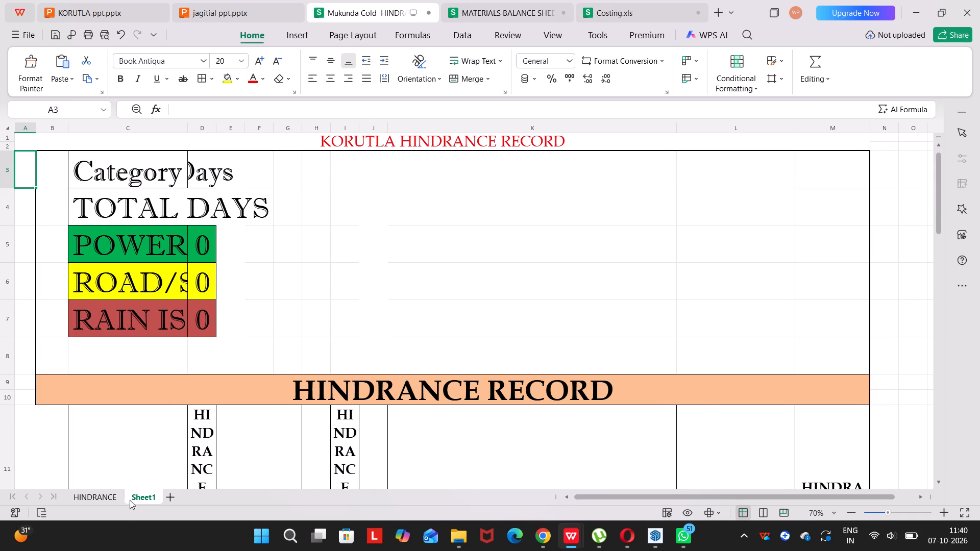
# Compare with the HINDRANCE sheet and widen column D on Sheet1 to about twice its width.
pyautogui.click(104, 492)
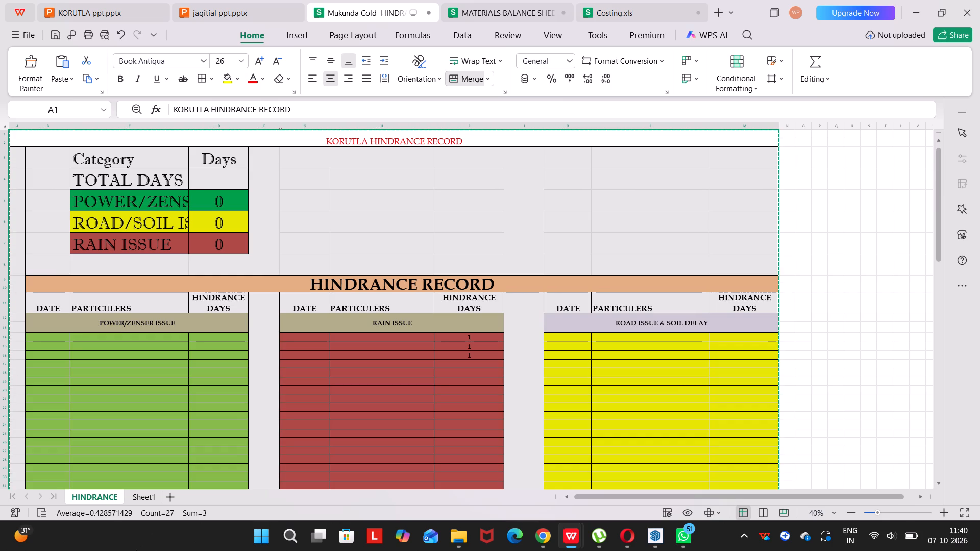
pyautogui.click(140, 502)
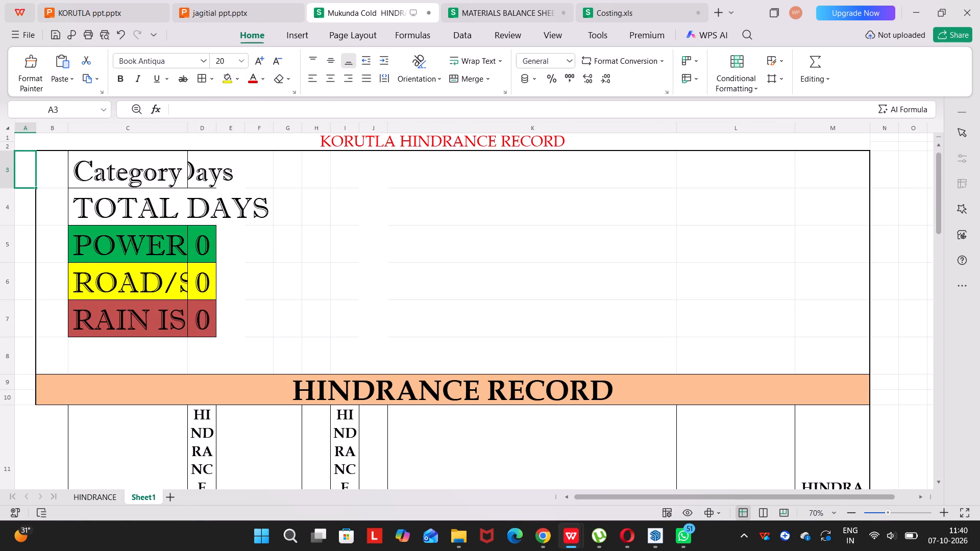
pyautogui.click(354, 141)
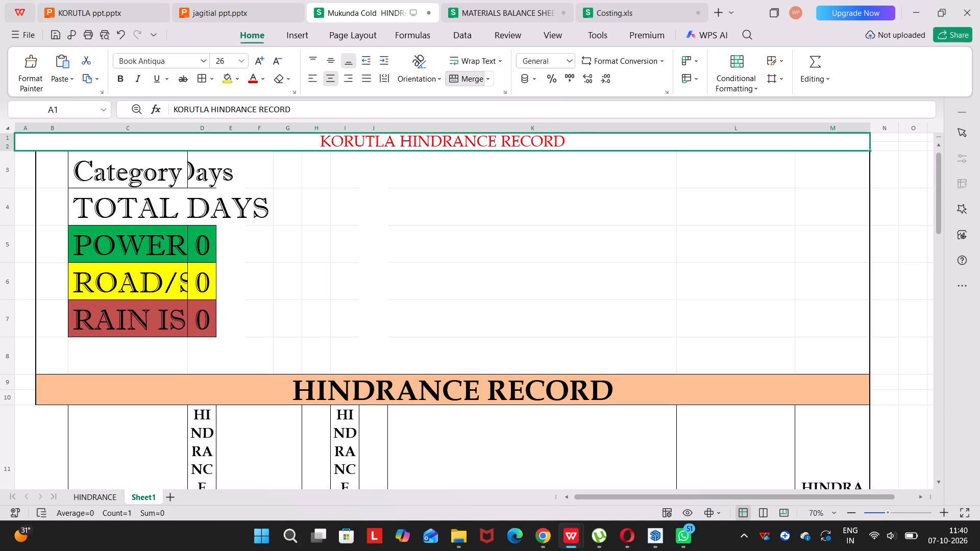
pyautogui.click(216, 128)
pyautogui.moveTo(216, 128); pyautogui.dragTo(218, 128)
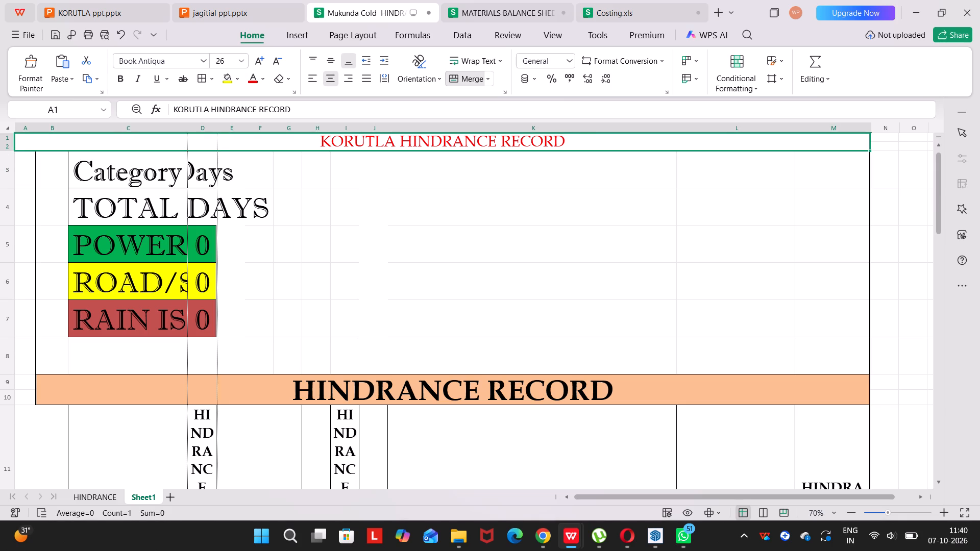
pyautogui.moveTo(218, 128); pyautogui.dragTo(251, 126)
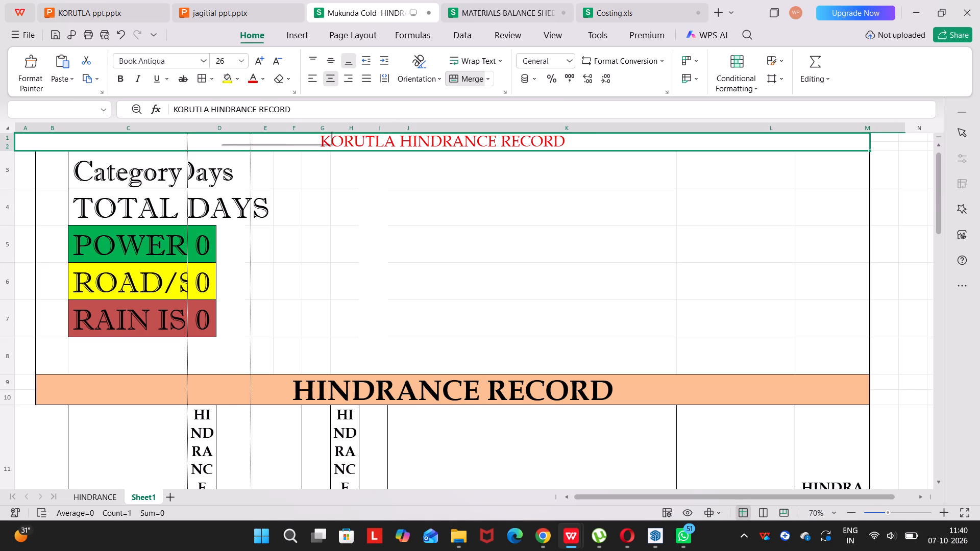
# Widen column E on Sheet1 slightly, to a width of about 9.
pyautogui.click(269, 130)
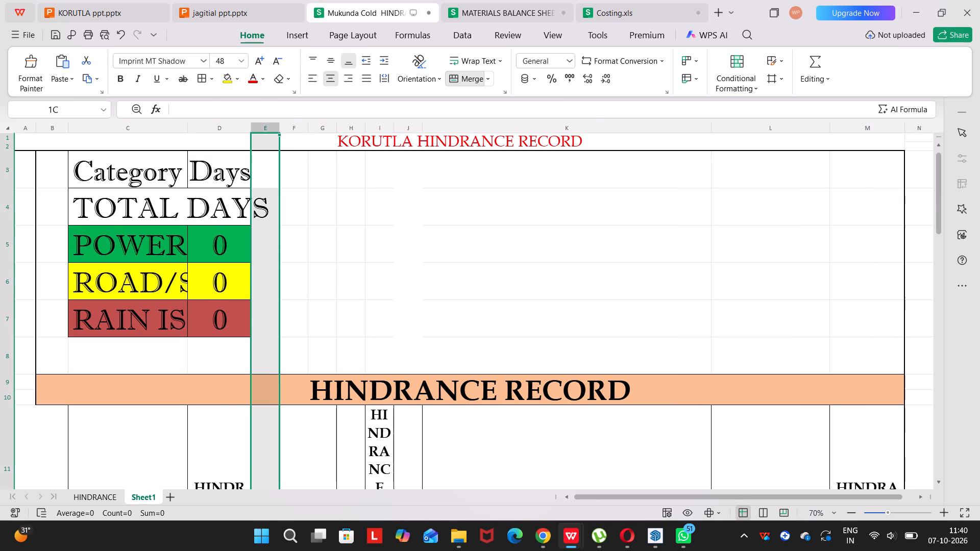
pyautogui.click(279, 130)
pyautogui.click(246, 131)
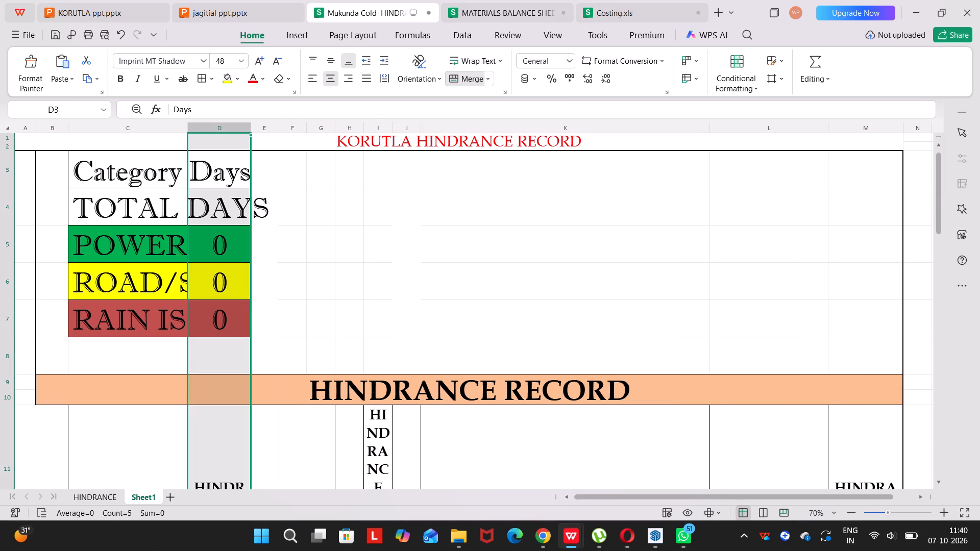
pyautogui.click(278, 129)
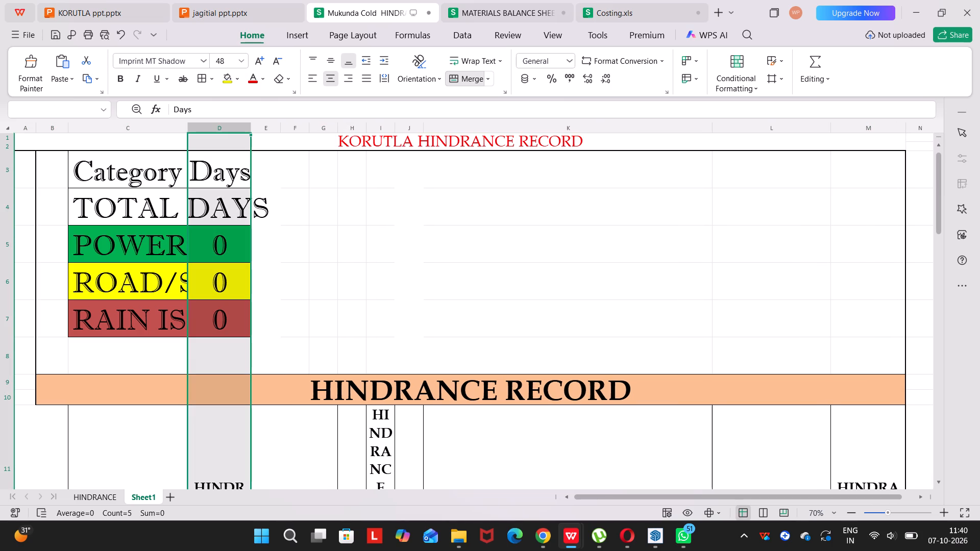
pyautogui.click(376, 140)
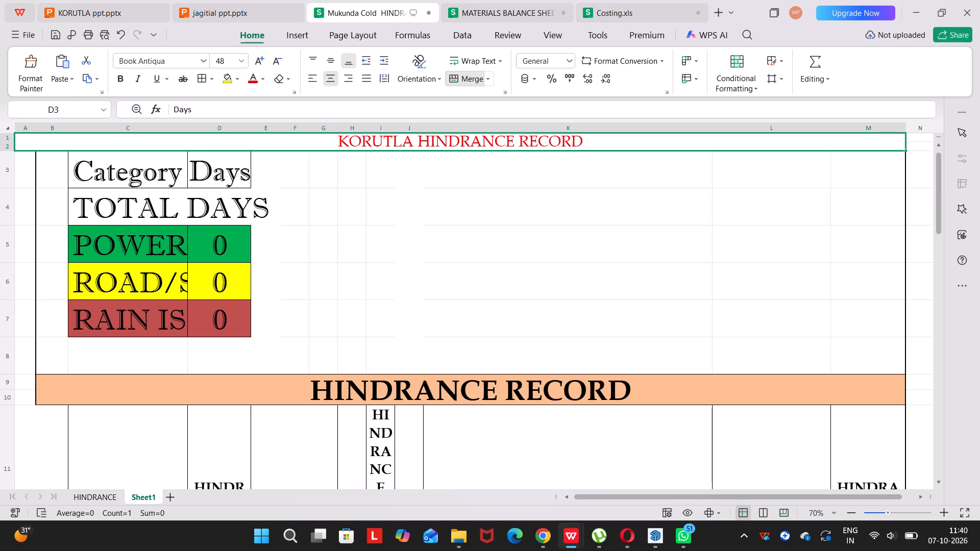
pyautogui.click(281, 130)
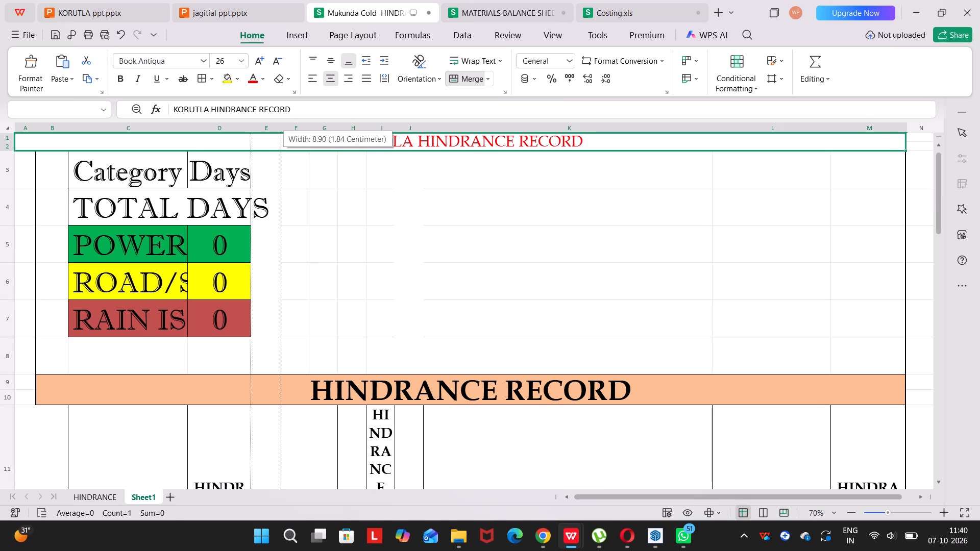
pyautogui.click(282, 130)
# Compare with the HINDRANCE sheet and widen column G on Sheet1 slightly.
pyautogui.click(104, 492)
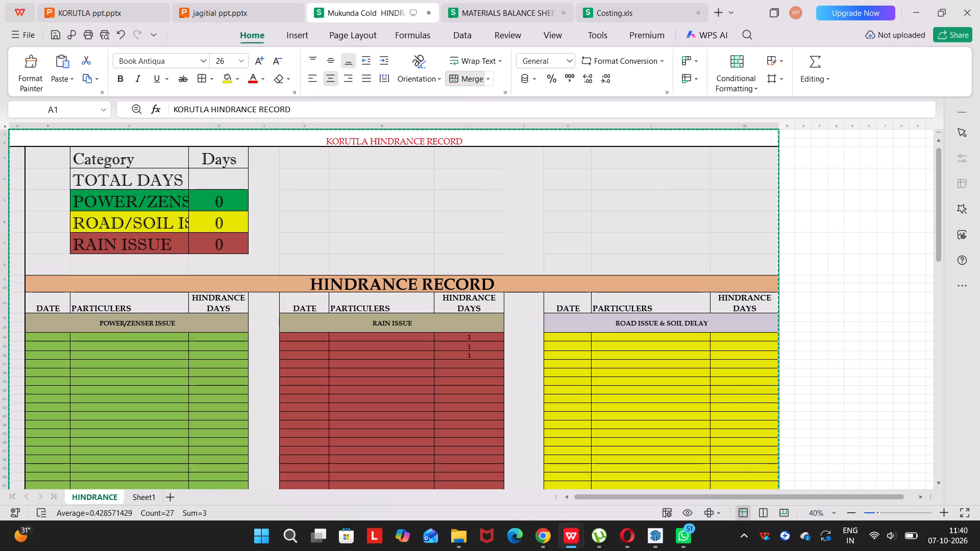
pyautogui.doubleClick(136, 496)
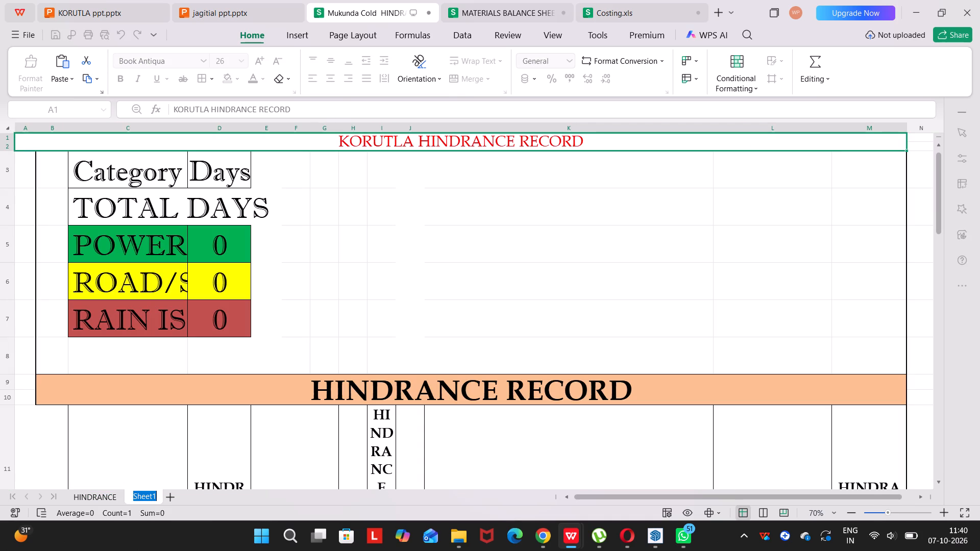
pyautogui.moveTo(338, 130); pyautogui.dragTo(338, 130)
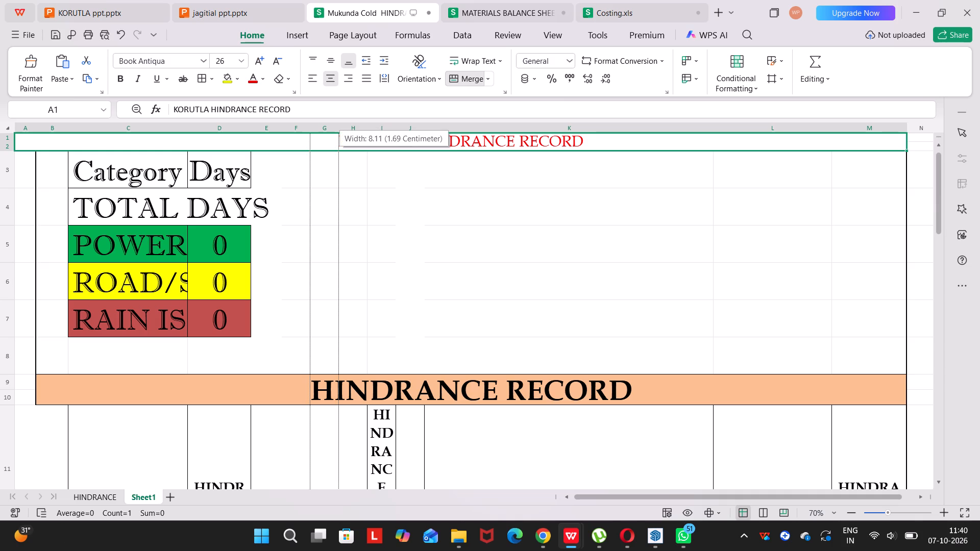
pyautogui.moveTo(338, 130); pyautogui.dragTo(345, 131)
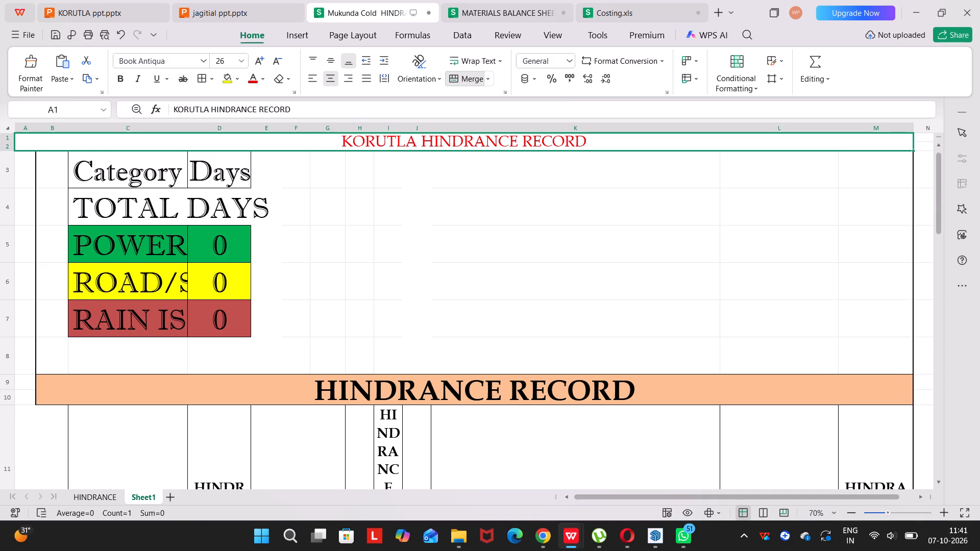
# Widen column H, the rain issue particulars column on Sheet1, to more than six times its width.
pyautogui.moveTo(373, 127); pyautogui.dragTo(423, 129)
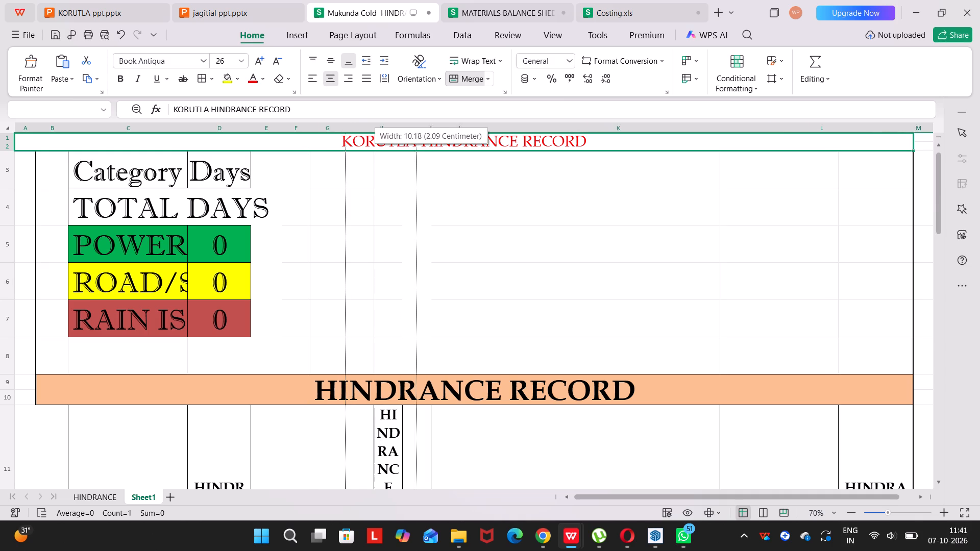
pyautogui.moveTo(423, 129); pyautogui.dragTo(537, 128)
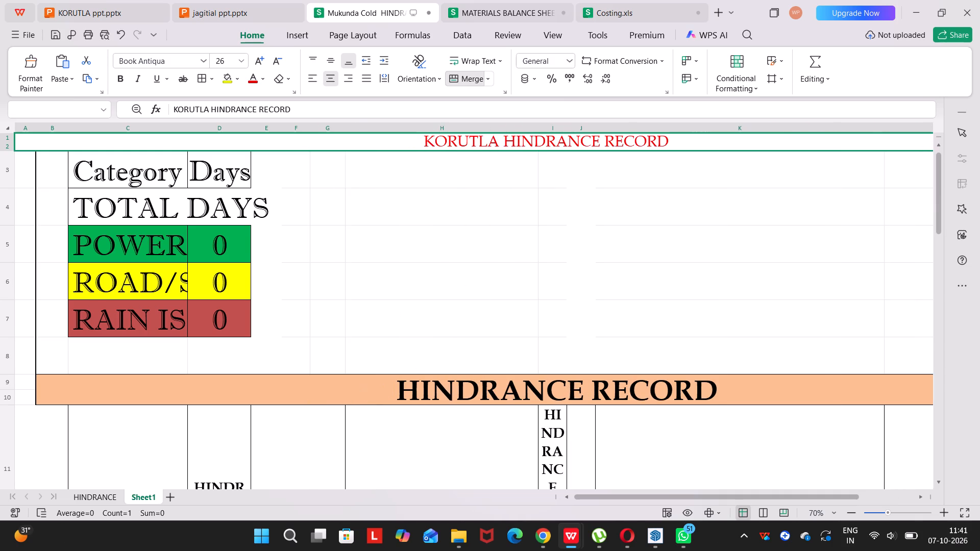
pyautogui.scroll(-6, 524, 189)
pyautogui.scroll(10, 675, 424)
pyautogui.scroll(4, 522, 307)
# Compare with the HINDRANCE sheet and widen column I on Sheet1 until HINDRANCE fits on one line of its heading.
pyautogui.click(111, 499)
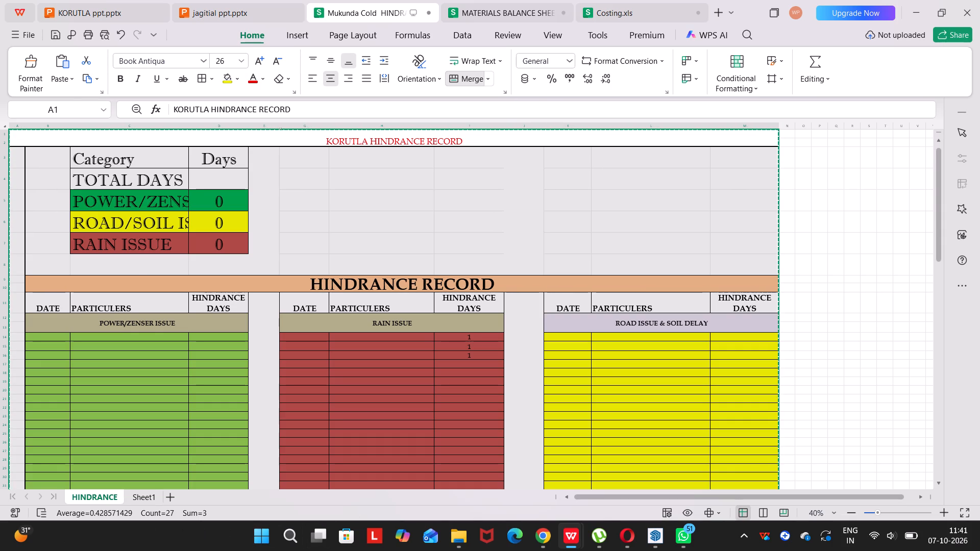
pyautogui.click(151, 495)
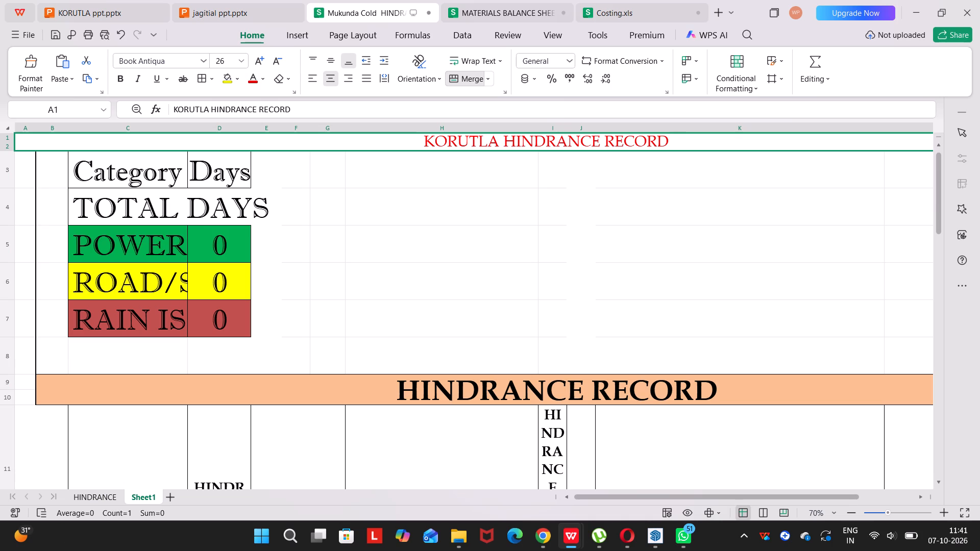
pyautogui.click(559, 128)
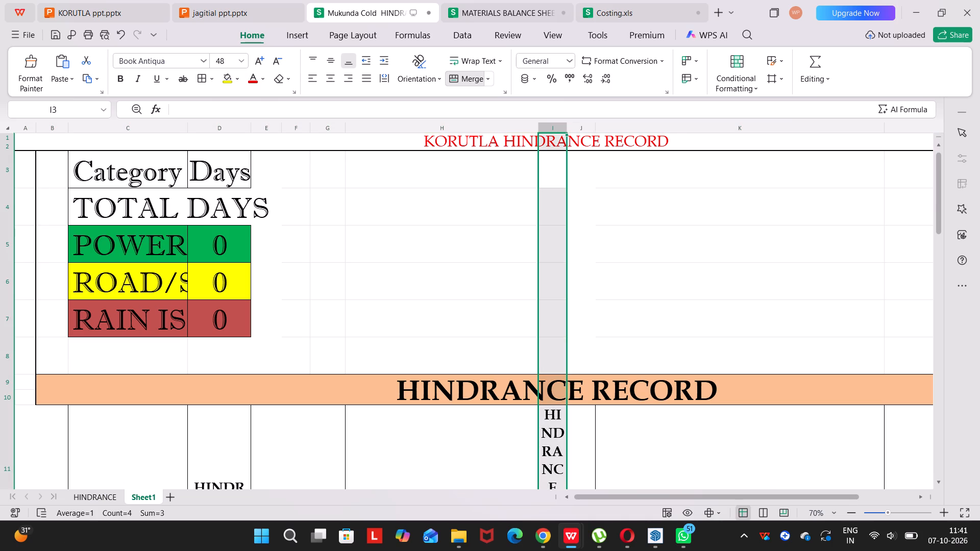
pyautogui.moveTo(567, 128); pyautogui.dragTo(597, 129)
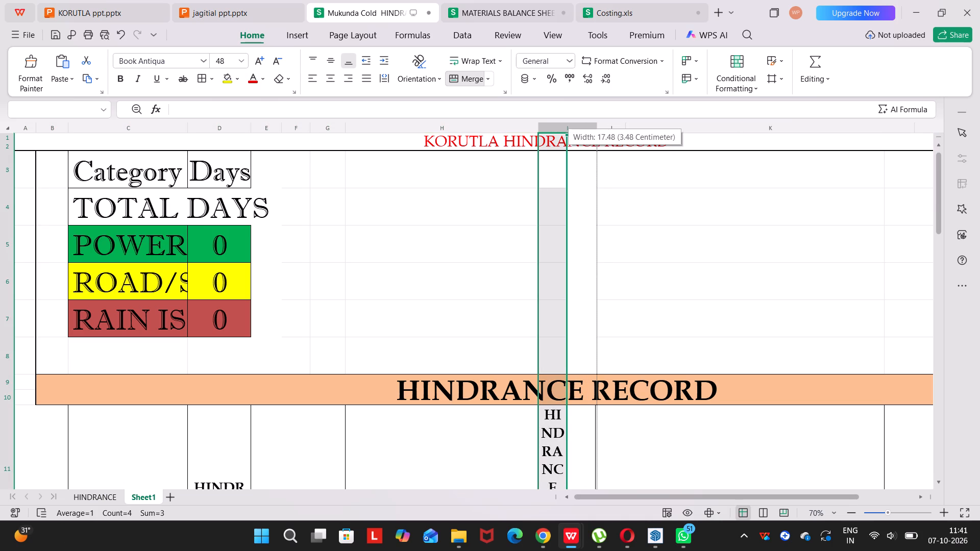
pyautogui.moveTo(597, 129); pyautogui.dragTo(617, 130)
pyautogui.moveTo(617, 130); pyautogui.dragTo(636, 130)
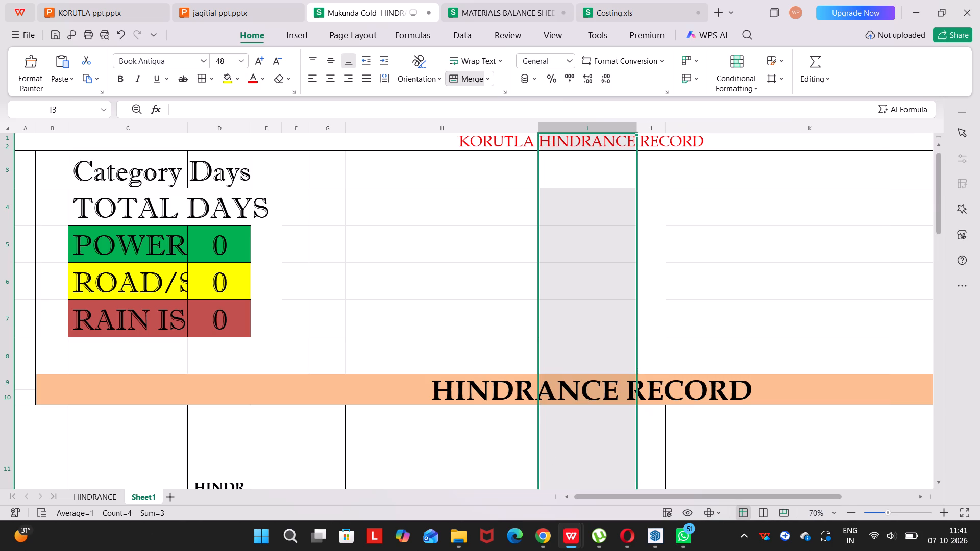
# Check the table headings on Sheet1 and narrow column K, the road issue date column, to less than half its width.
pyautogui.scroll(-4, 661, 129)
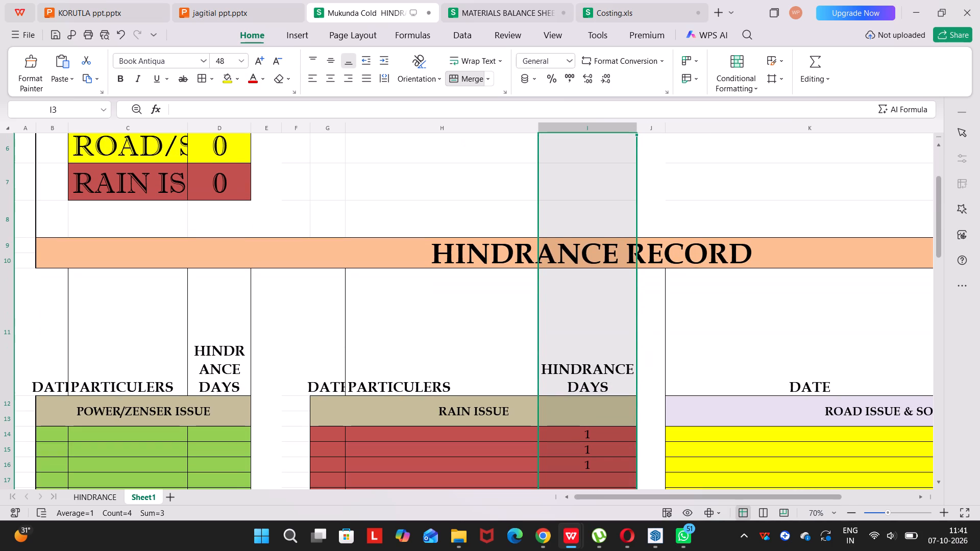
pyautogui.scroll(2, 639, 168)
pyautogui.scroll(-2, 692, 151)
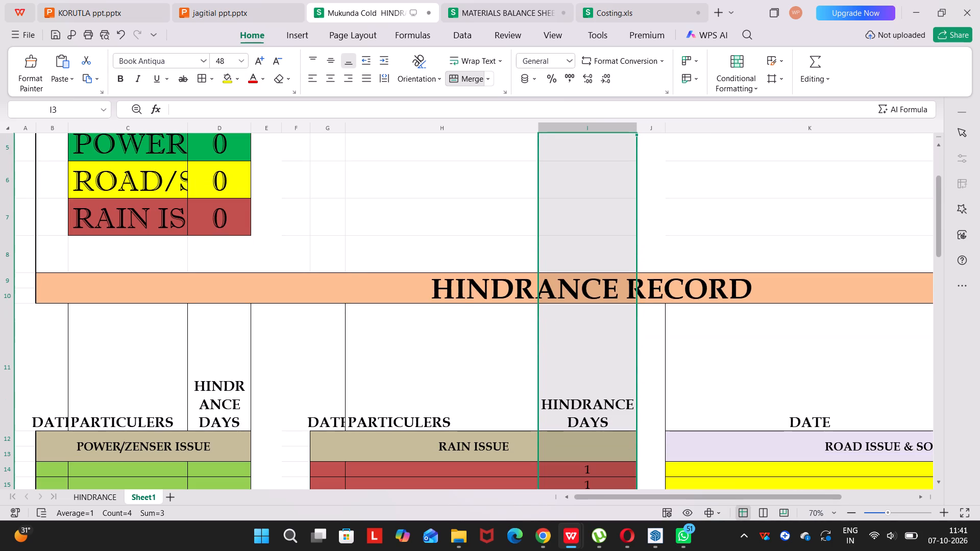
pyautogui.scroll(-6, 731, 187)
pyautogui.scroll(-4, 751, 225)
pyautogui.scroll(5, 753, 224)
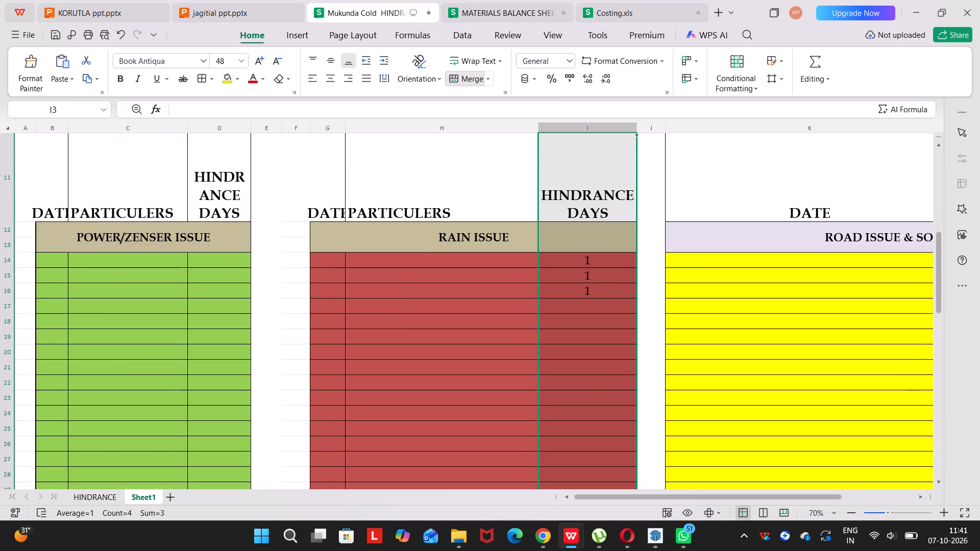
pyautogui.scroll(4, 758, 226)
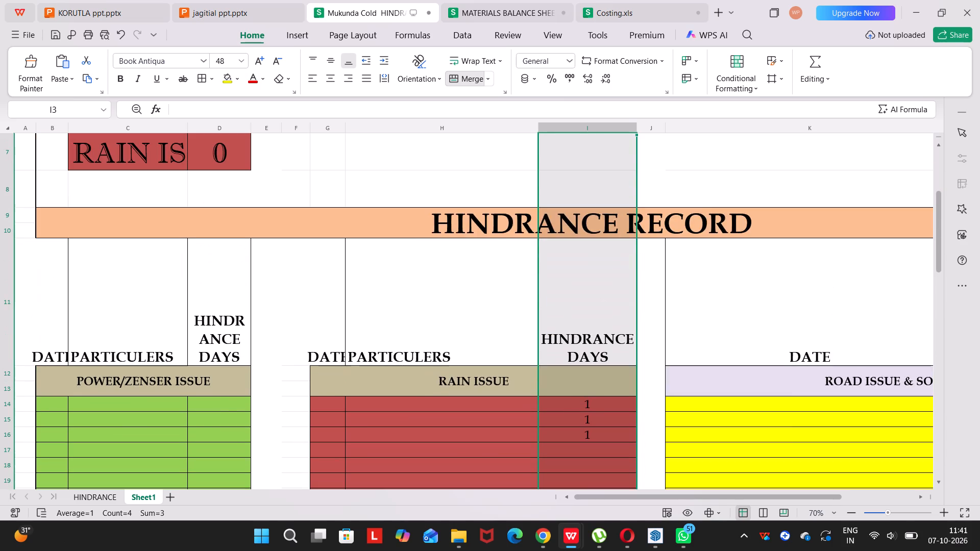
pyautogui.scroll(2, 758, 226)
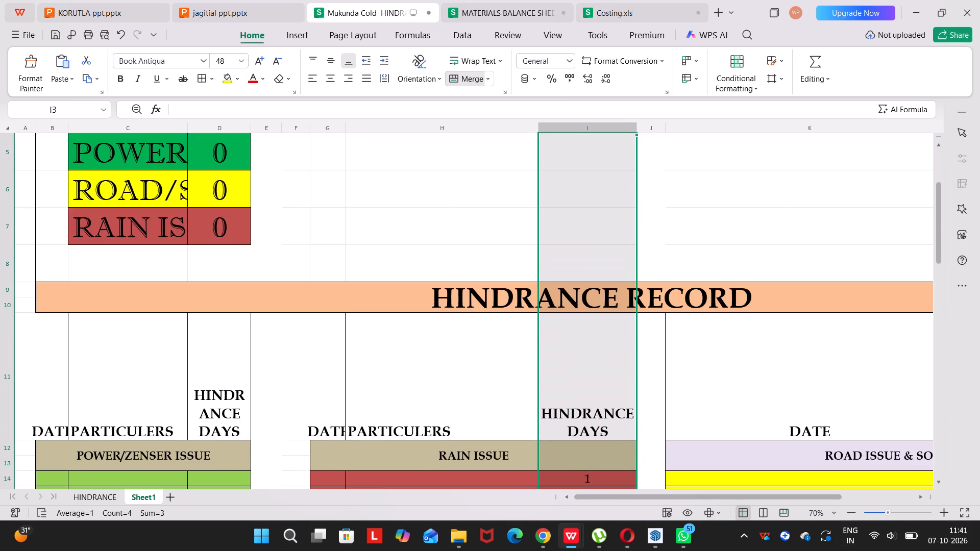
pyautogui.keyDown('ctrl'); pyautogui.scroll(-2, 678, 247); pyautogui.keyUp('ctrl')
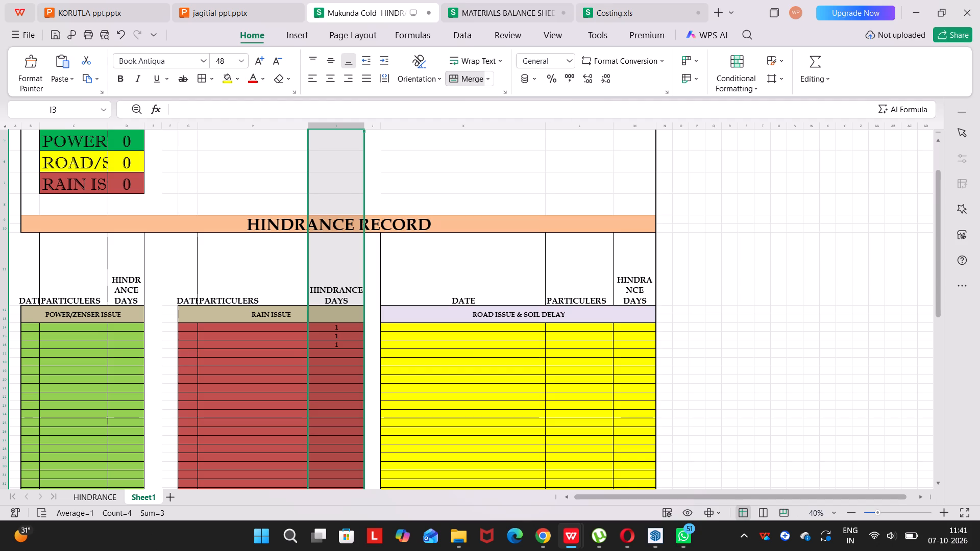
pyautogui.moveTo(545, 128); pyautogui.dragTo(463, 136)
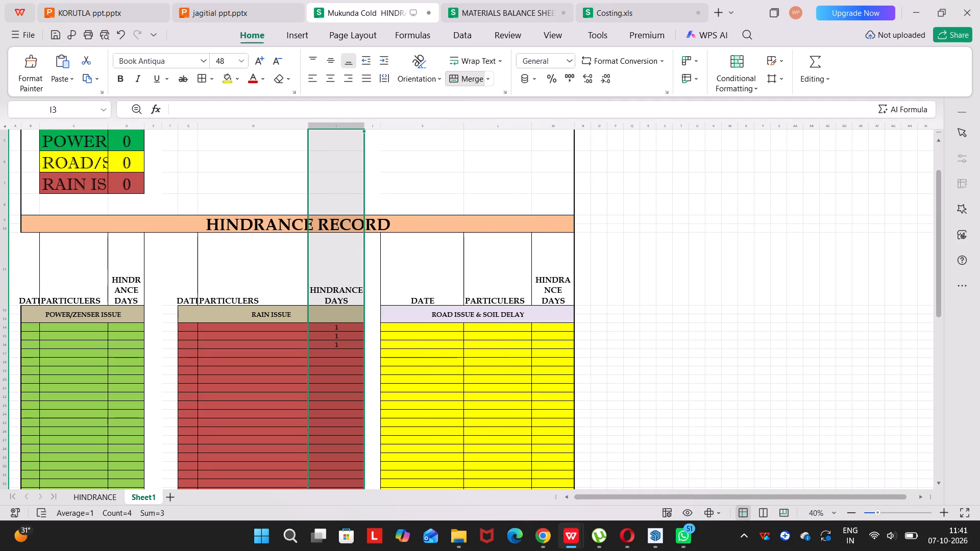
pyautogui.moveTo(463, 127); pyautogui.dragTo(447, 123)
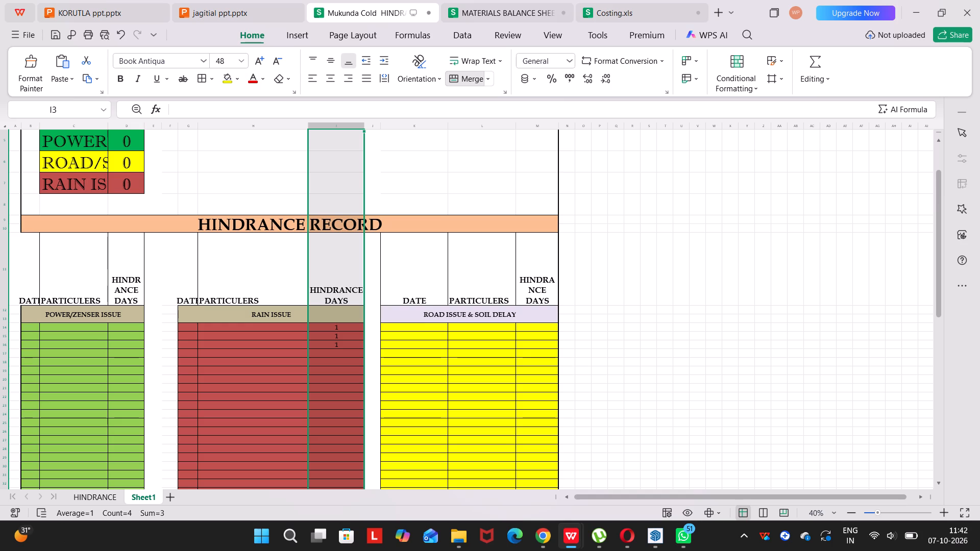
# Look over the resized Sheet1 layout, from the chart area below the tables up to the title.
pyautogui.scroll(-5, 386, 282)
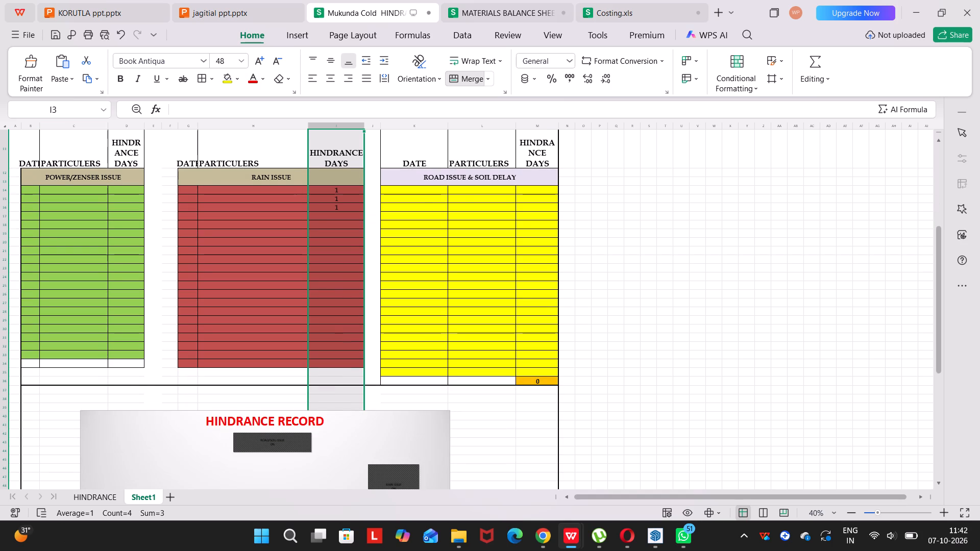
pyautogui.scroll(4, 358, 259)
pyautogui.keyDown('ctrl'); pyautogui.scroll(1, 372, 311); pyautogui.keyUp('ctrl')
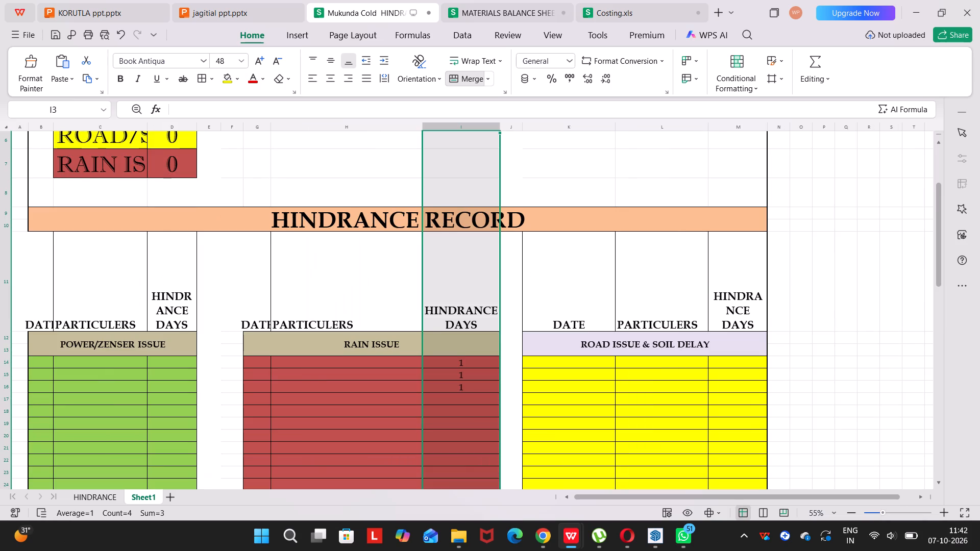
pyautogui.scroll(-2, 392, 311)
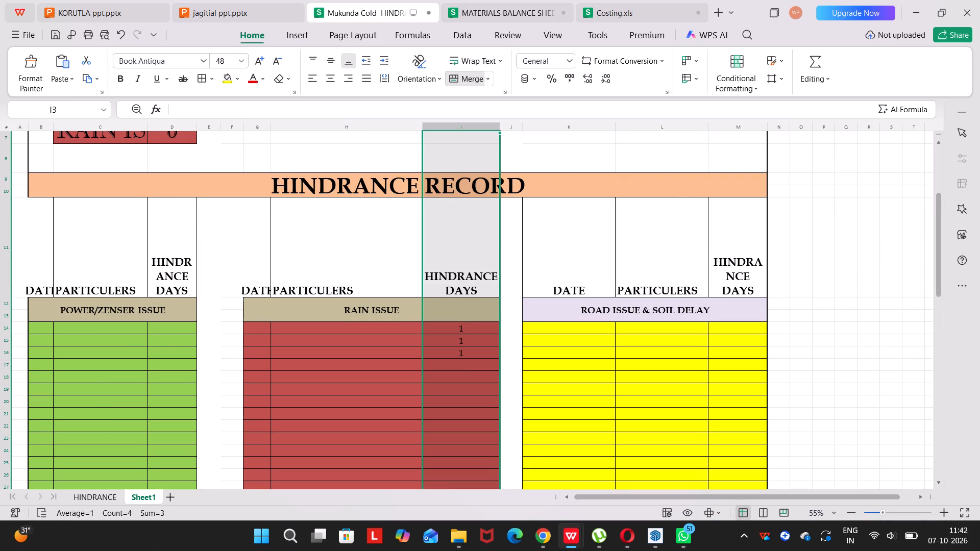
pyautogui.click(868, 244)
pyautogui.scroll(11, 350, 266)
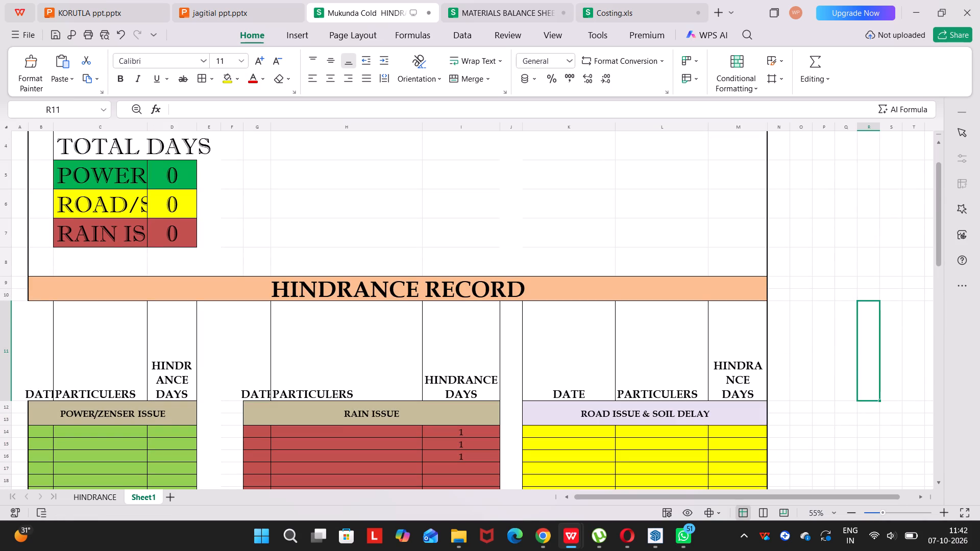
# Rename the HINDRANCE sheet as HINDRANCE KORUTLA.
pyautogui.doubleClick(112, 495)
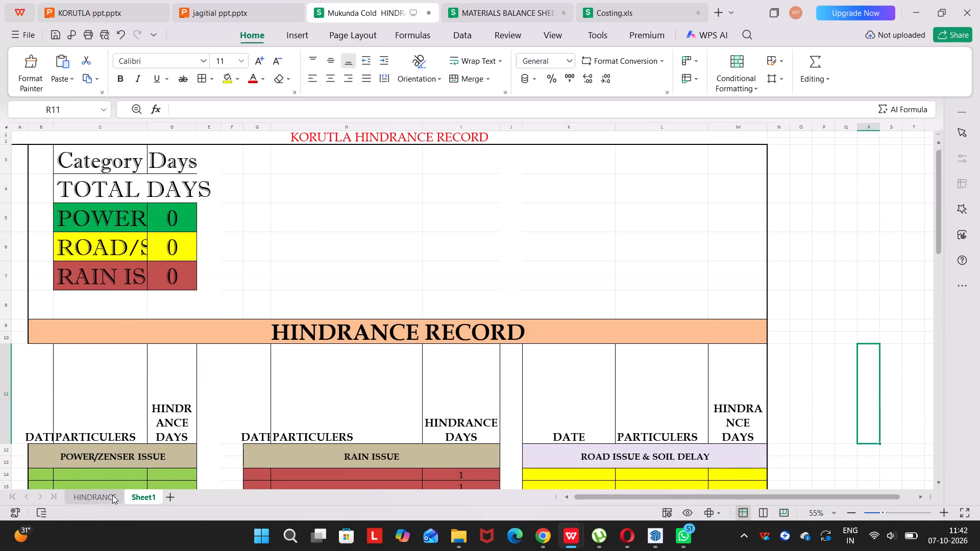
pyautogui.click(119, 496)
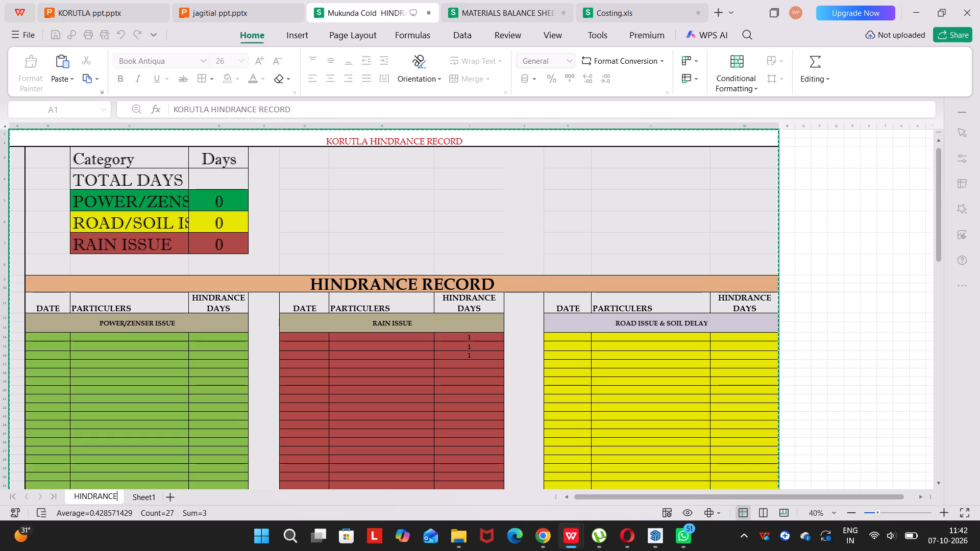
pyautogui.press('space')
pyautogui.write('KORUTLA')
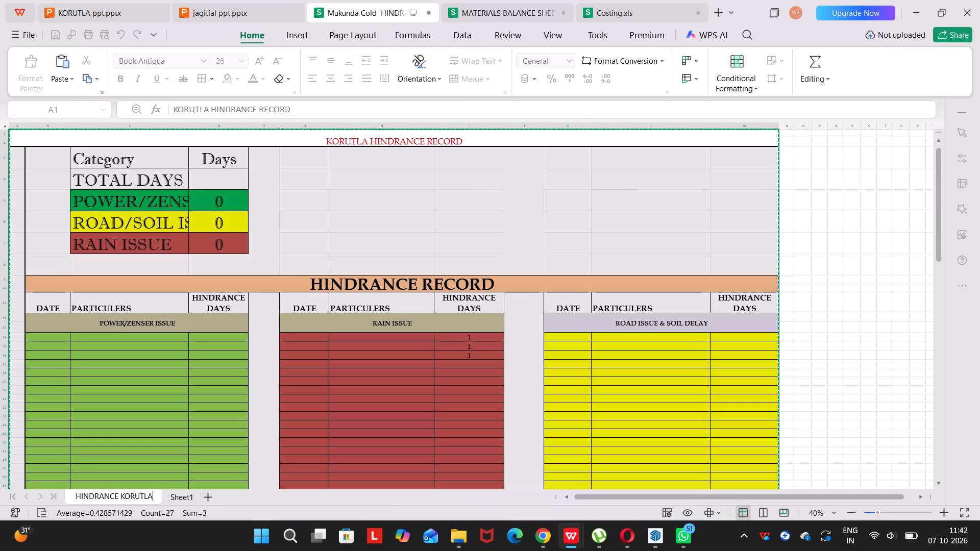
pyautogui.press('Return')
# Rename Sheet1 as HINDRANCE JAGITIAL.
pyautogui.doubleClick(177, 494)
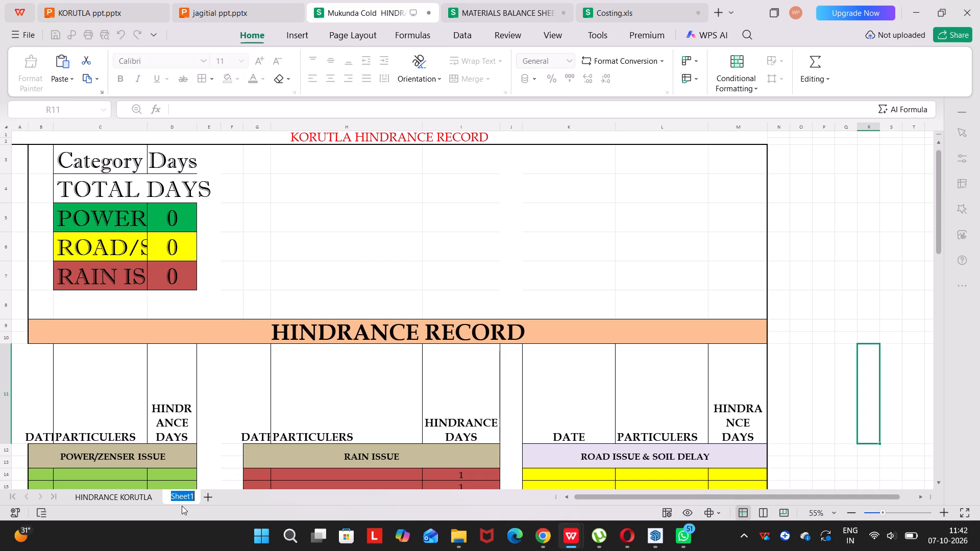
pyautogui.press('BackSpace')
pyautogui.write('HI')
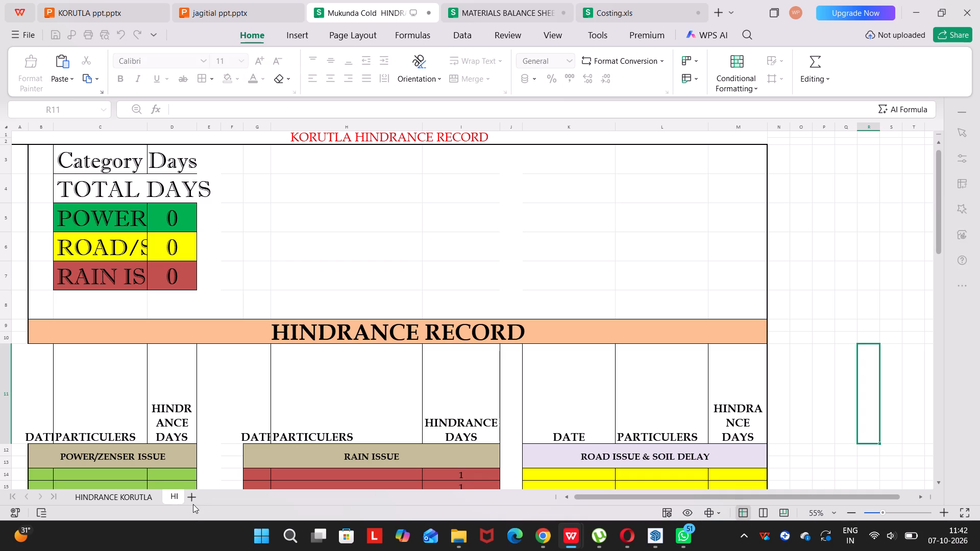
pyautogui.press('n')
pyautogui.write('DRANCE')
pyautogui.press('space')
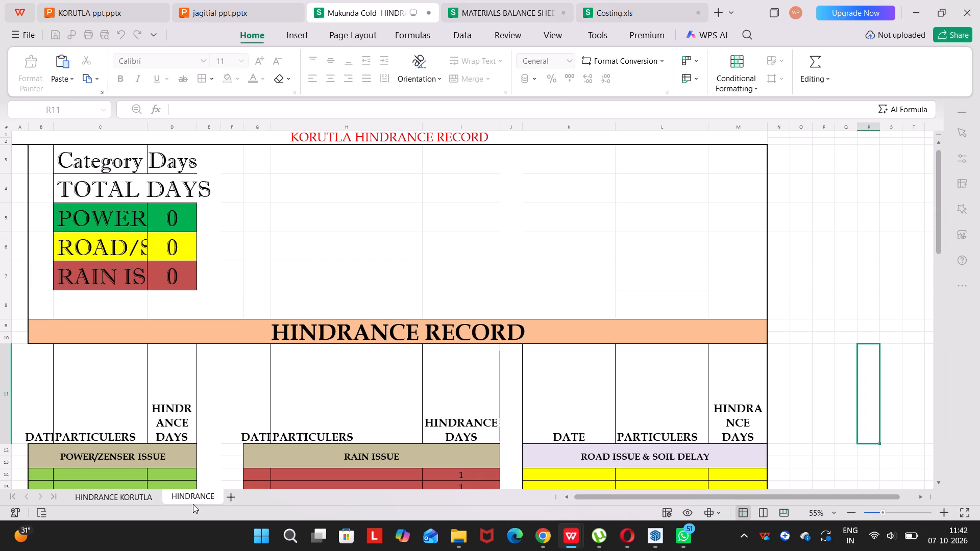
pyautogui.press('j')
pyautogui.press('a')
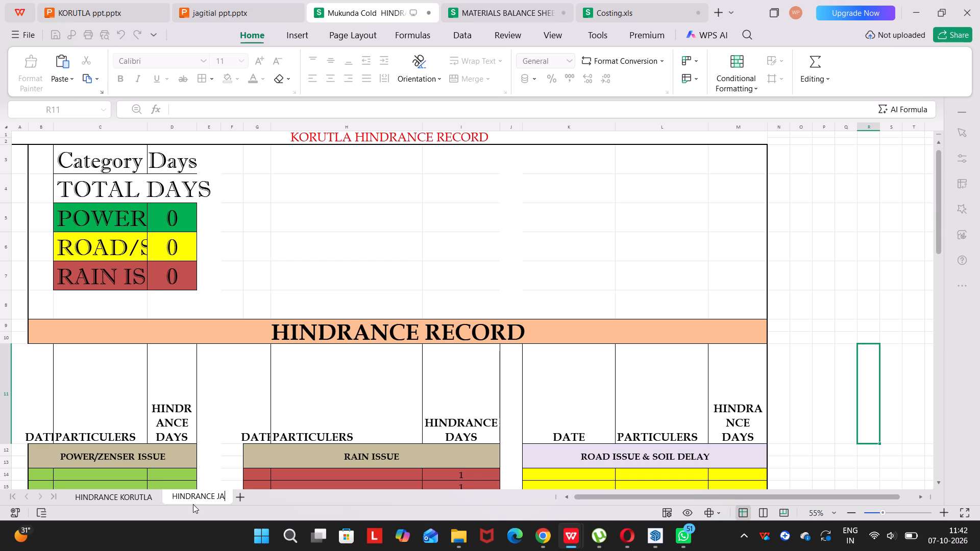
pyautogui.write('GITIAL')
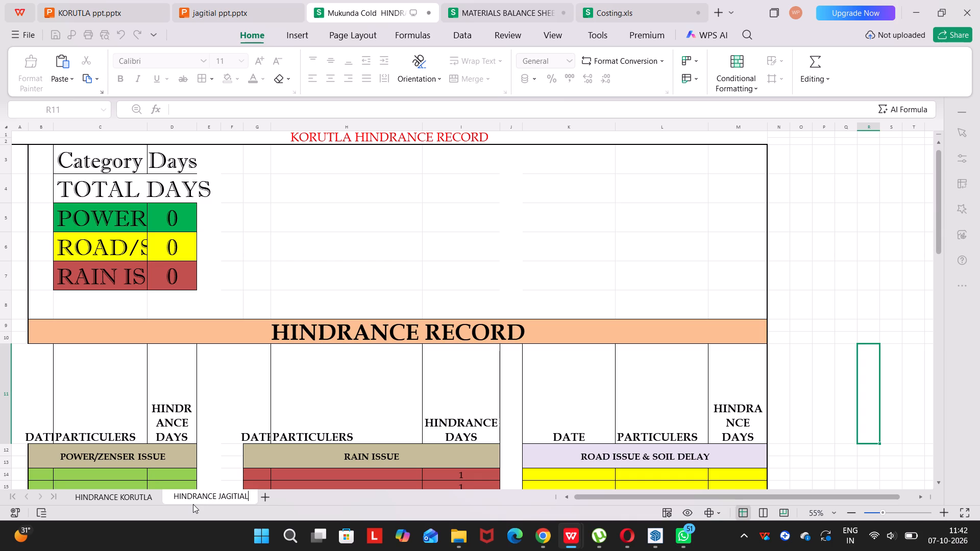
pyautogui.press('Return')
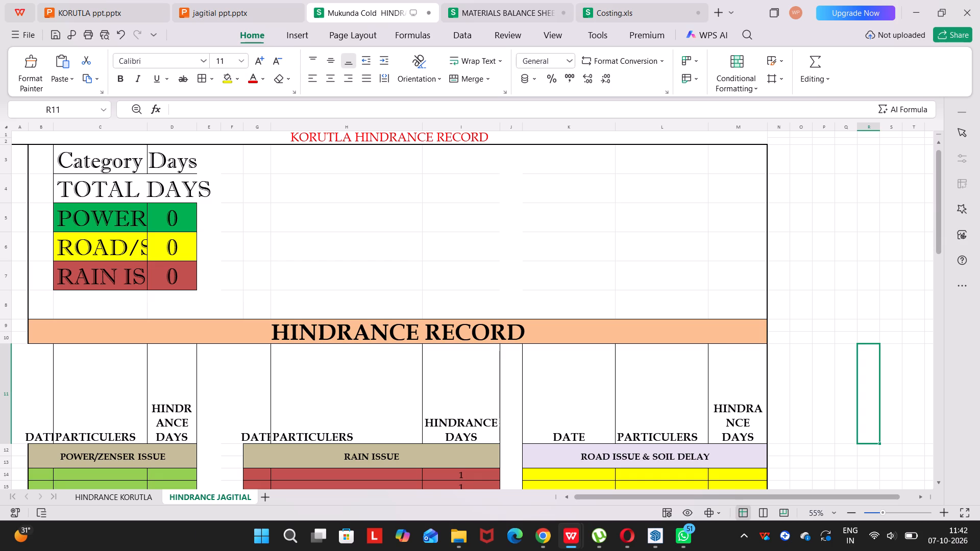
# Compare the layouts of the HINDRANCE KORUTLA and HINDRANCE JAGITIAL sheets.
pyautogui.click(68, 497)
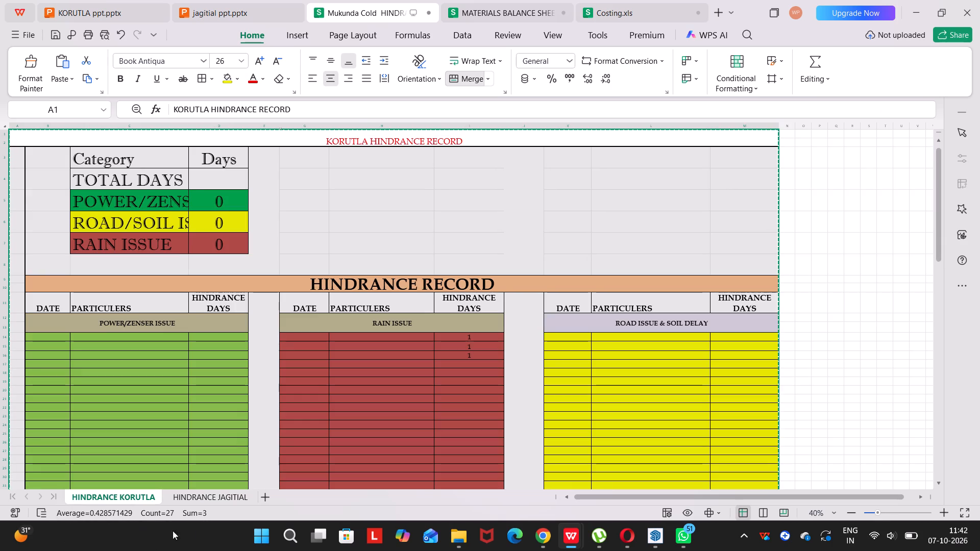
pyautogui.click(210, 500)
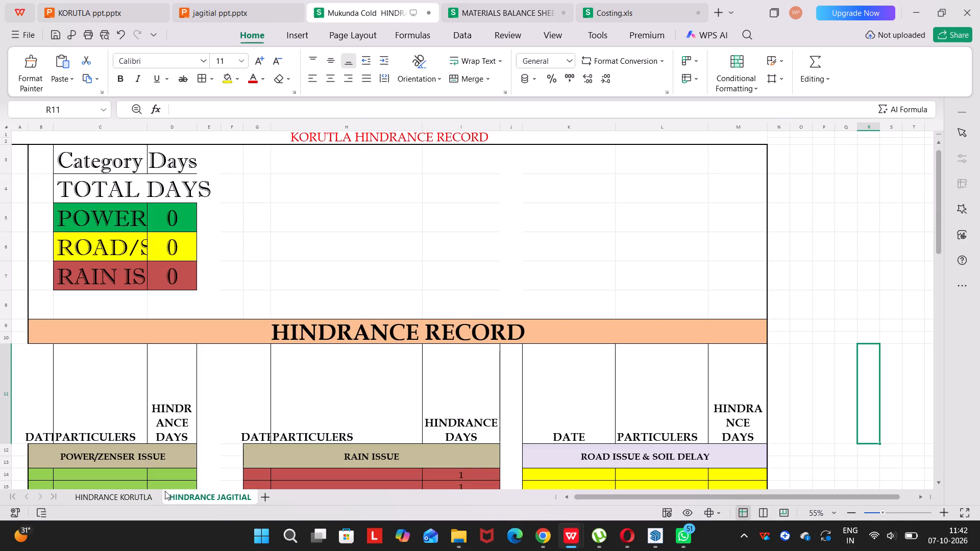
pyautogui.click(124, 495)
pyautogui.click(228, 496)
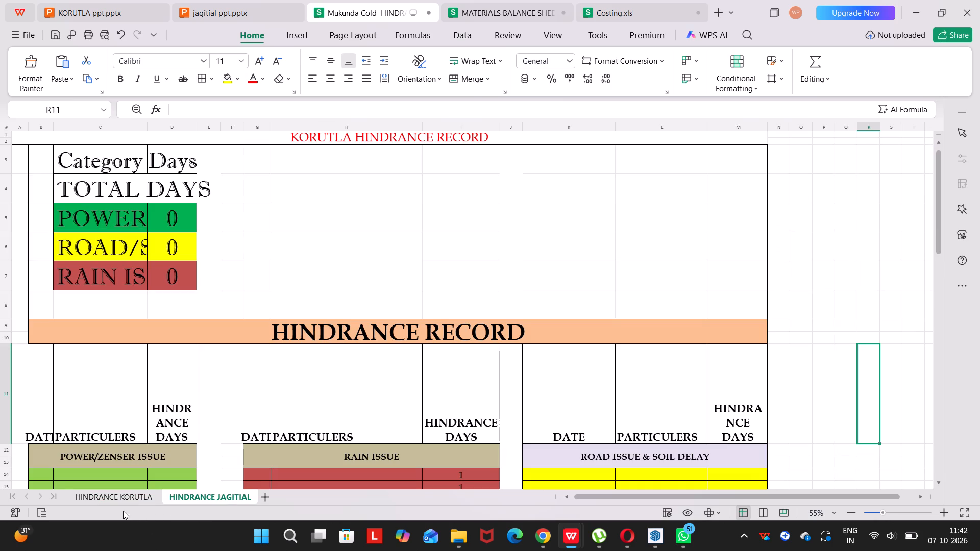
pyautogui.click(125, 499)
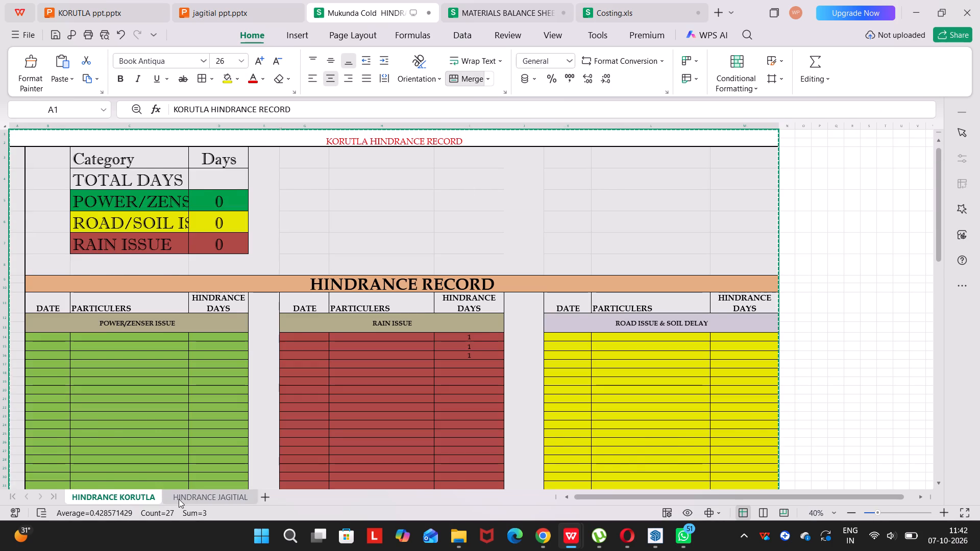
pyautogui.click(179, 499)
pyautogui.click(120, 497)
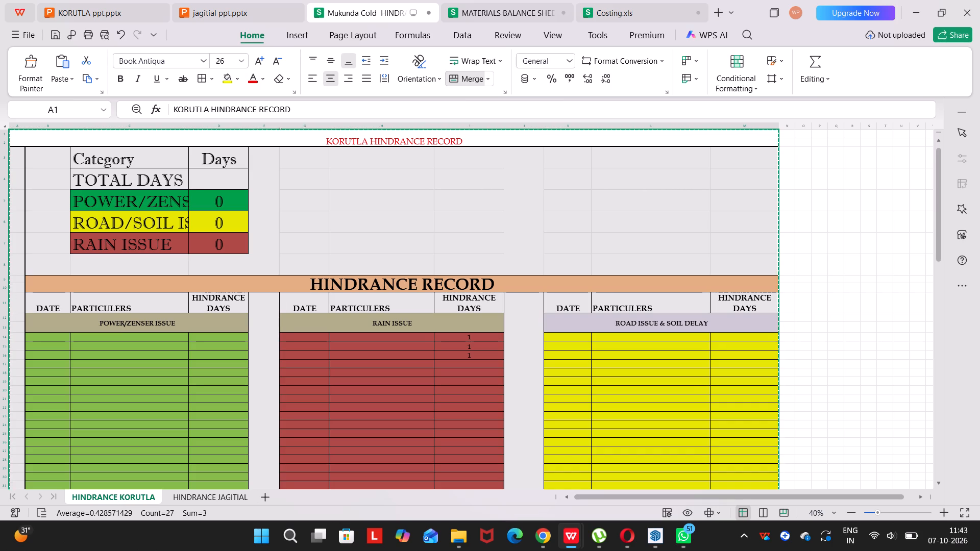
# Replace KORUTLA with JAGITIAL in the title cell A1 of the HINDRANCE KORUTLA sheet.
pyautogui.doubleClick(340, 139)
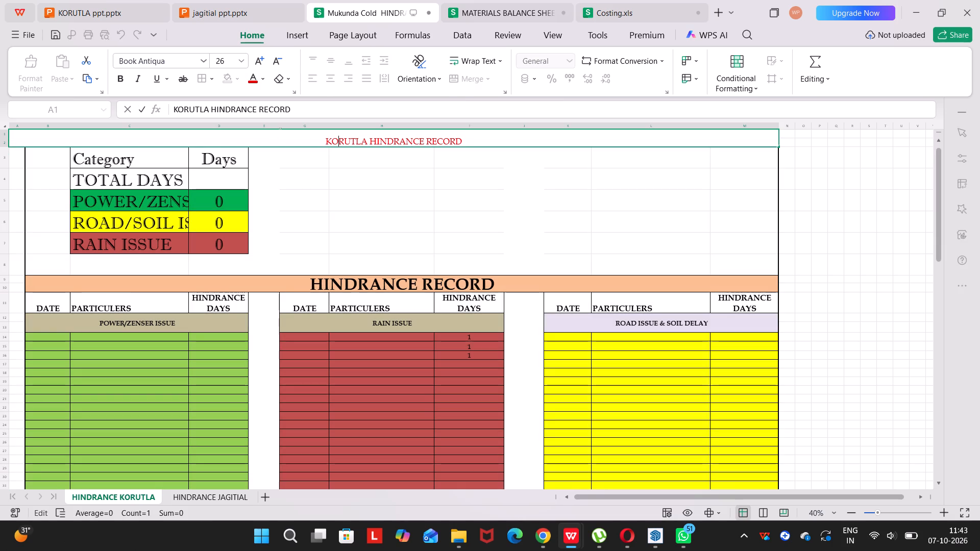
pyautogui.click(365, 141)
pyautogui.press('BackSpace')
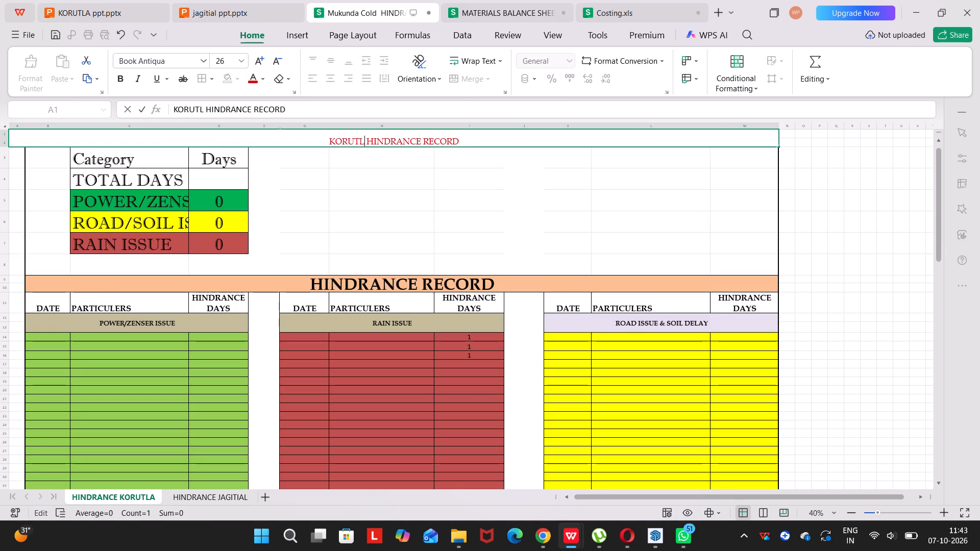
pyautogui.press('BackSpace')
pyautogui.press('BackSpace')
pyautogui.press('BackSpace')
pyautogui.press('BackSpace')
pyautogui.press('BackSpace')
pyautogui.press('BackSpace')
pyautogui.write('JAGITIAL')
pyautogui.press('space')
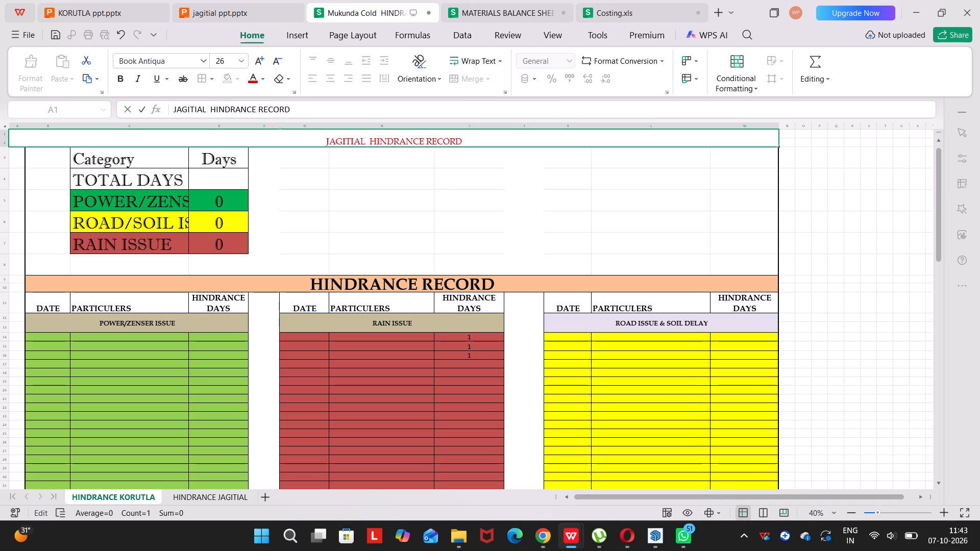
pyautogui.click(152, 499)
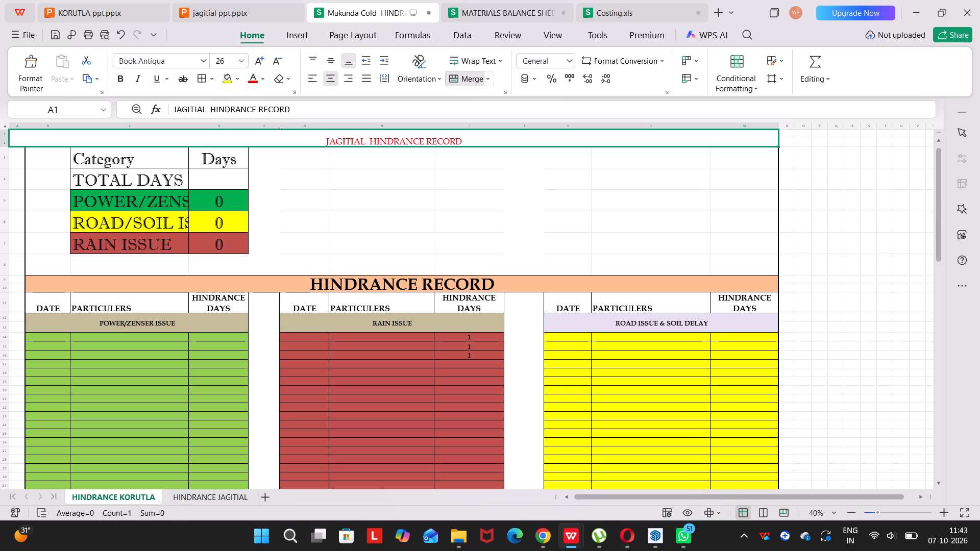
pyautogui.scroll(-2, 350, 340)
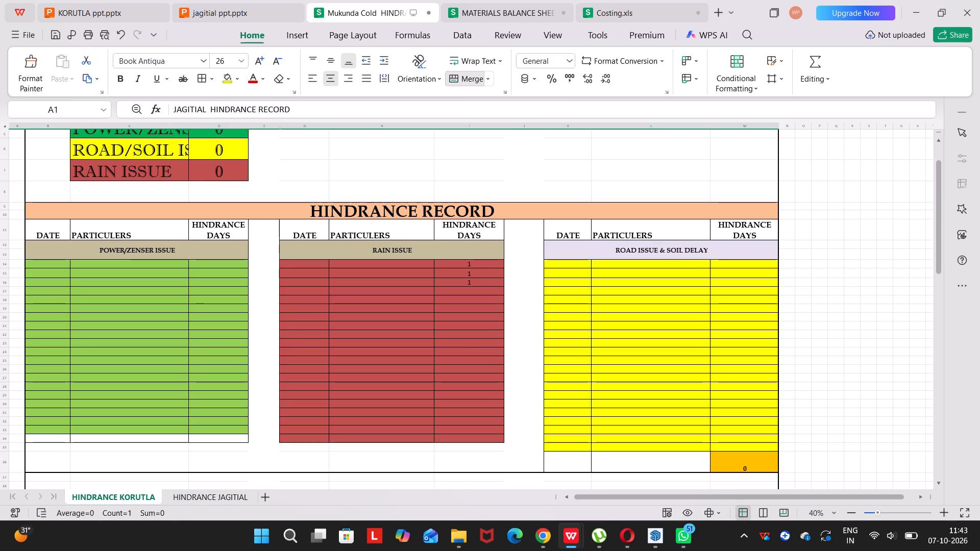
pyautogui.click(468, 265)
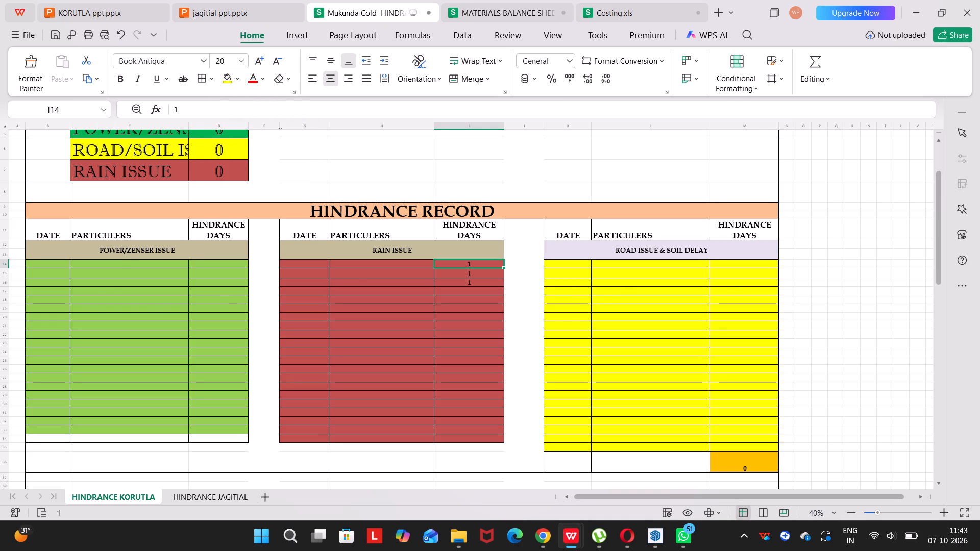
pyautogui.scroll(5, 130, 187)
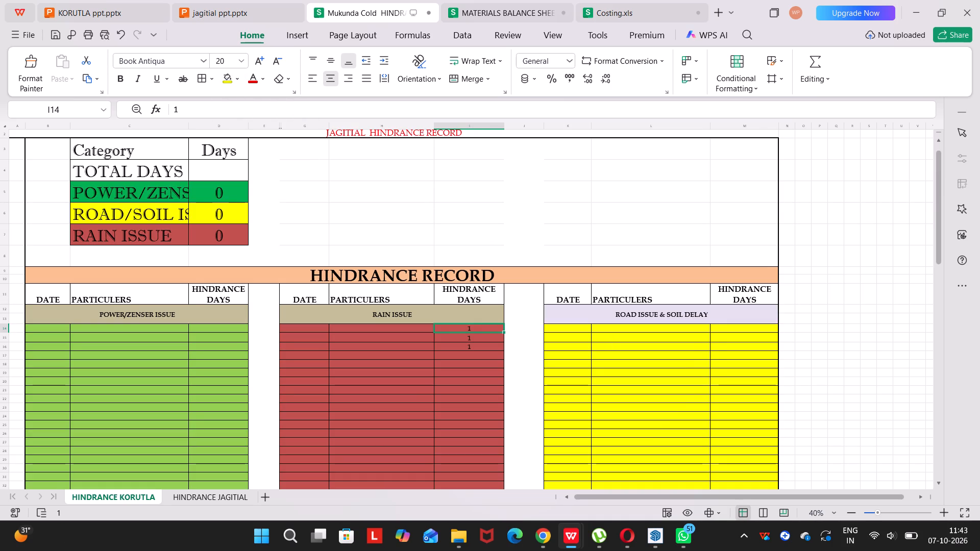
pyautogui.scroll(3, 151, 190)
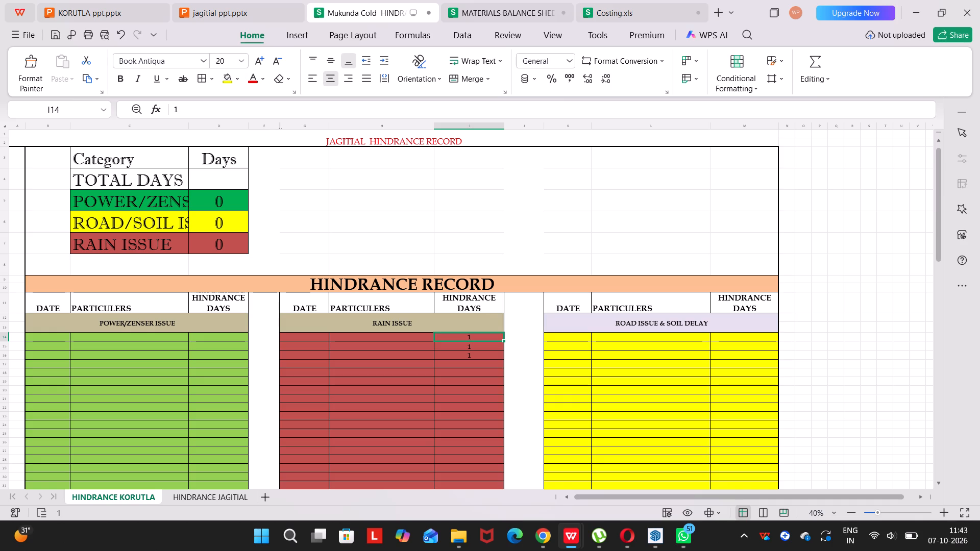
# Save a copy of the workbook under the name HINDRANCE RECORDS.
pyautogui.click(22, 32)
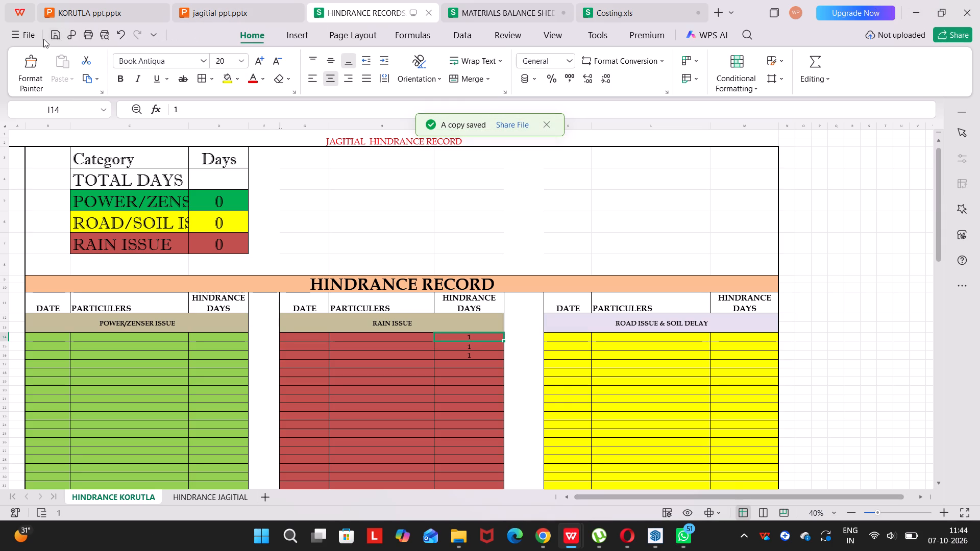
pyautogui.click(15, 36)
pyautogui.click(36, 120)
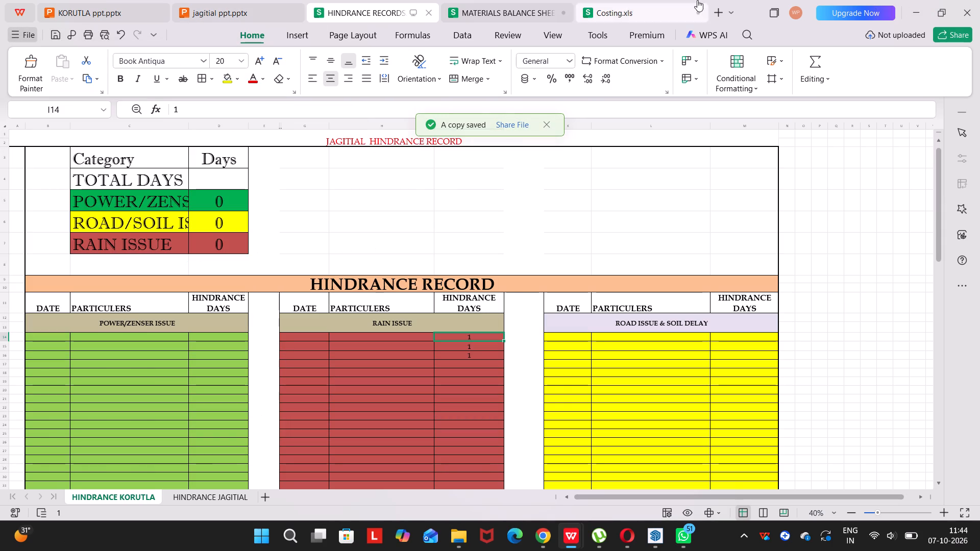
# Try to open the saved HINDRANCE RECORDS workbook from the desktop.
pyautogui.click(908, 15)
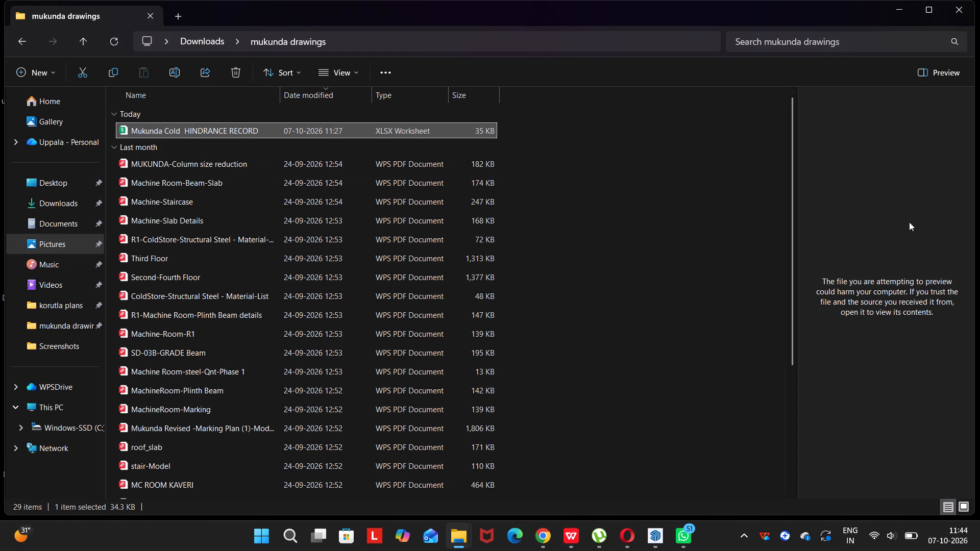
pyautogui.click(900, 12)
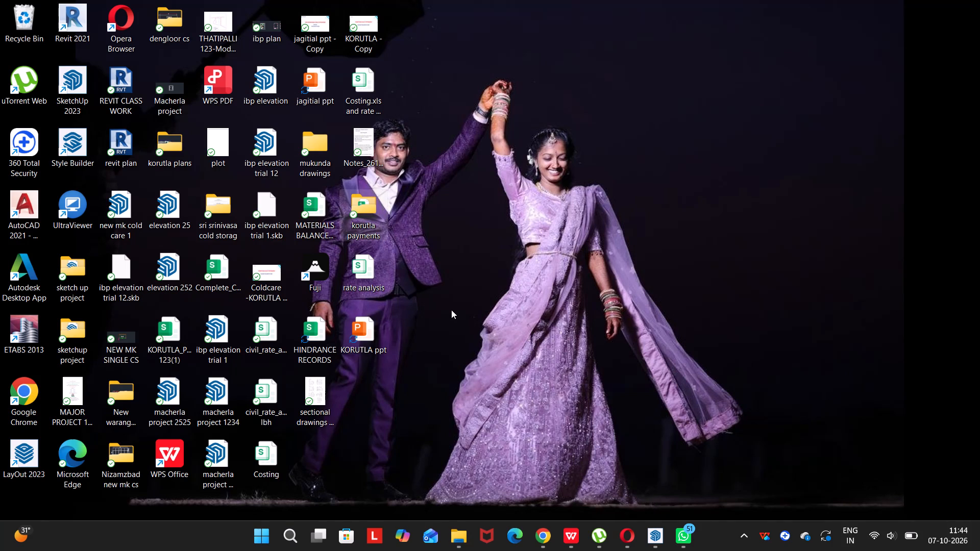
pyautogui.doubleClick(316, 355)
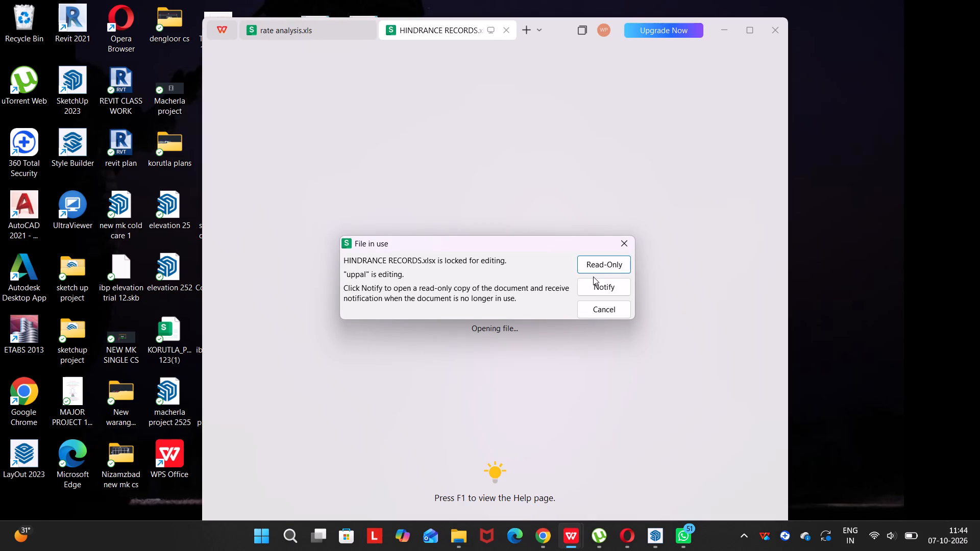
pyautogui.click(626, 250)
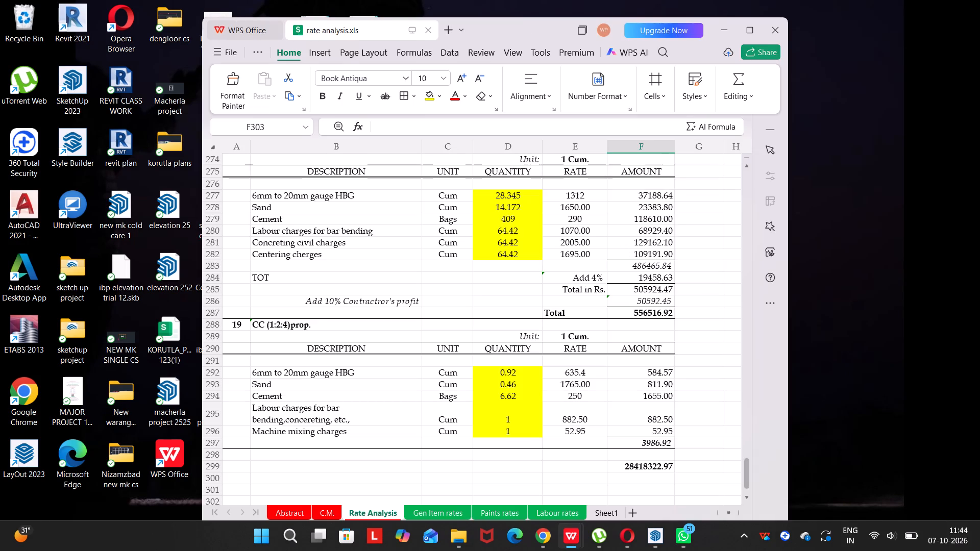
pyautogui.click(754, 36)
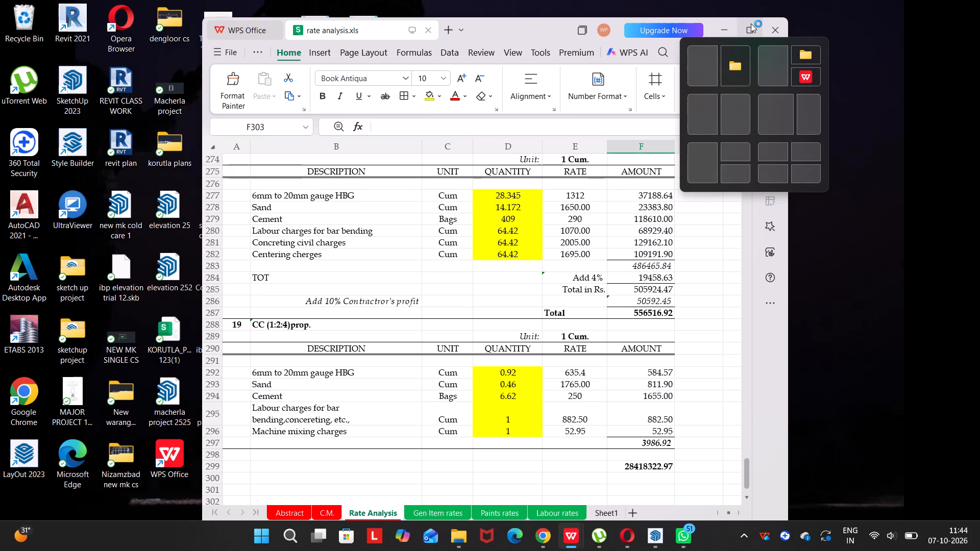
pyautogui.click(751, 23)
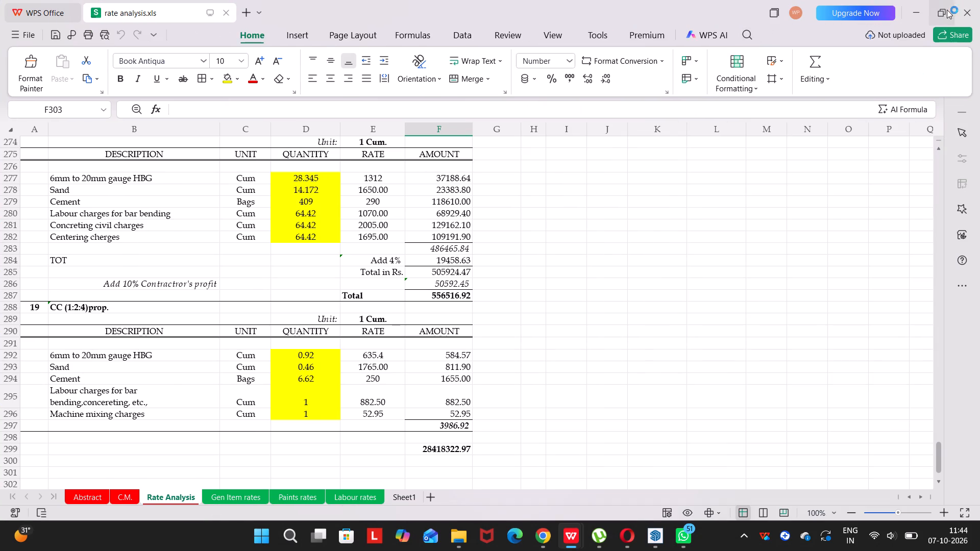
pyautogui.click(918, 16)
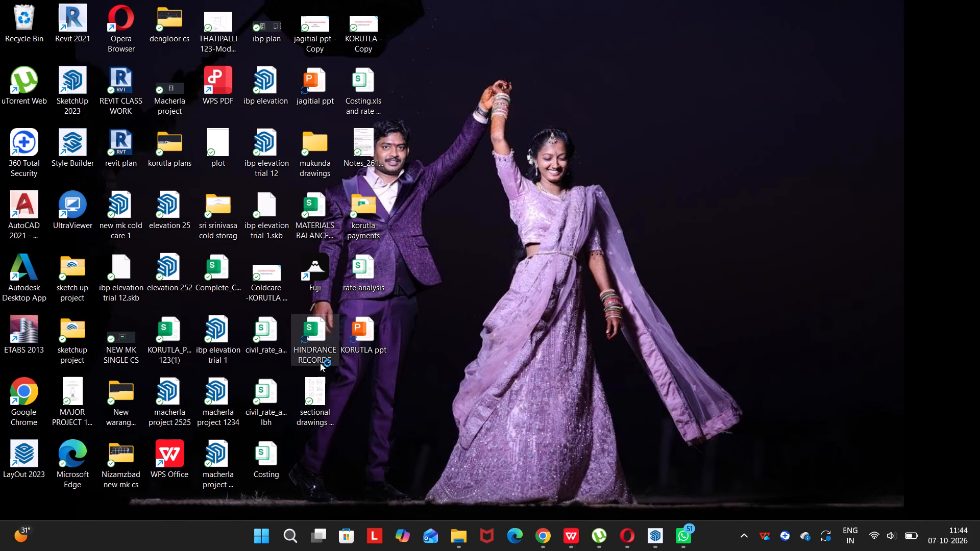
# Open the HINDRANCE RECORDS workbook from the desktop as a read-only copy and maximize its window.
pyautogui.doubleClick(312, 339)
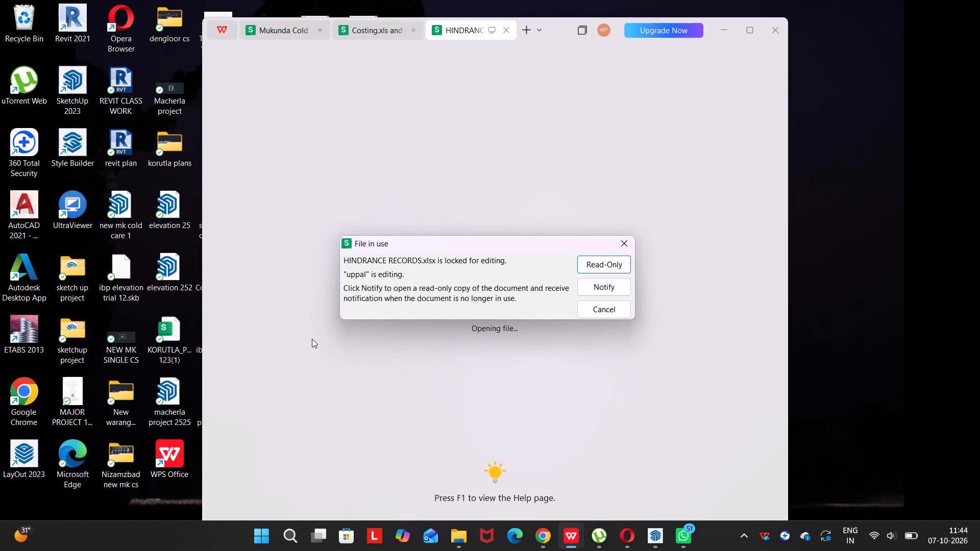
pyautogui.doubleClick(619, 268)
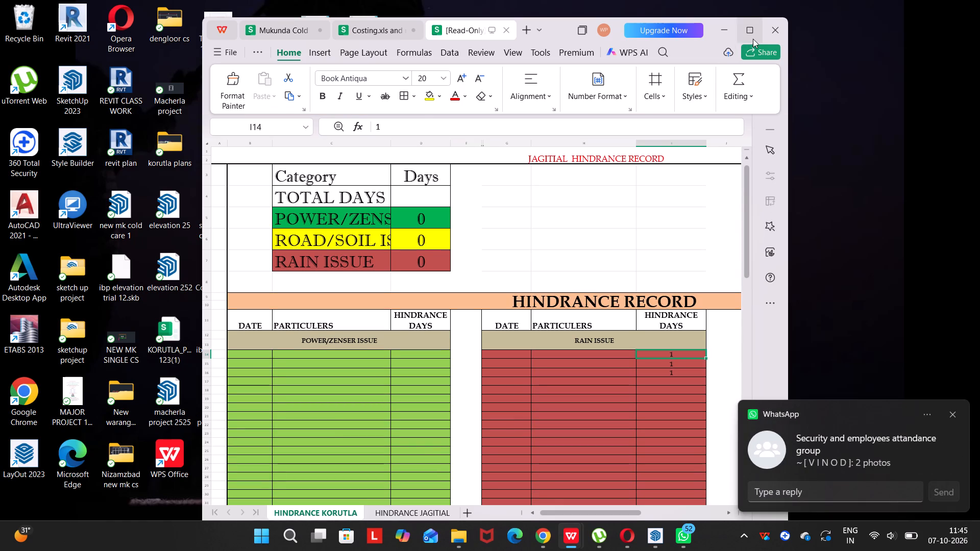
pyautogui.click(753, 39)
pyautogui.click(752, 31)
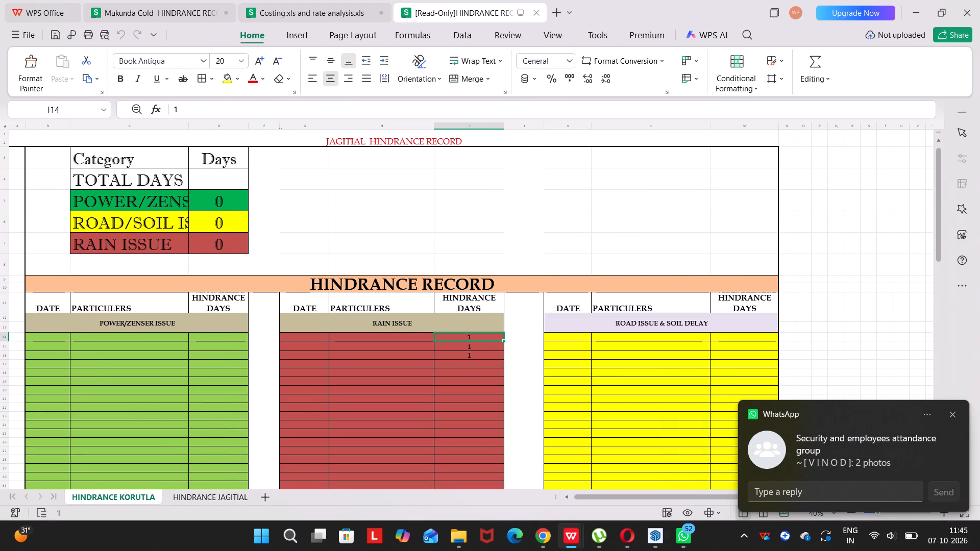
# Review the titles, tables and chart on the HINDRANCE KORUTLA sheet and compare them with the HINDRANCE JAGITIAL sheet.
pyautogui.scroll(-7, 715, 293)
pyautogui.scroll(1, 715, 293)
pyautogui.scroll(-5, 715, 293)
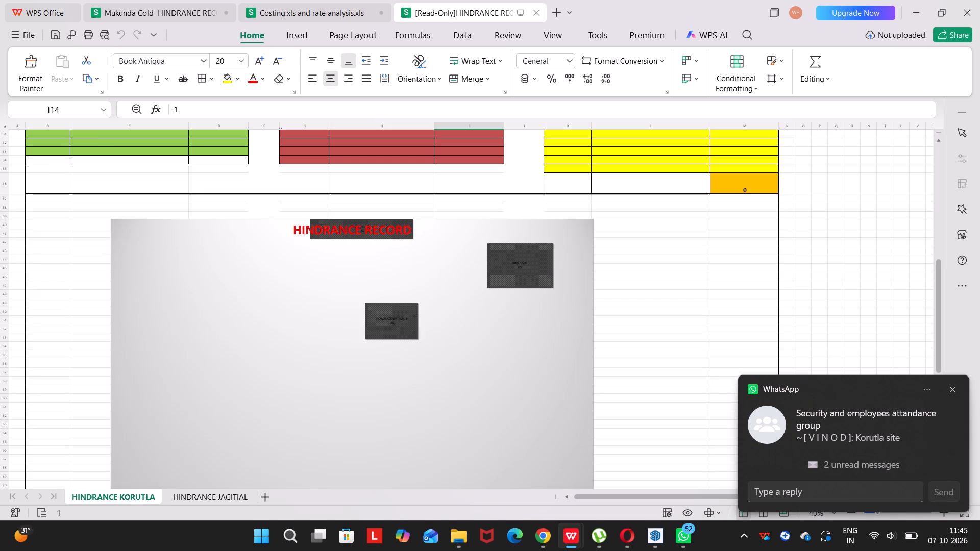
pyautogui.scroll(13, 715, 293)
pyautogui.click(229, 497)
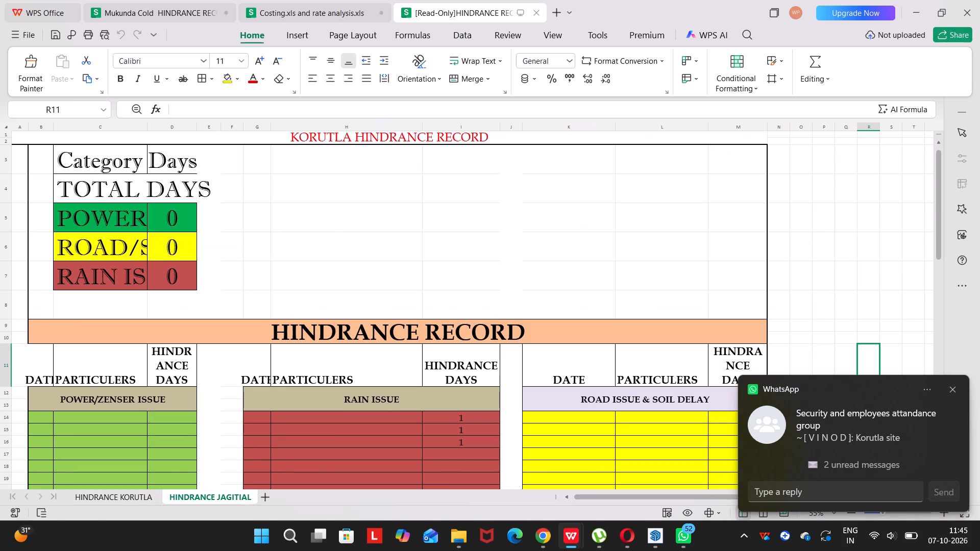
pyautogui.scroll(3, 290, 309)
pyautogui.click(113, 505)
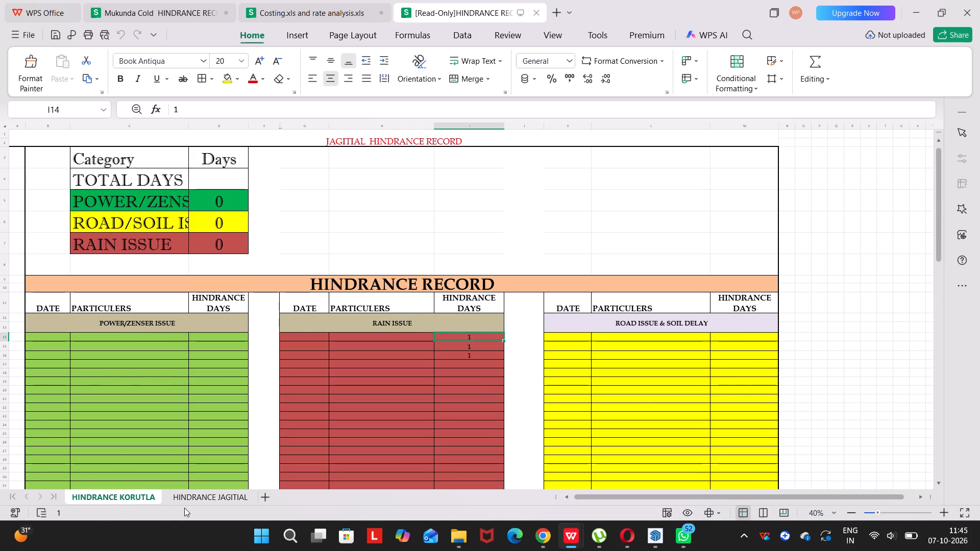
# Delete the word KORUTLA from the title in cell A1 of the HINDRANCE JAGITIAL sheet.
pyautogui.click(195, 500)
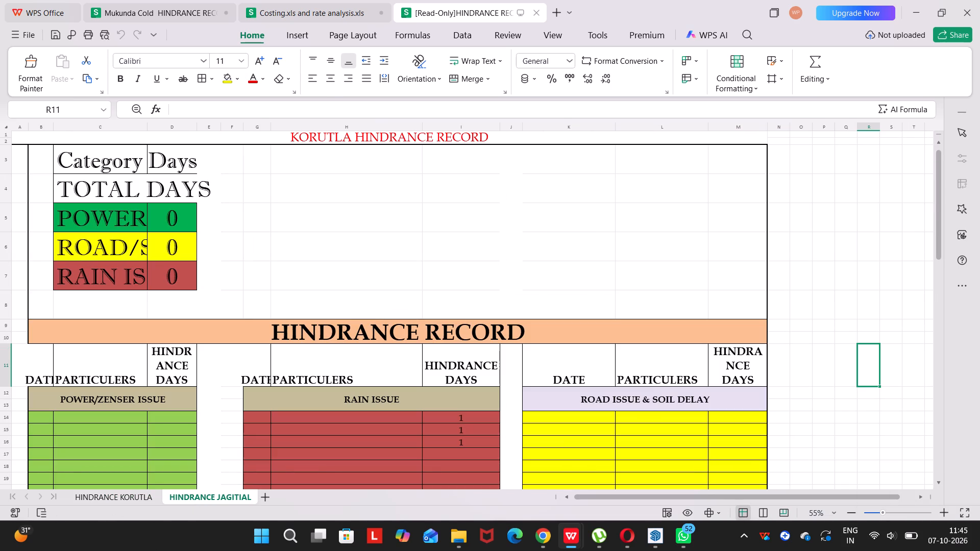
pyautogui.doubleClick(346, 140)
pyautogui.click(351, 140)
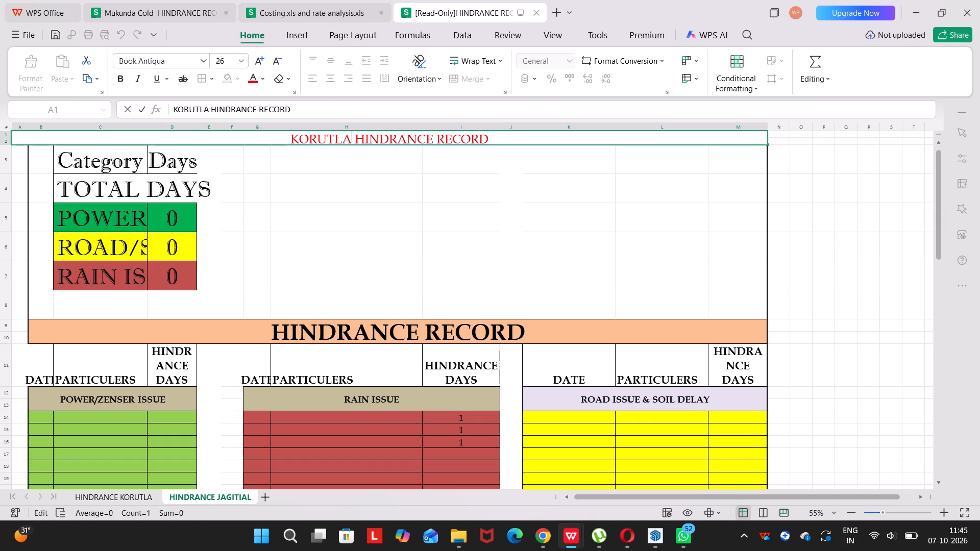
pyautogui.press('BackSpace')
pyautogui.press('BackSpace')
pyautogui.press('BackSpace')
pyautogui.press('BackSpace')
pyautogui.press('BackSpace')
pyautogui.press('BackSpace')
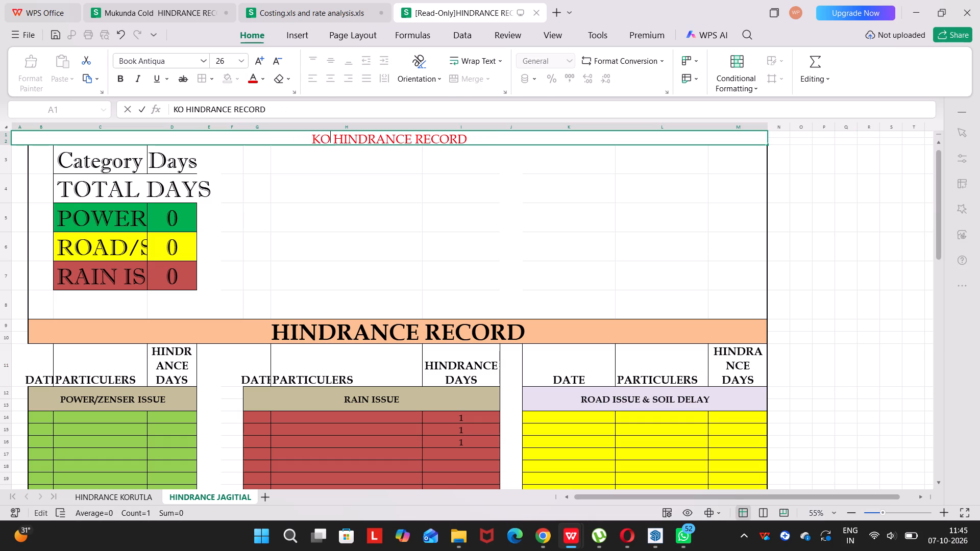
# Complete the title on the HINDRANCE JAGITIAL sheet as JAGITIAL HINDRANCE RECORD.
pyautogui.press('BackSpace')
pyautogui.write('JAGITIAL')
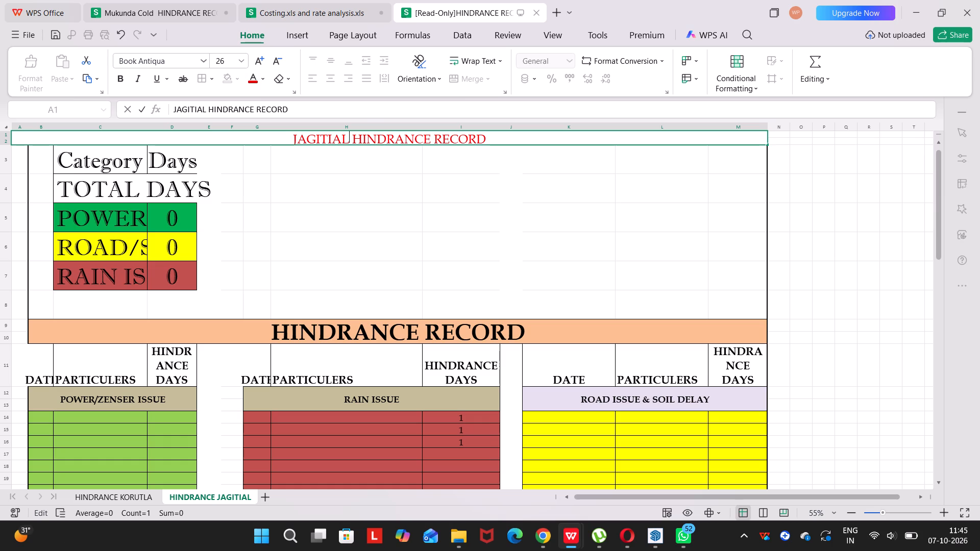
pyautogui.press('Return')
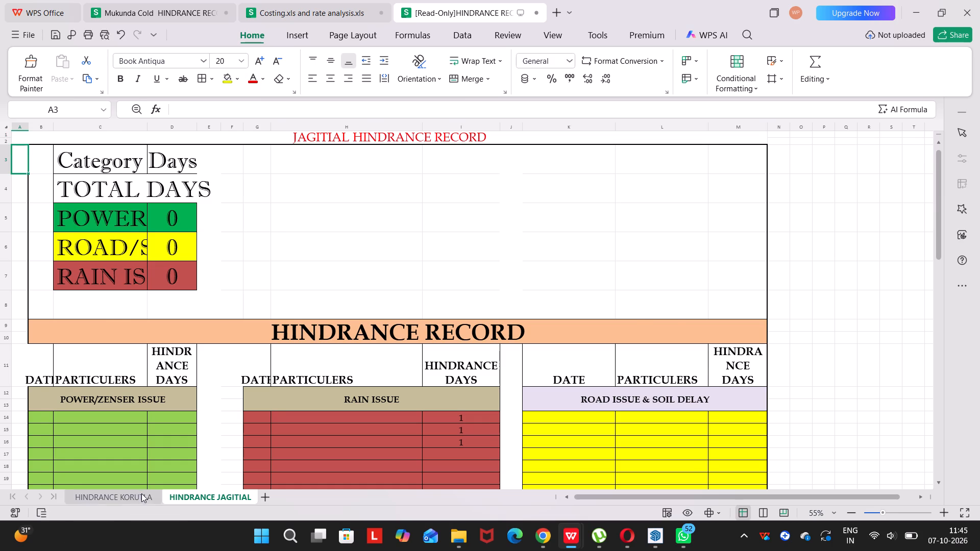
# Replace JAGITIAL with KORUTLA in the title cell A1 of the HINDRANCE KORUTLA sheet.
pyautogui.click(141, 493)
pyautogui.click(361, 138)
pyautogui.doubleClick(365, 144)
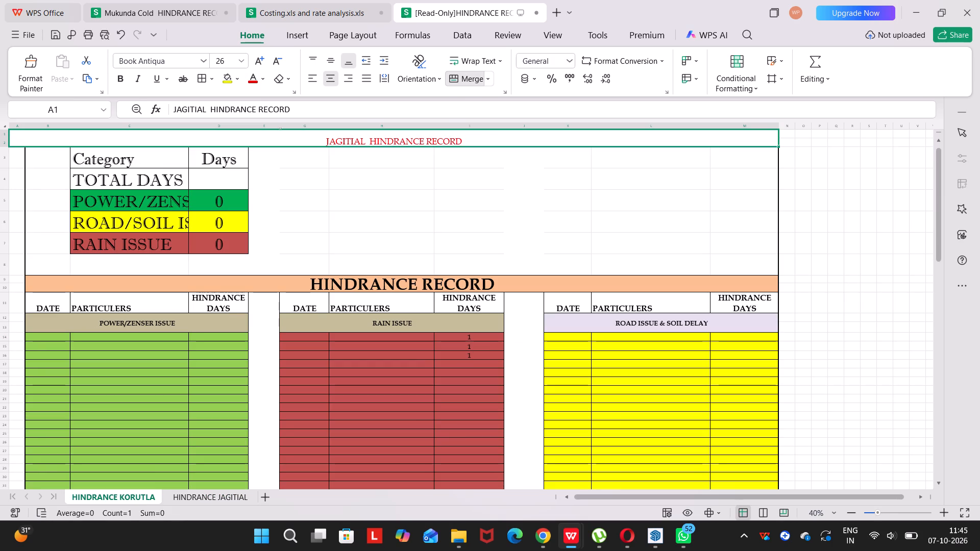
pyautogui.press('BackSpace')
pyautogui.press('BackSpace')
pyautogui.press('BackSpace')
pyautogui.press('BackSpace')
pyautogui.press('BackSpace')
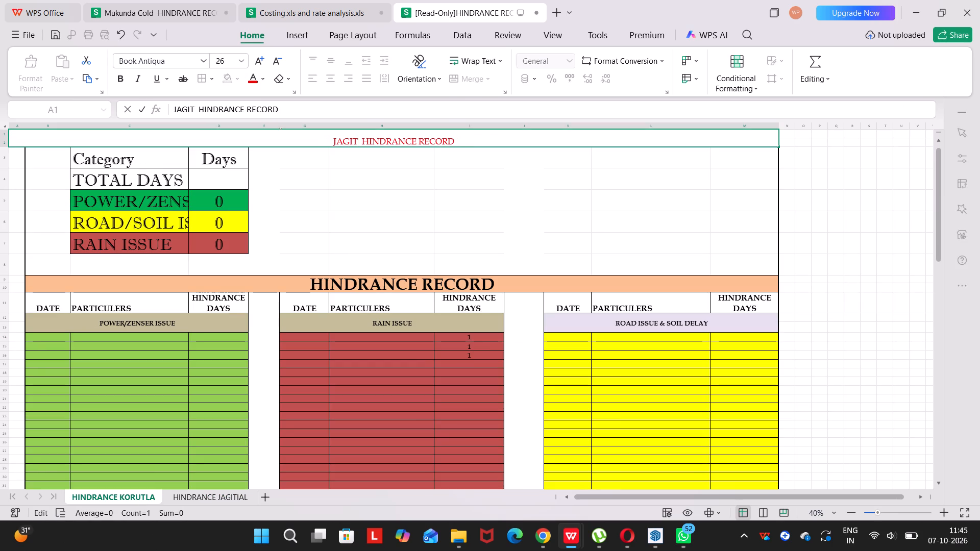
pyautogui.press('BackSpace')
pyautogui.press('BackSpace')
pyautogui.press('BackSpace')
pyautogui.write('KORUTLA')
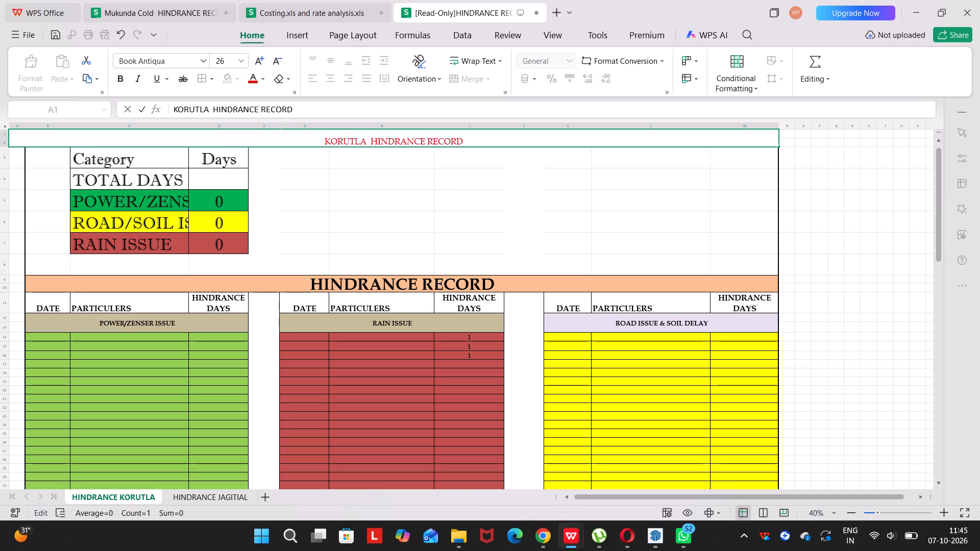
pyautogui.press('Return')
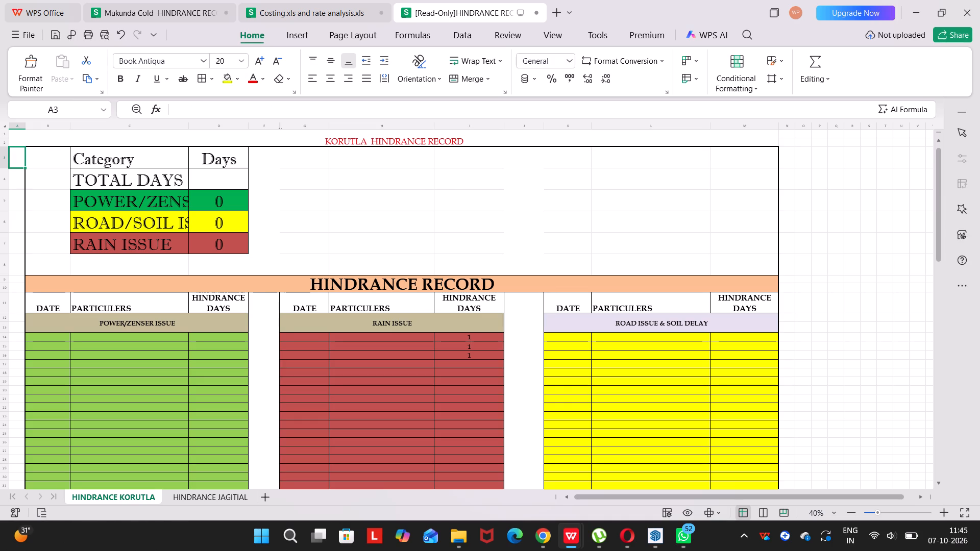
# Look over the power, rain and road issue tables on the HINDRANCE KORUTLA sheet.
pyautogui.scroll(-3, 425, 358)
pyautogui.scroll(4, 425, 358)
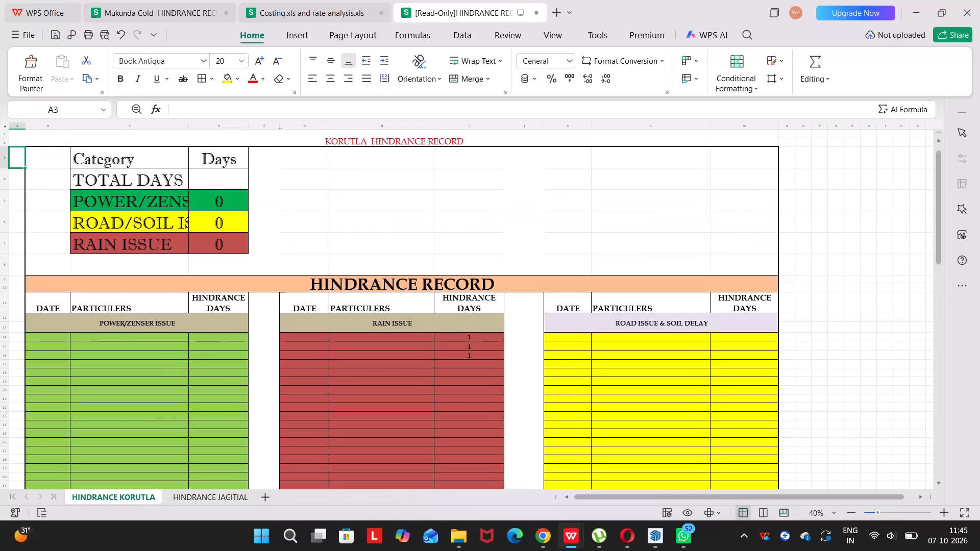
pyautogui.scroll(1, 425, 358)
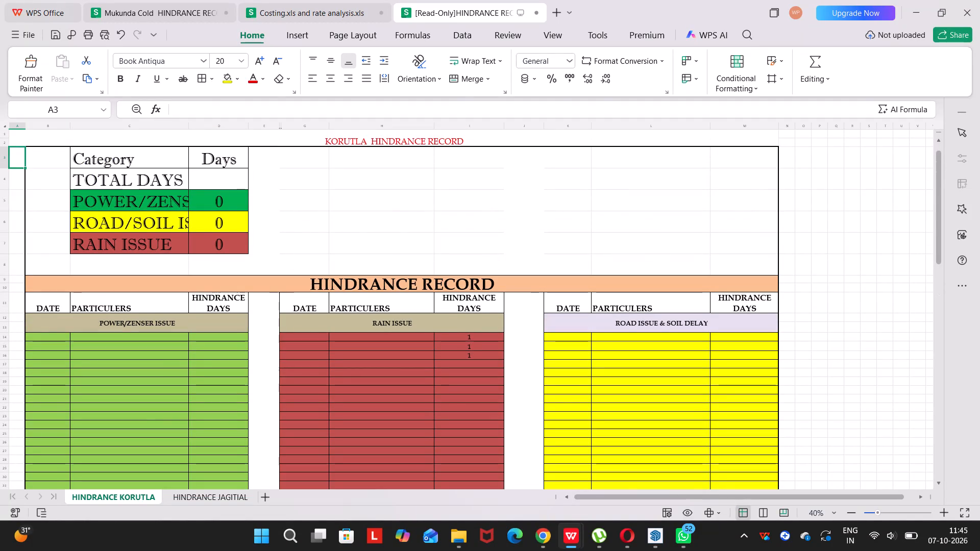
pyautogui.click(304, 336)
pyautogui.scroll(-5, 305, 341)
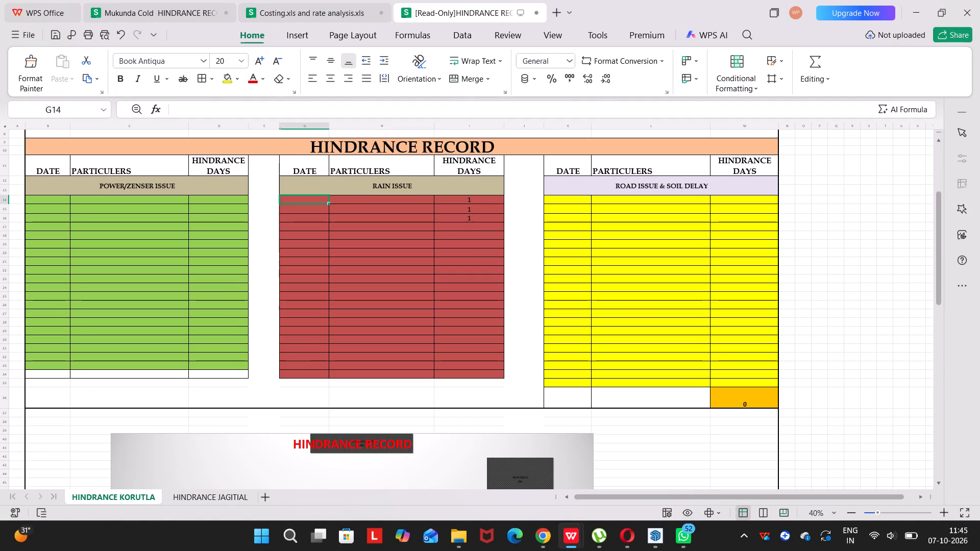
pyautogui.scroll(5, 305, 341)
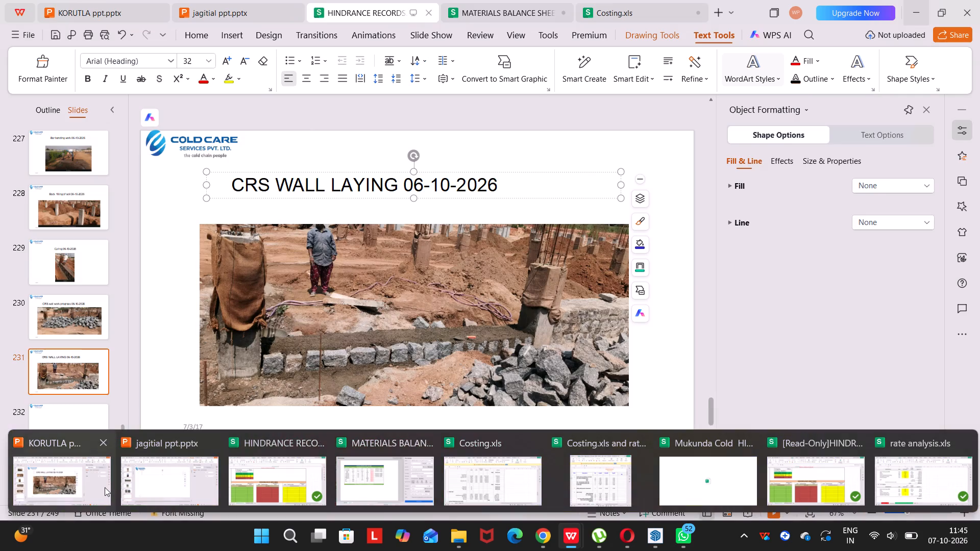
# Switch to the KORUTLA ppt presentation and review the dated site progress slides in order from slide 2 to slide 22.
pyautogui.click(105, 487)
pyautogui.scroll(19, 100, 183)
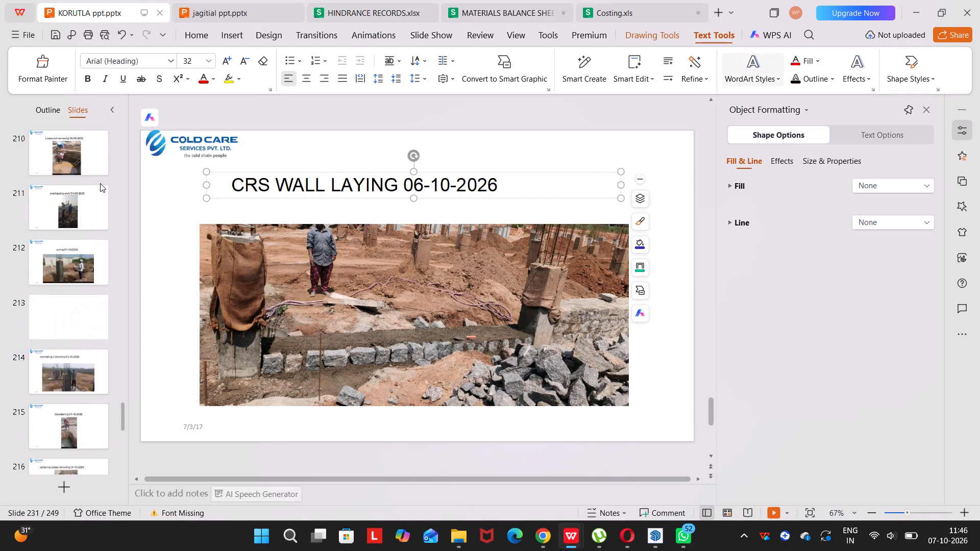
pyautogui.scroll(20, 100, 183)
pyautogui.scroll(20, 100, 183)
pyautogui.scroll(7, 100, 183)
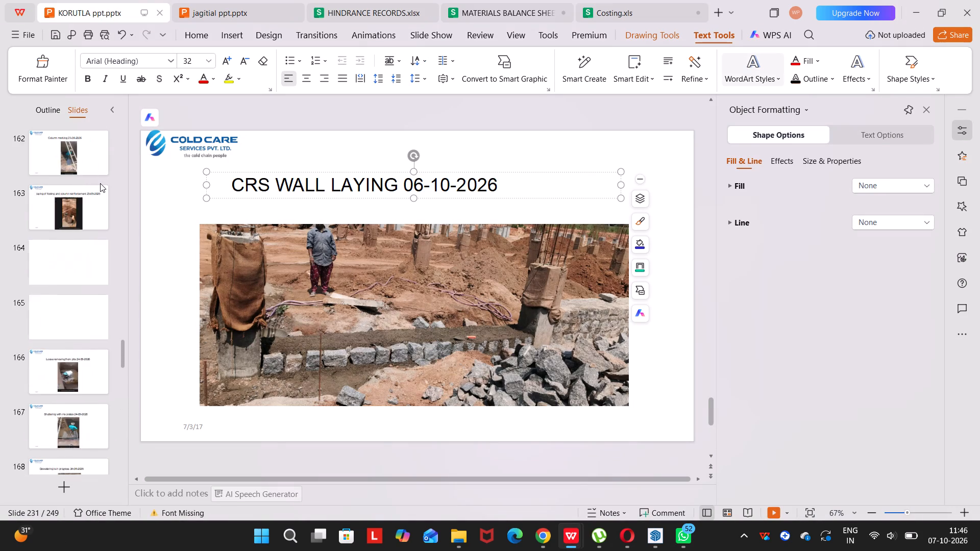
pyautogui.scroll(6, 100, 183)
pyautogui.moveTo(121, 332); pyautogui.dragTo(145, 109)
pyautogui.click(83, 210)
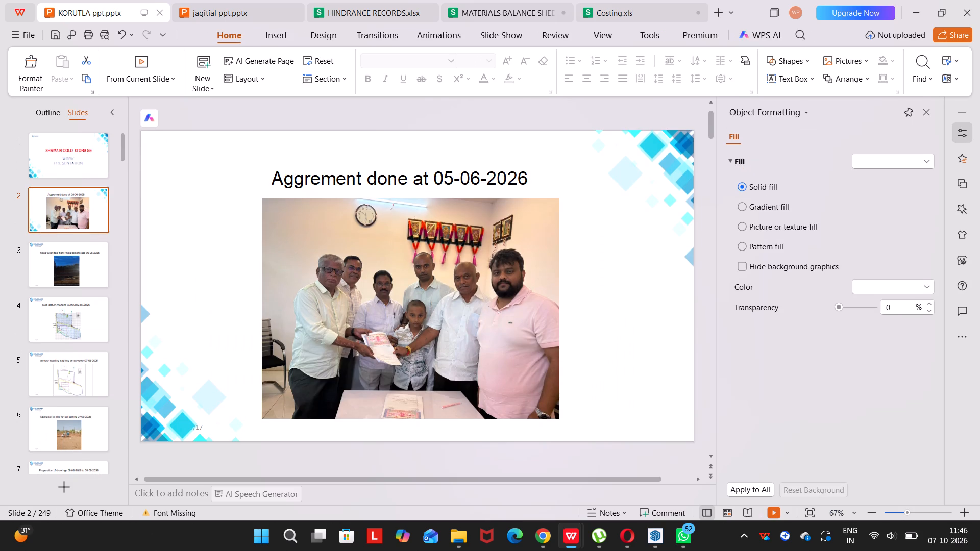
pyautogui.press('Down')
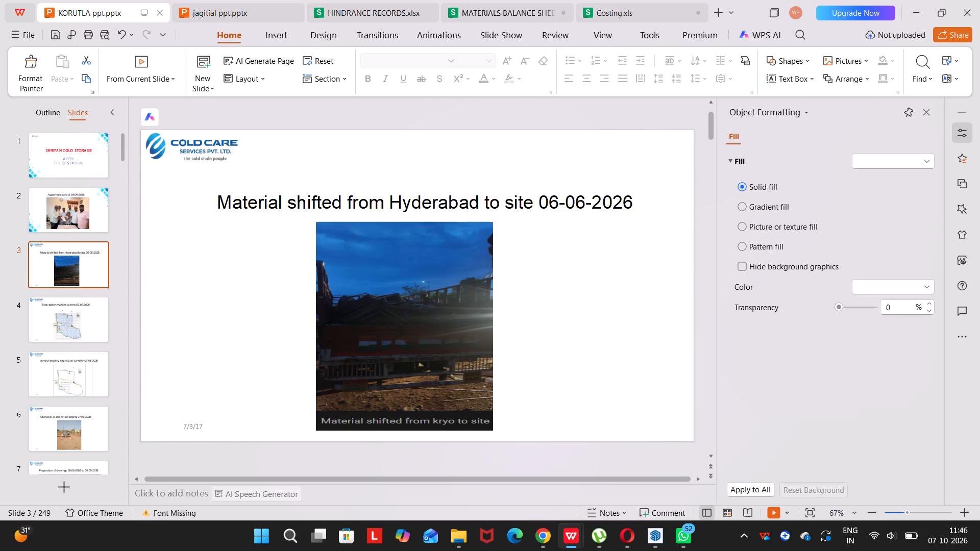
pyautogui.press('Down')
pyautogui.press('Down')
pyautogui.press('Down')
pyautogui.press('Down')
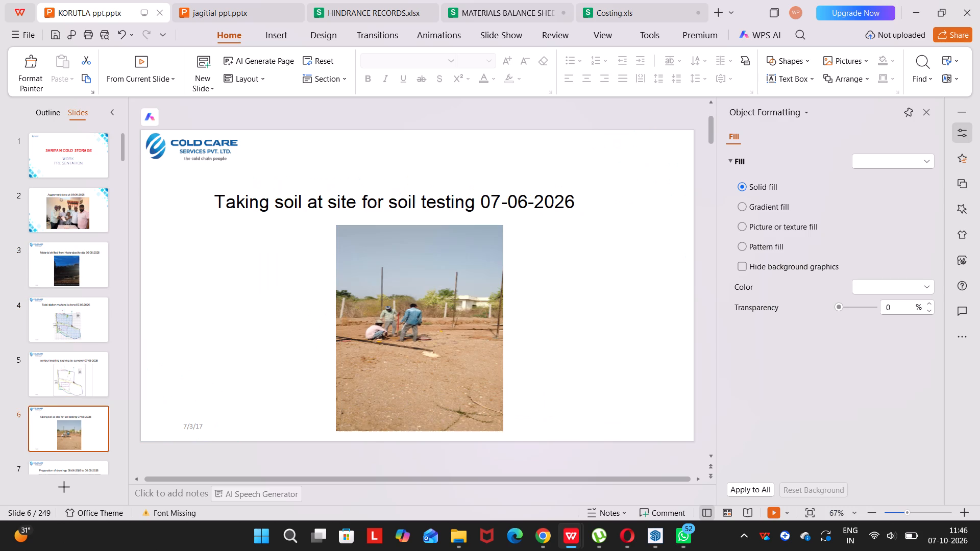
pyautogui.press('Down')
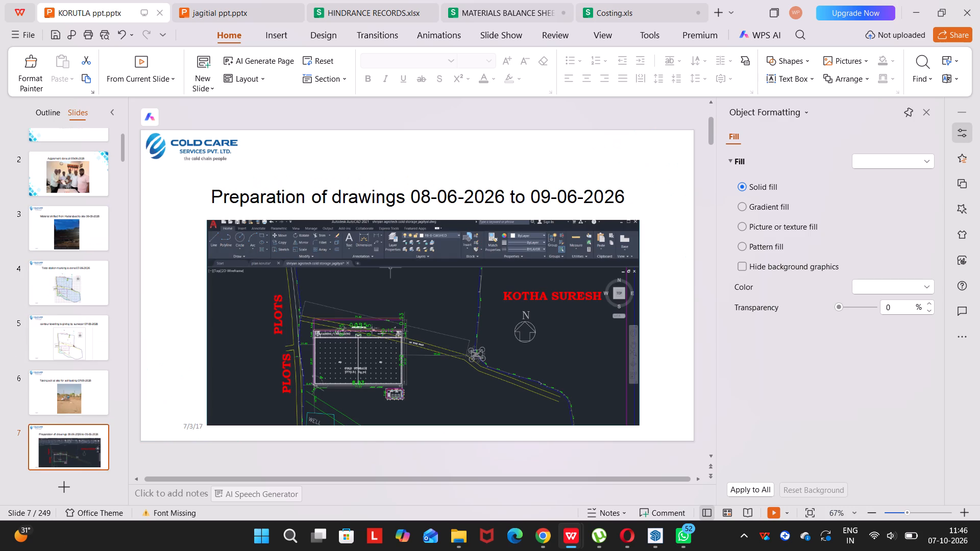
pyautogui.press('Down')
pyautogui.press('Down')
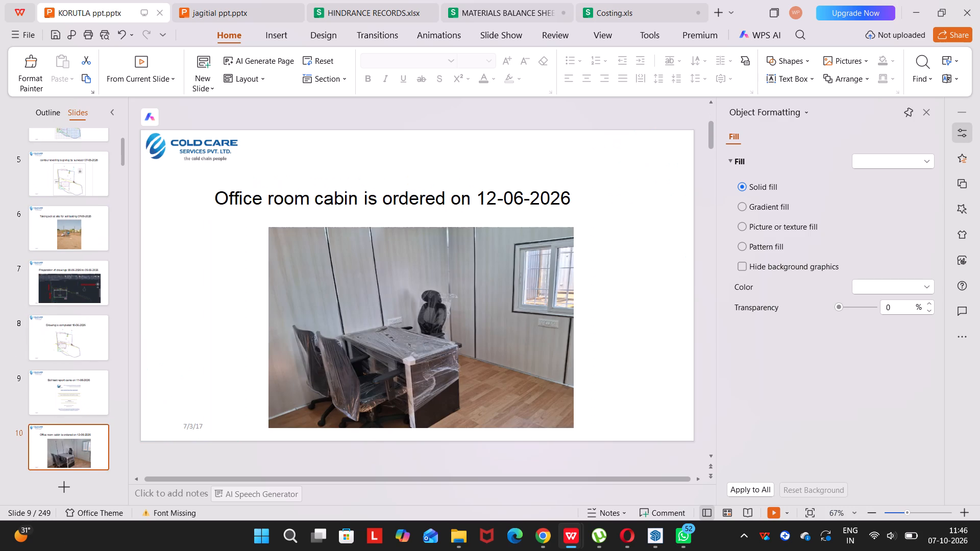
pyautogui.press('Down')
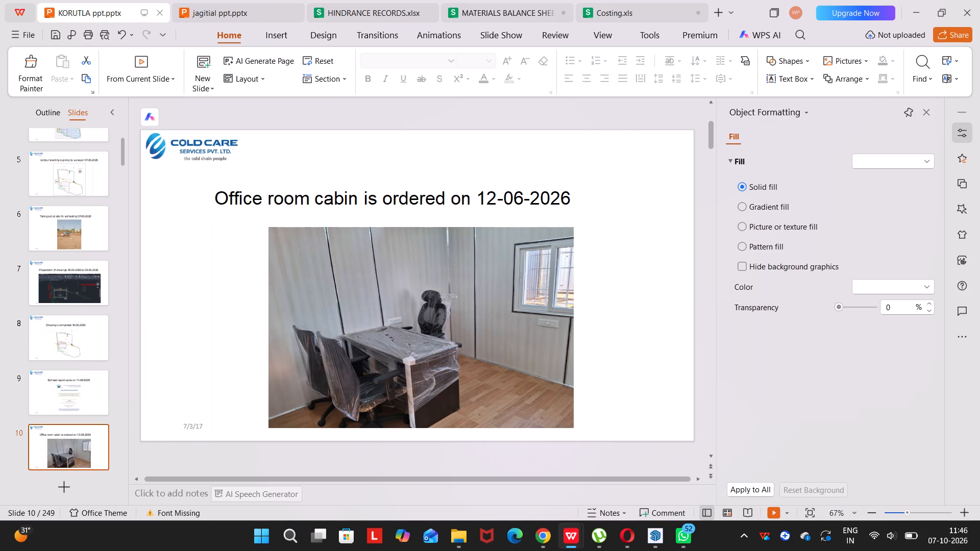
pyautogui.press('Down')
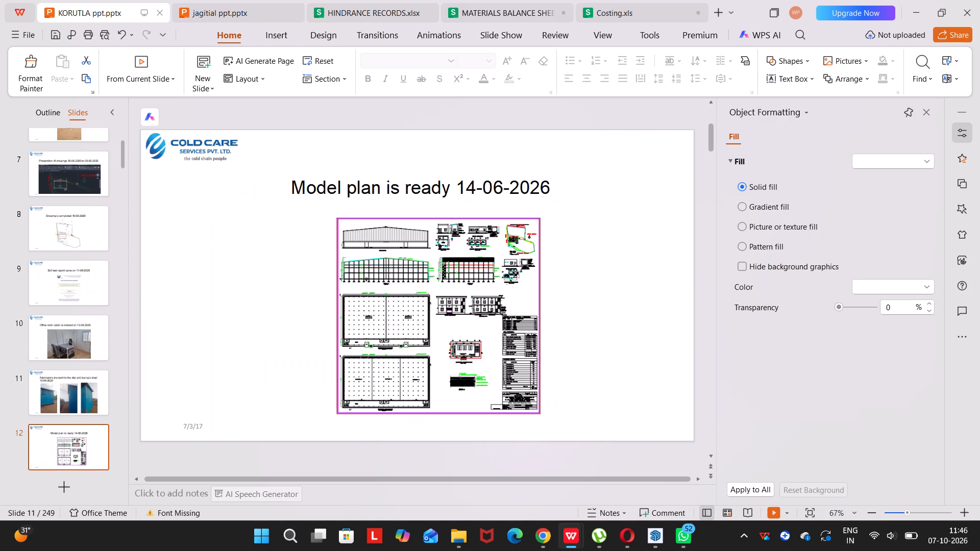
pyautogui.press('Down')
pyautogui.press('Down')
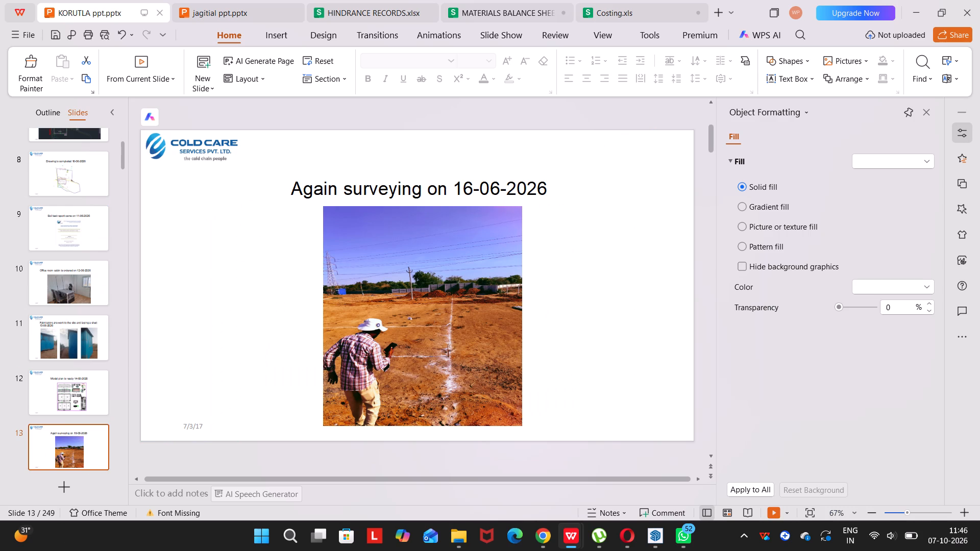
pyautogui.press('Down')
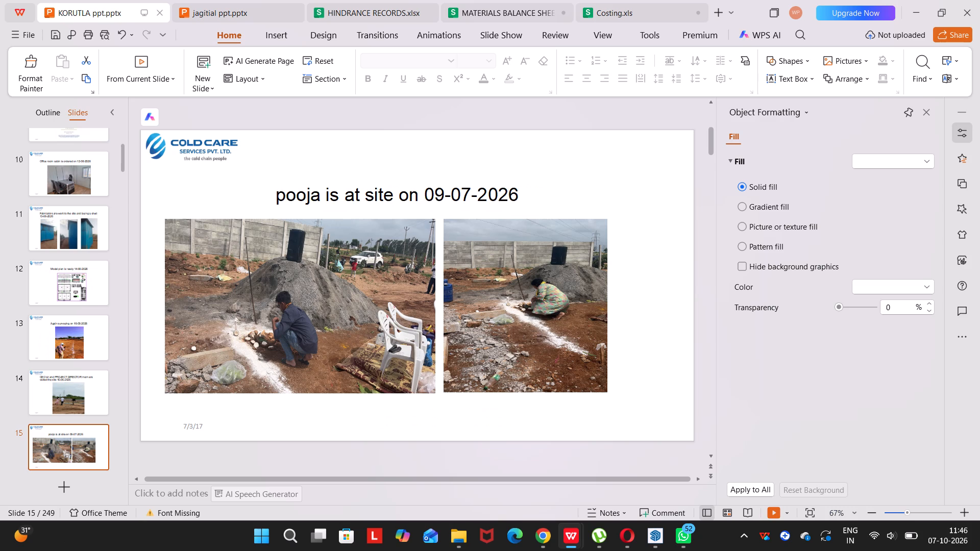
pyautogui.press('Down')
pyautogui.press('Down')
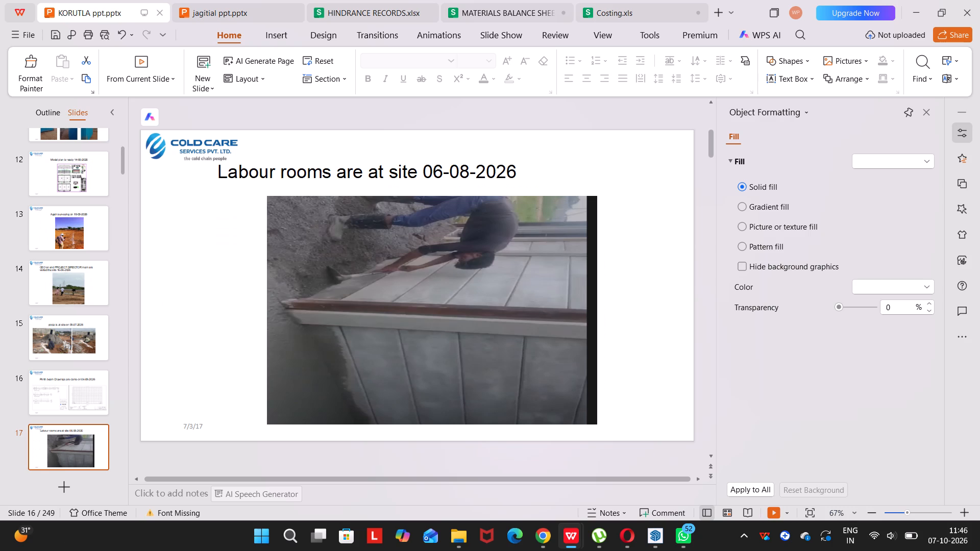
pyautogui.press('Down')
pyautogui.press('Down')
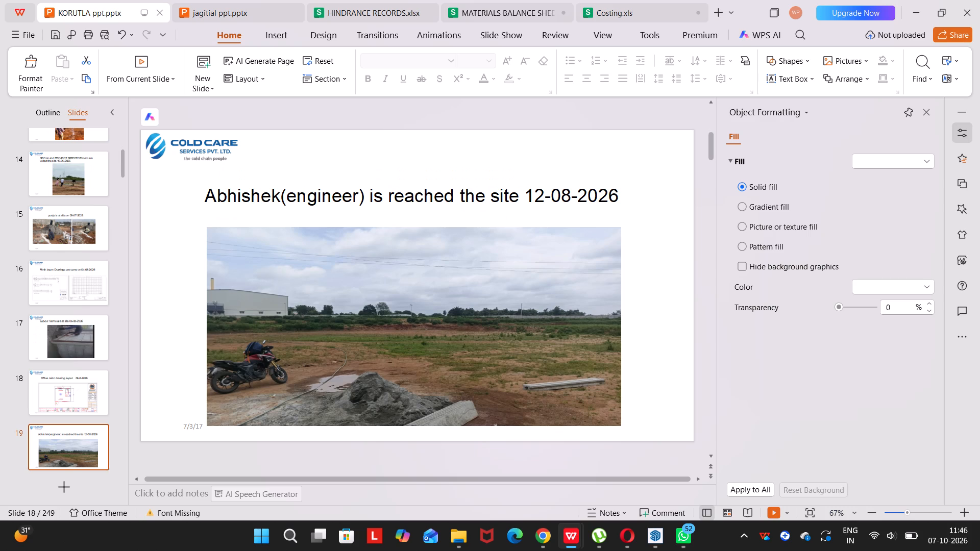
pyautogui.press('Down')
pyautogui.press('Down')
pyautogui.press('Down')
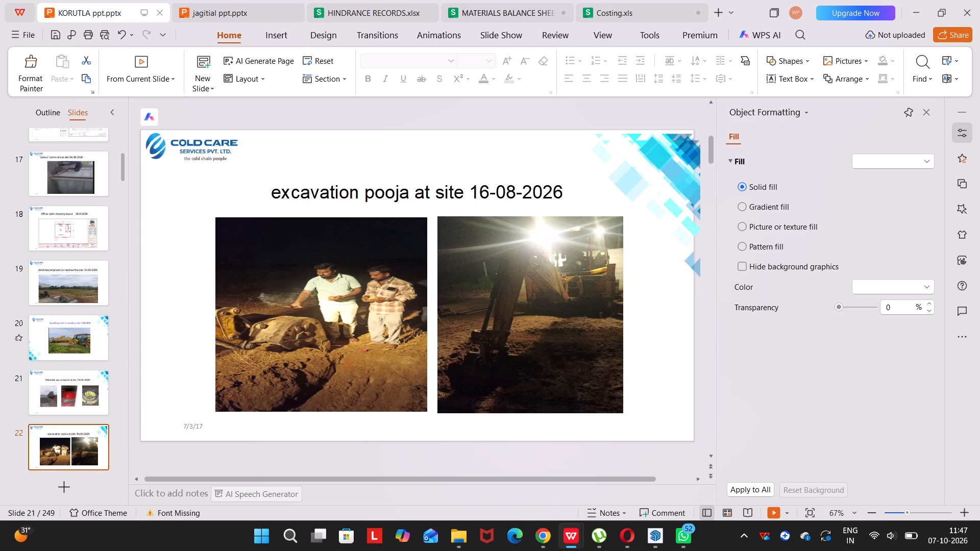
# Recheck the dated slides 17 to 21 of the KORUTLA presentation, from the labour rooms to the unloaded materials.
pyautogui.press('Up')
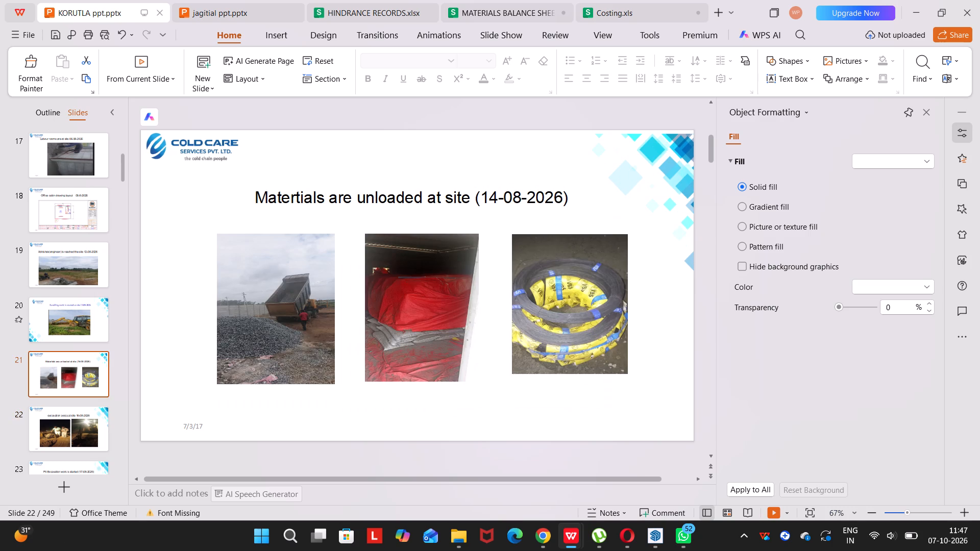
pyautogui.press('Up')
pyautogui.press('Up')
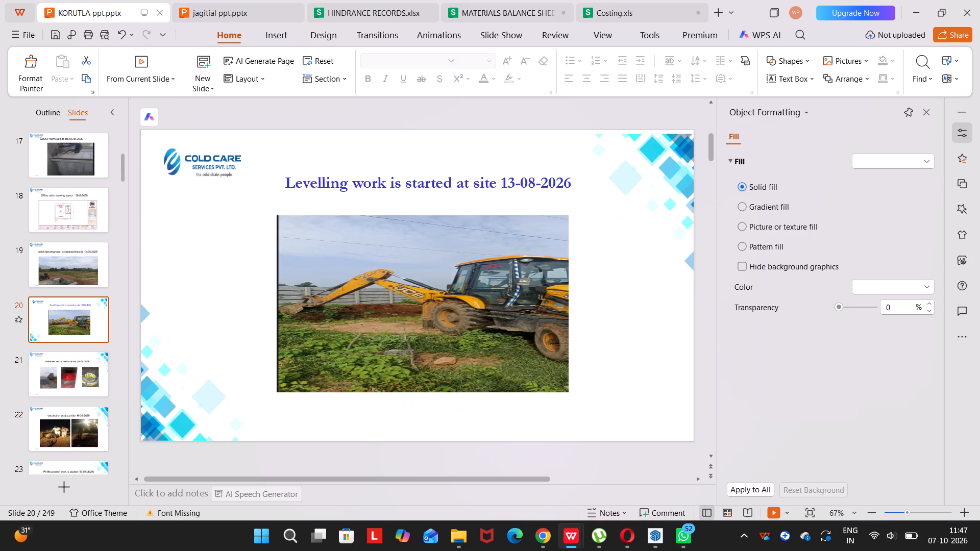
pyautogui.press('Up')
pyautogui.press('Up')
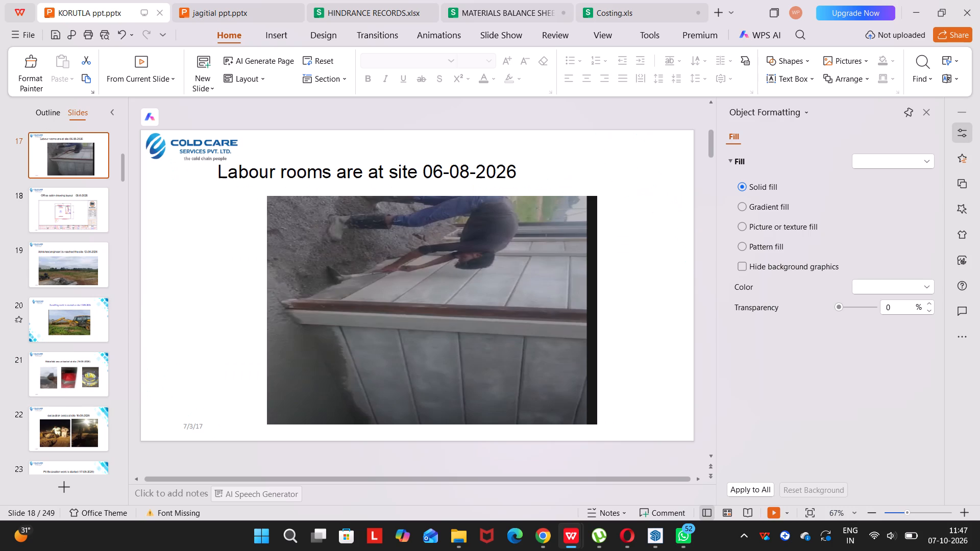
pyautogui.press('Up')
pyautogui.press('Down')
pyautogui.press('Down')
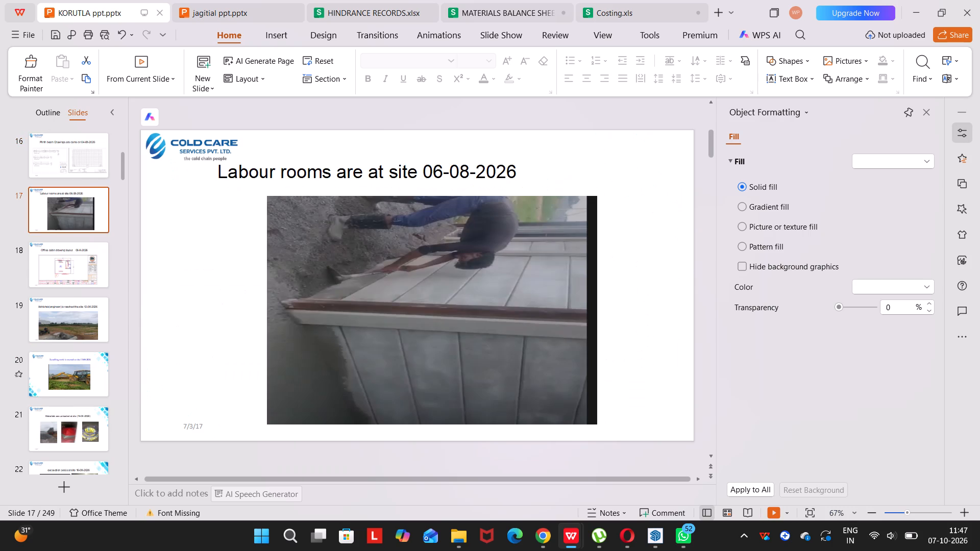
pyautogui.press('Down')
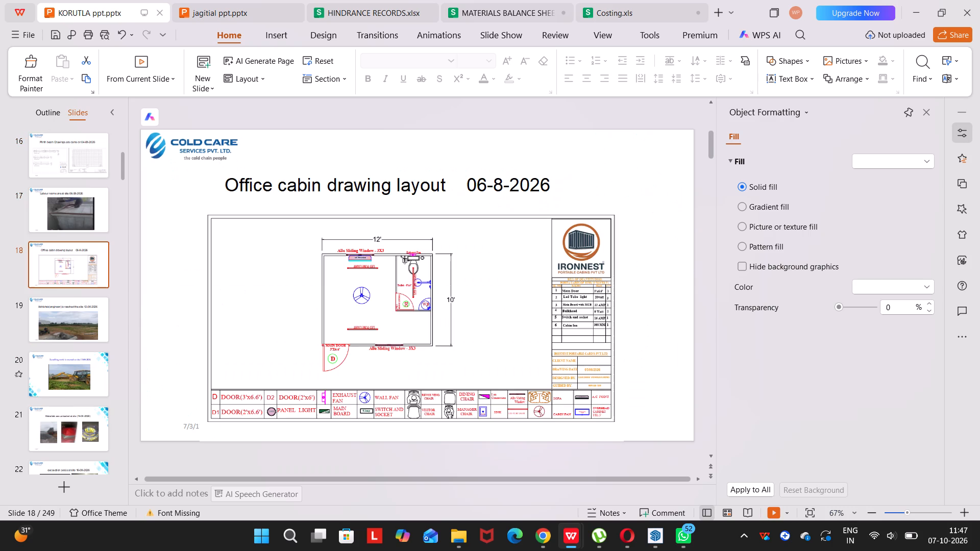
pyautogui.press('Up')
pyautogui.press('Up')
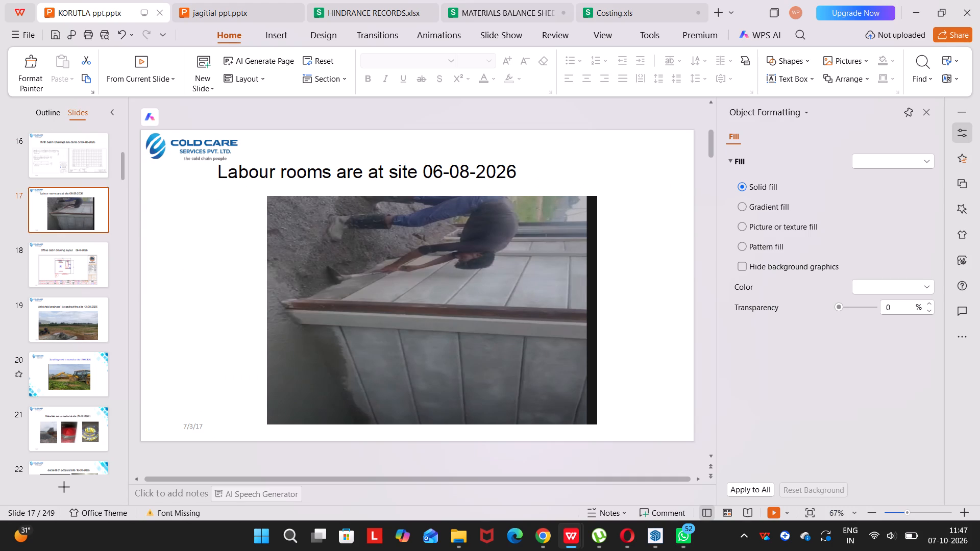
pyautogui.press('Down')
pyautogui.press('Down')
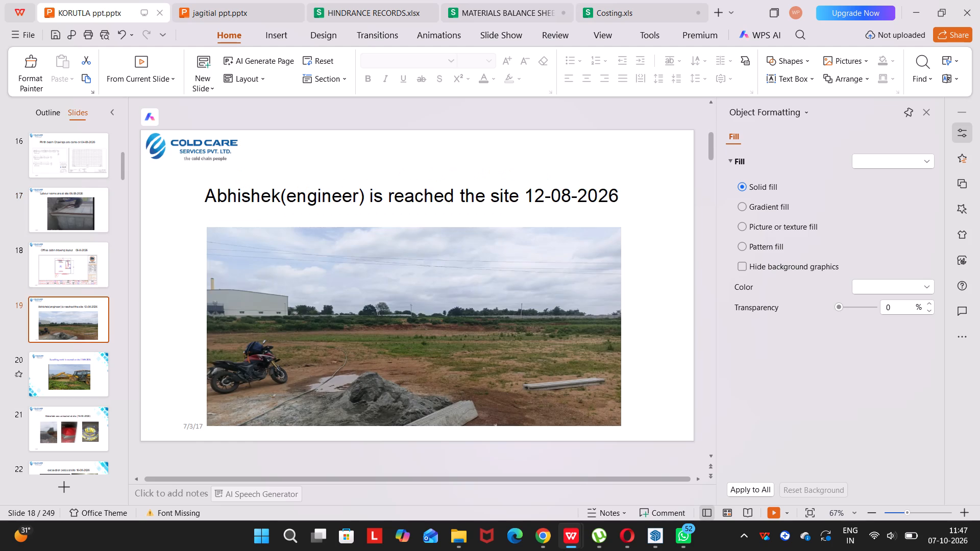
pyautogui.press('Up')
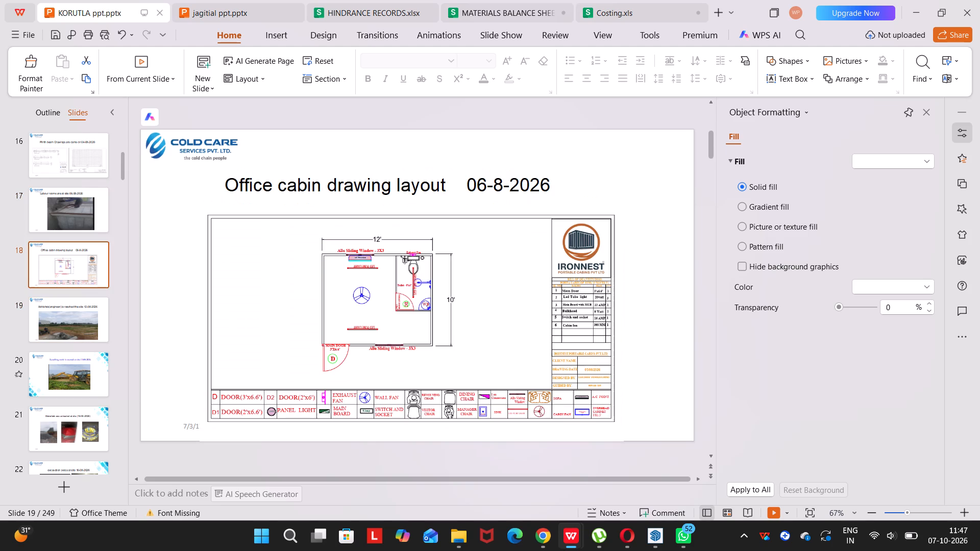
pyautogui.press('Up')
pyautogui.press('Up')
pyautogui.press('Down')
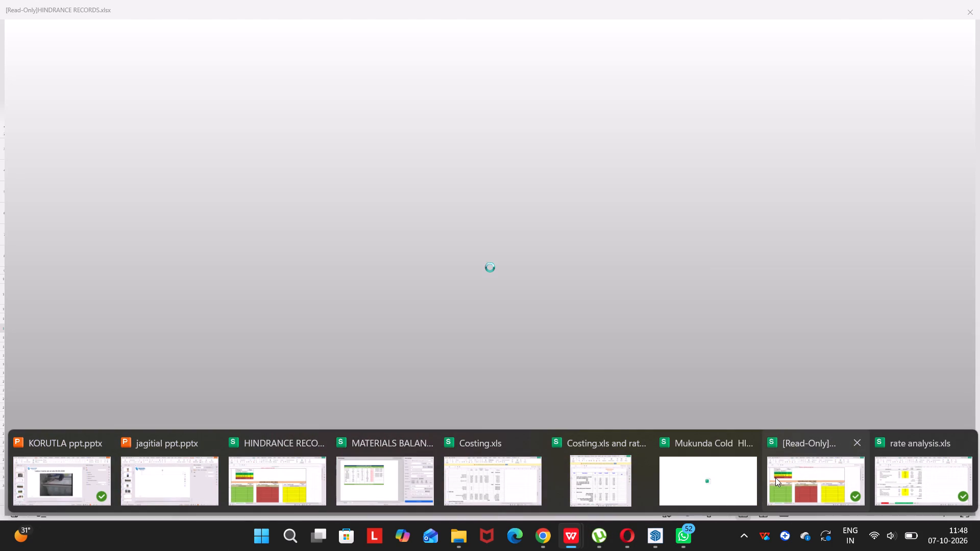
# Switch to the HINDRANCE RECORDS workbook and enter 05-08-2026 as the first date in the Korutla RAIN ISSUE table.
pyautogui.click(318, 486)
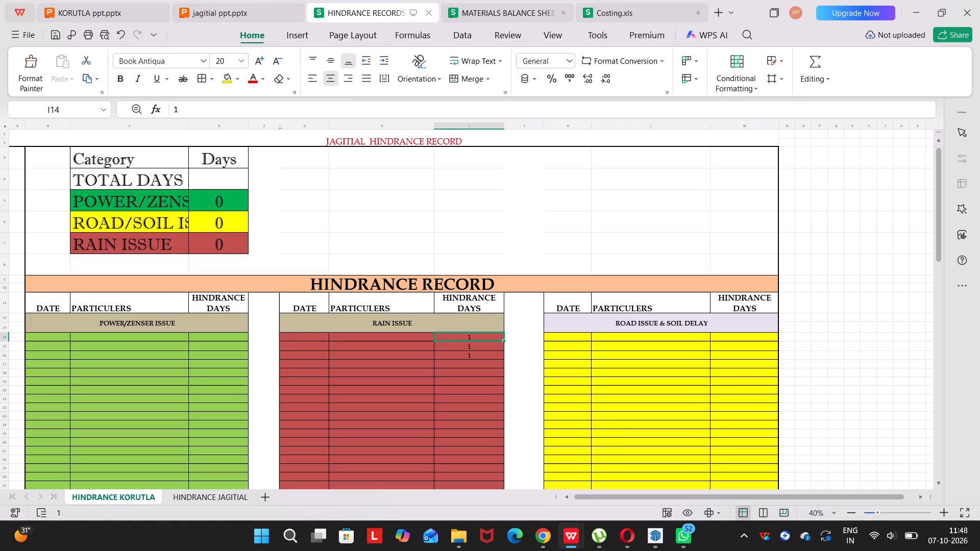
pyautogui.click(311, 341)
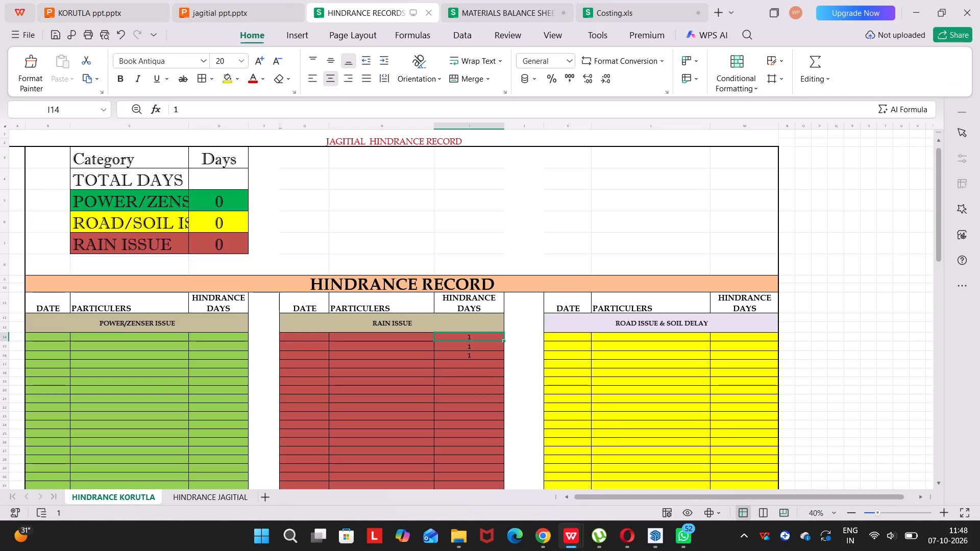
pyautogui.write('05-08-2026')
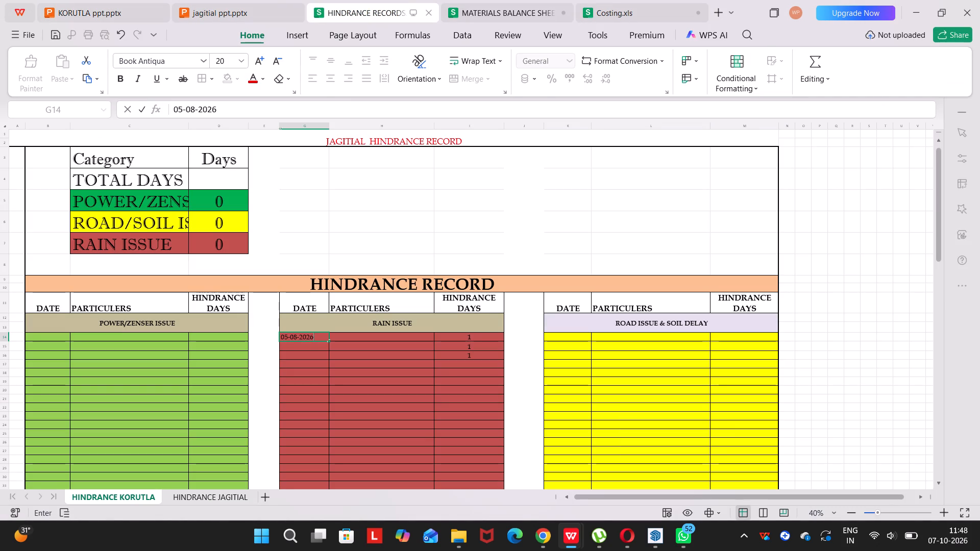
pyautogui.doubleClick(342, 336)
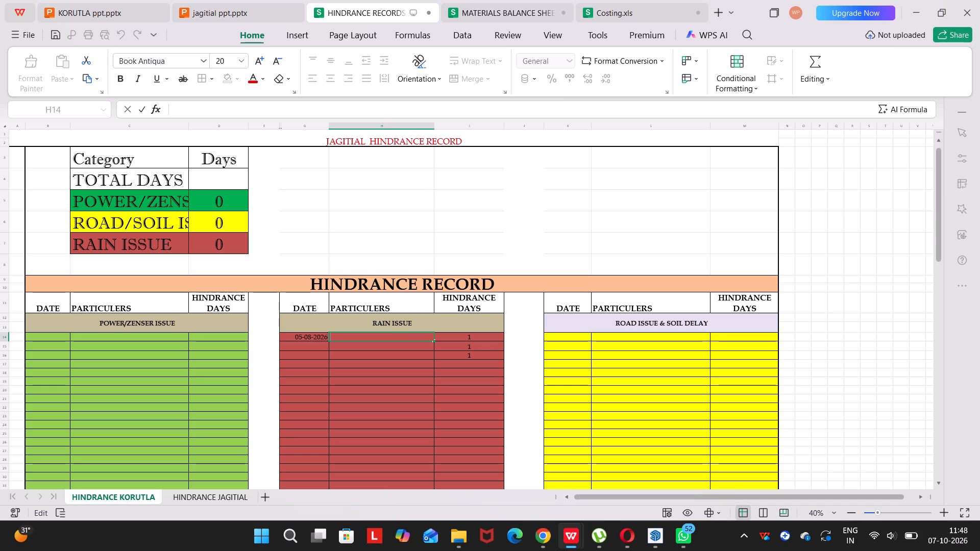
# Change the heading of the ROAD ISSUE & SOIL DELAY table to SITE /ROAD ISSUE & SOIL DELAY.
pyautogui.doubleClick(626, 328)
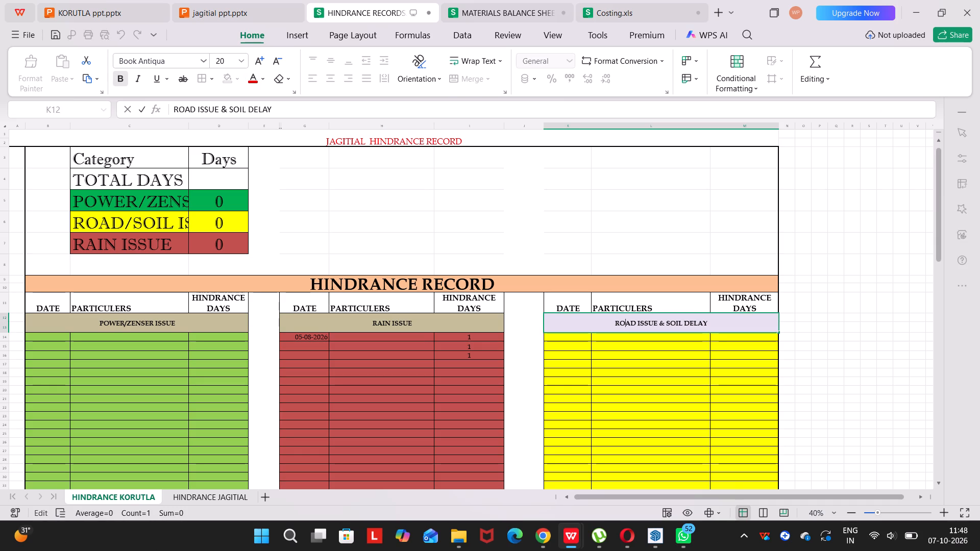
pyautogui.click(616, 323)
pyautogui.write('SITE')
pyautogui.press('space')
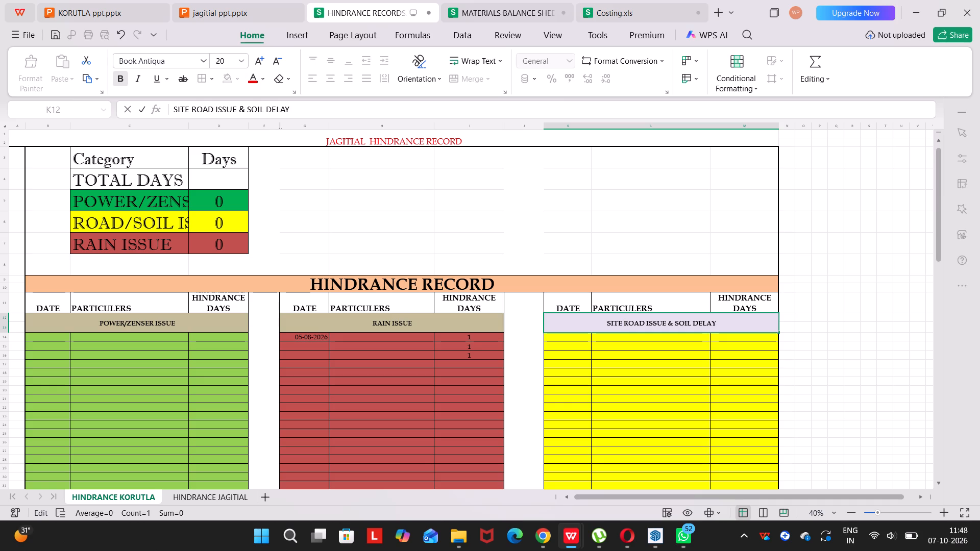
pyautogui.press('\\')
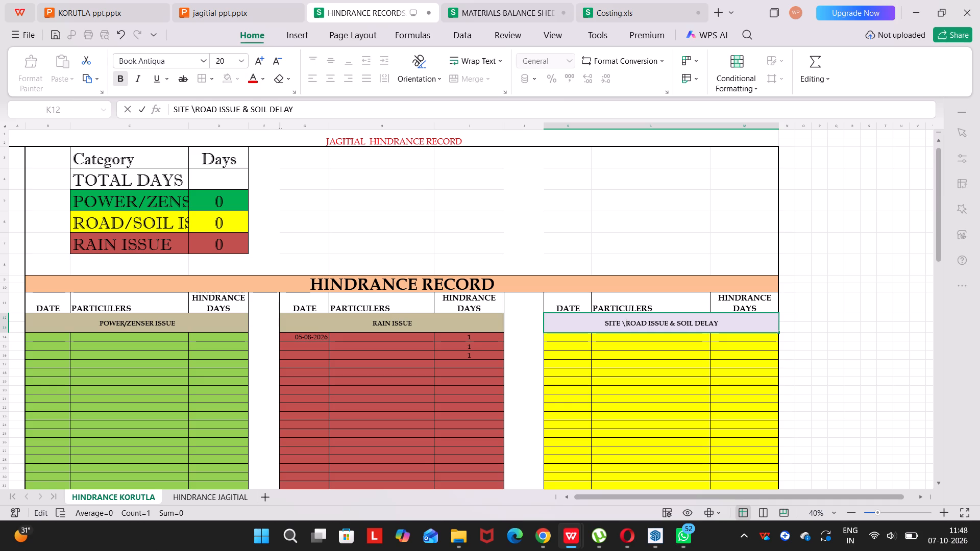
pyautogui.press('BackSpace')
pyautogui.press('/')
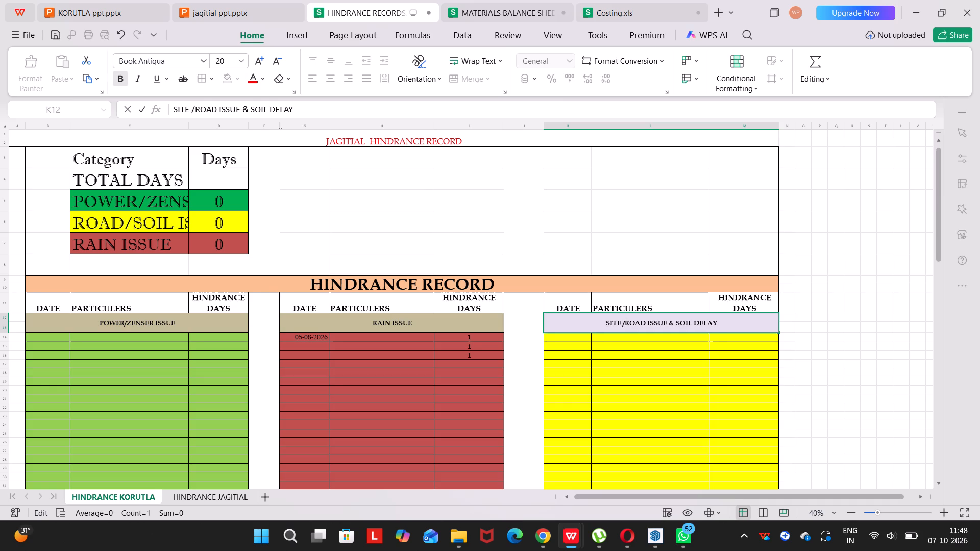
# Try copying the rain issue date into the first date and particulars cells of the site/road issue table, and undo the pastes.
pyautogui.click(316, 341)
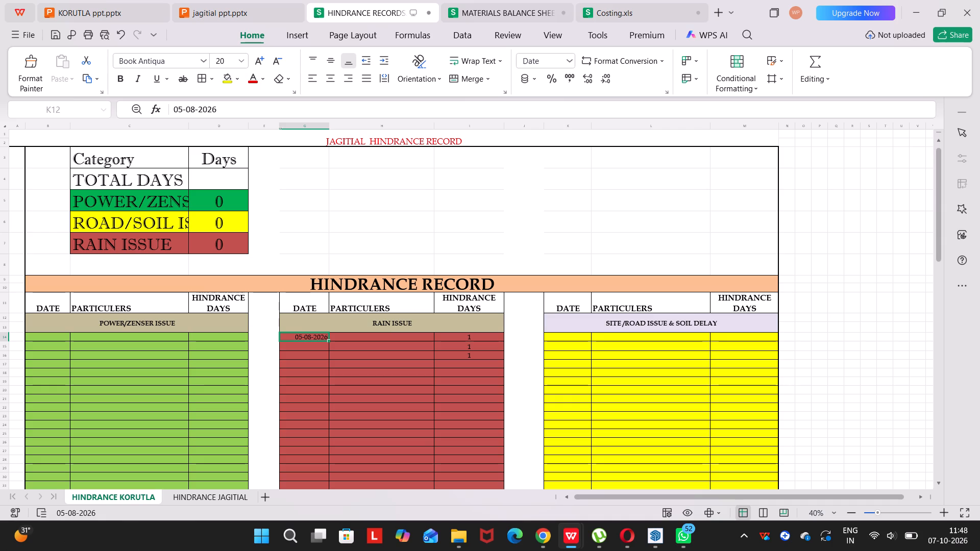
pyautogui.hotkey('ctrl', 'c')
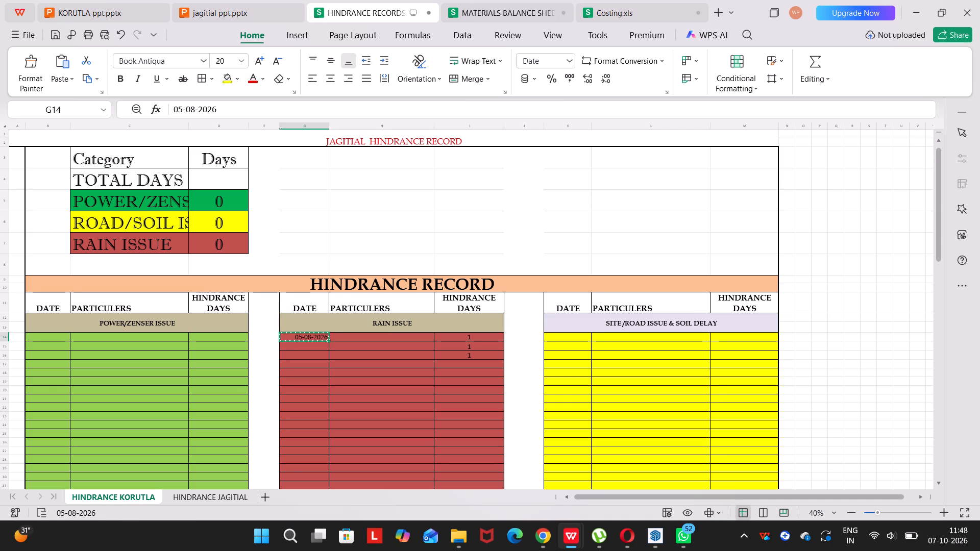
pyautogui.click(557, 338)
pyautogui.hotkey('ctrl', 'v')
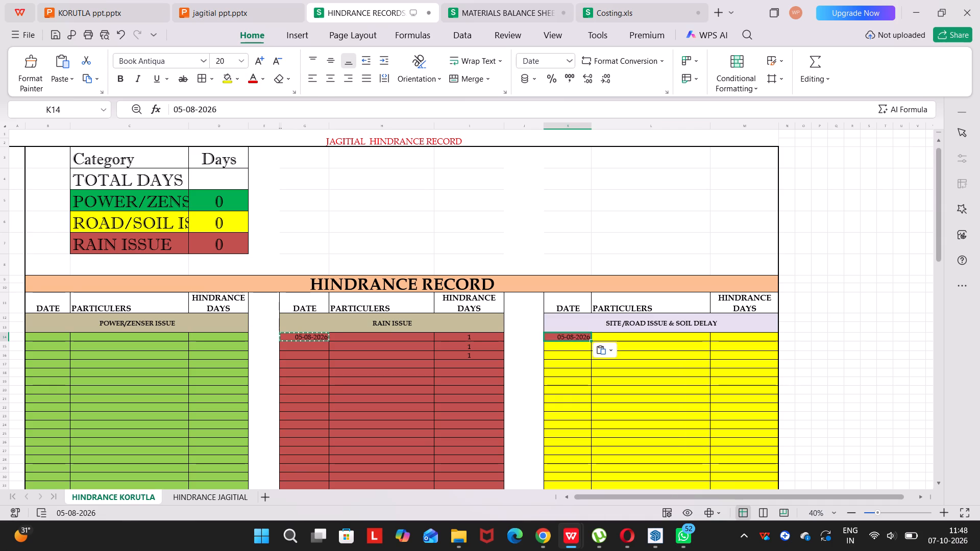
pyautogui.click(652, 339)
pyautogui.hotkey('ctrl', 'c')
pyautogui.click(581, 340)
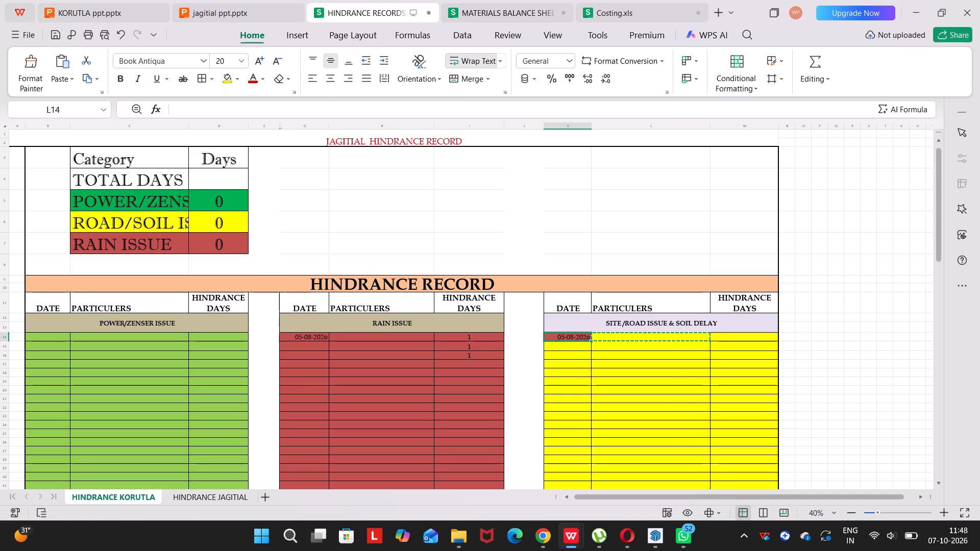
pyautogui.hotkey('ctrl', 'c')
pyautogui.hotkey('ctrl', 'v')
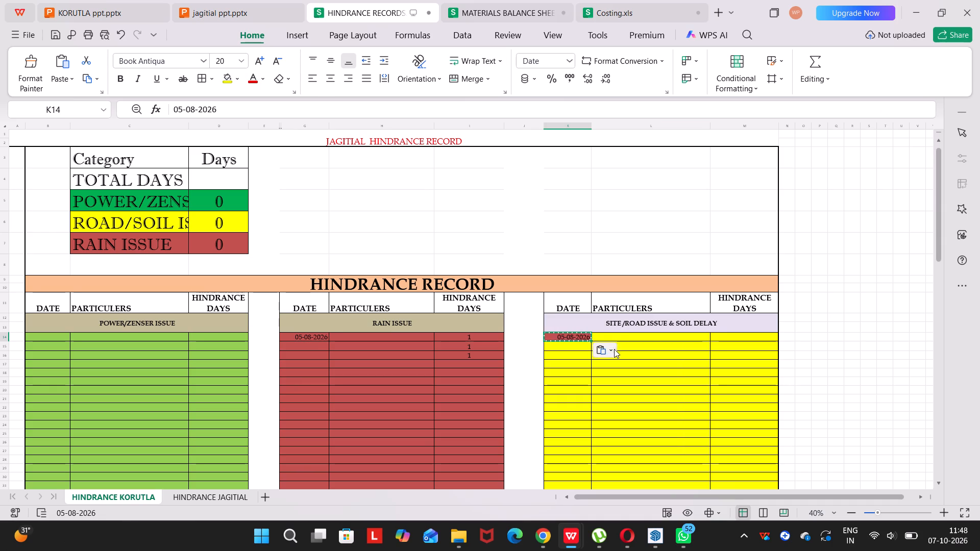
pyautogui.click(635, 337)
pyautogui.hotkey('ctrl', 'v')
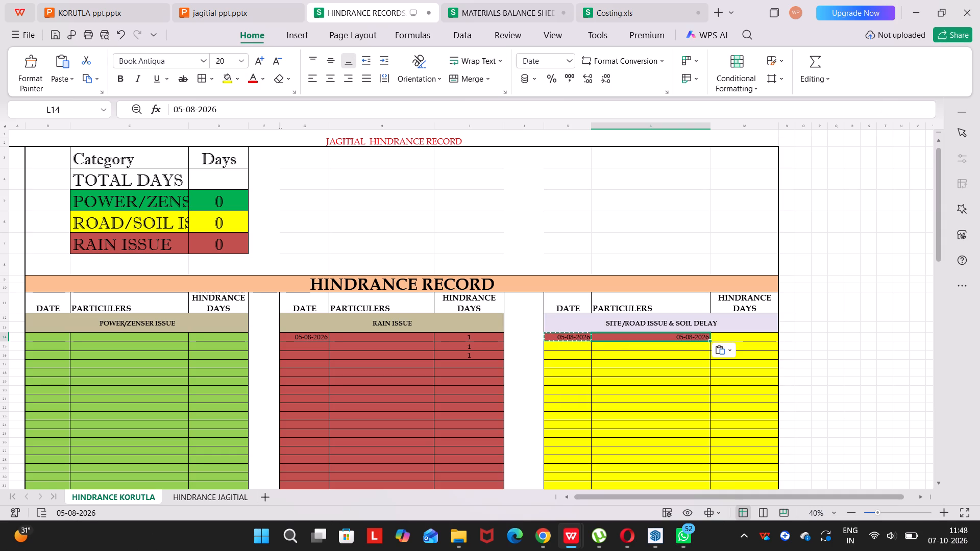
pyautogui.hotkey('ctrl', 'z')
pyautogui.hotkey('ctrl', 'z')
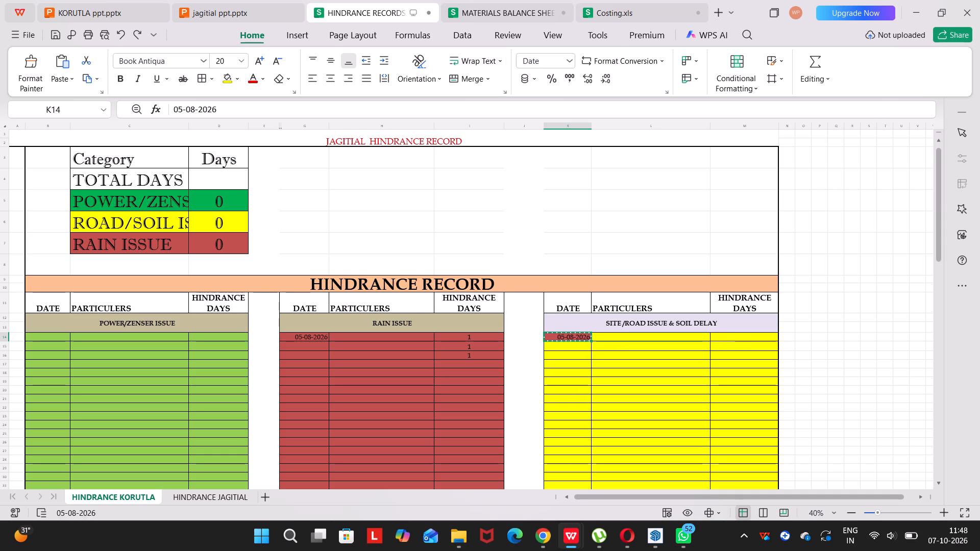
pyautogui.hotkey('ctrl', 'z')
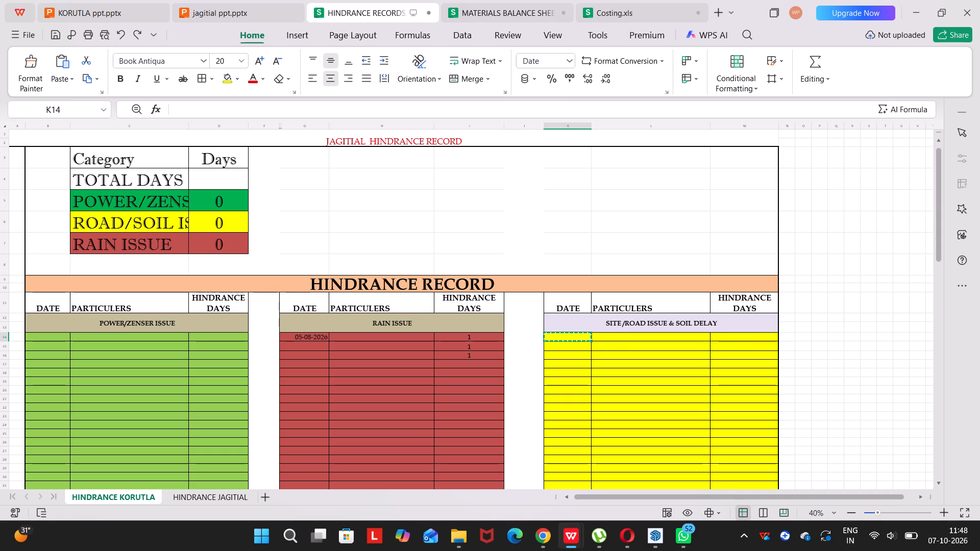
# Enter 05-08-2026 as the first date in the SITE /ROAD ISSUE & SOIL DELAY table and fill consecutive dates down to 10-08-2026.
pyautogui.doubleClick(579, 337)
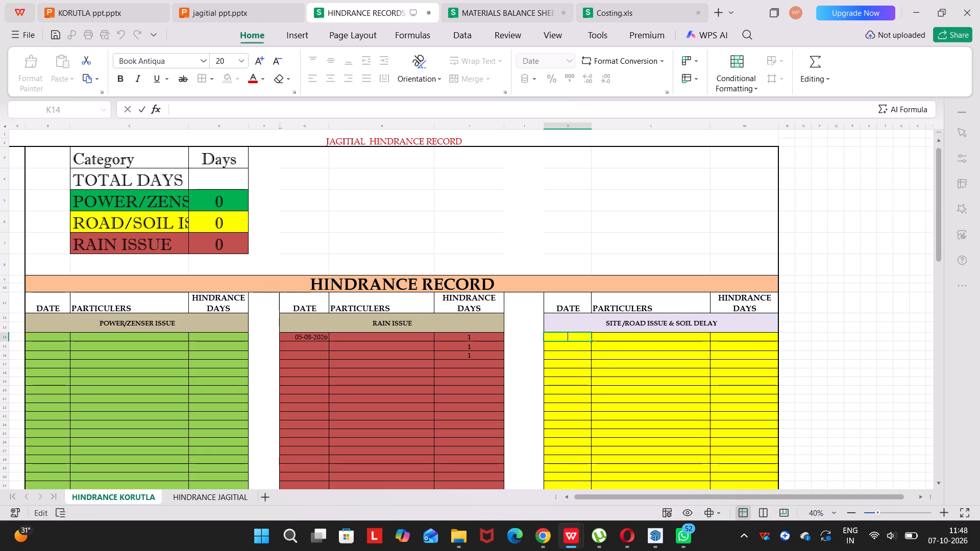
pyautogui.write('05-08-2026')
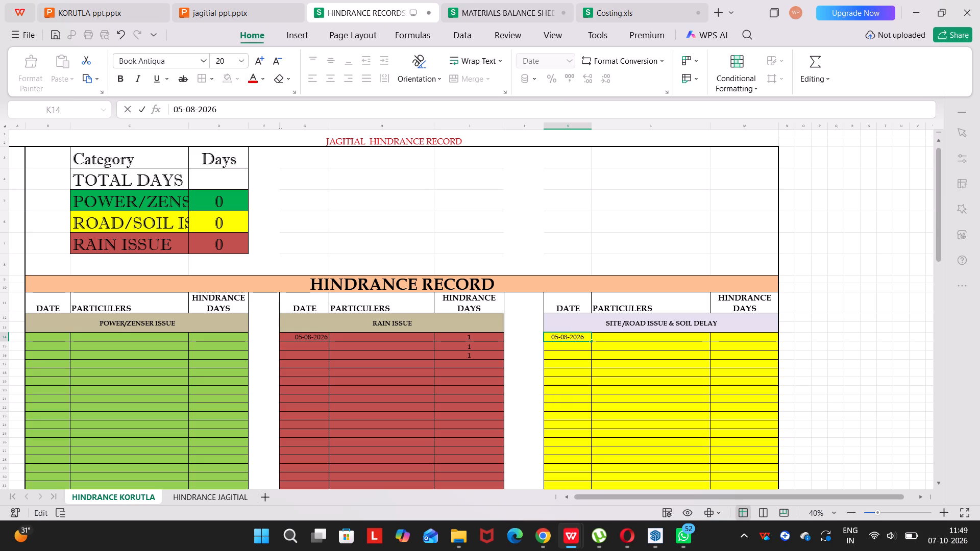
pyautogui.press('Return')
pyautogui.click(579, 337)
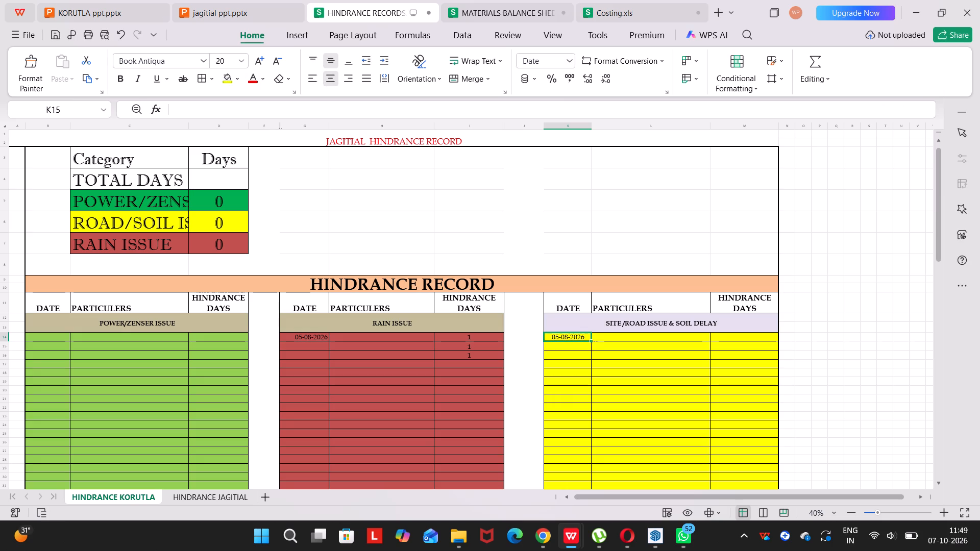
pyautogui.click(591, 339)
pyautogui.moveTo(591, 342); pyautogui.dragTo(594, 396)
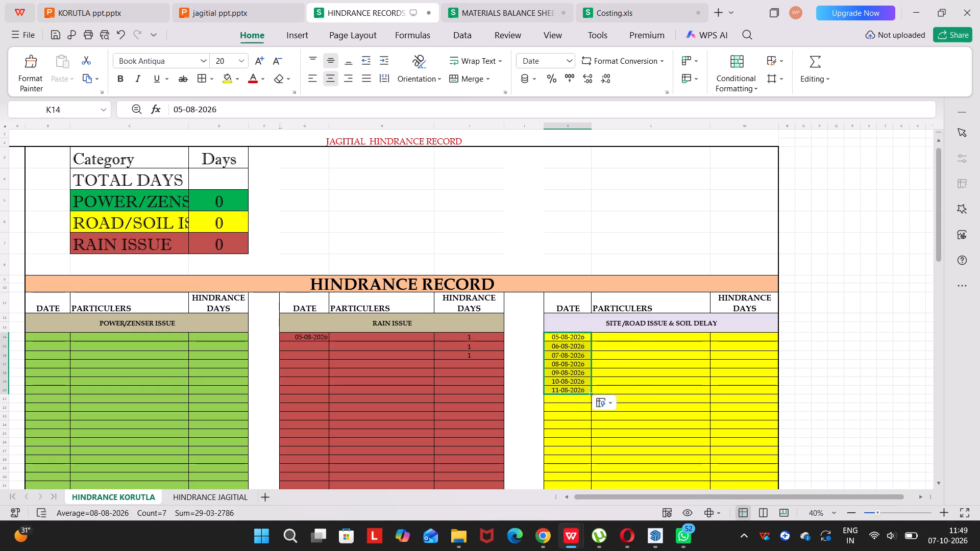
pyautogui.moveTo(590, 394); pyautogui.dragTo(591, 386)
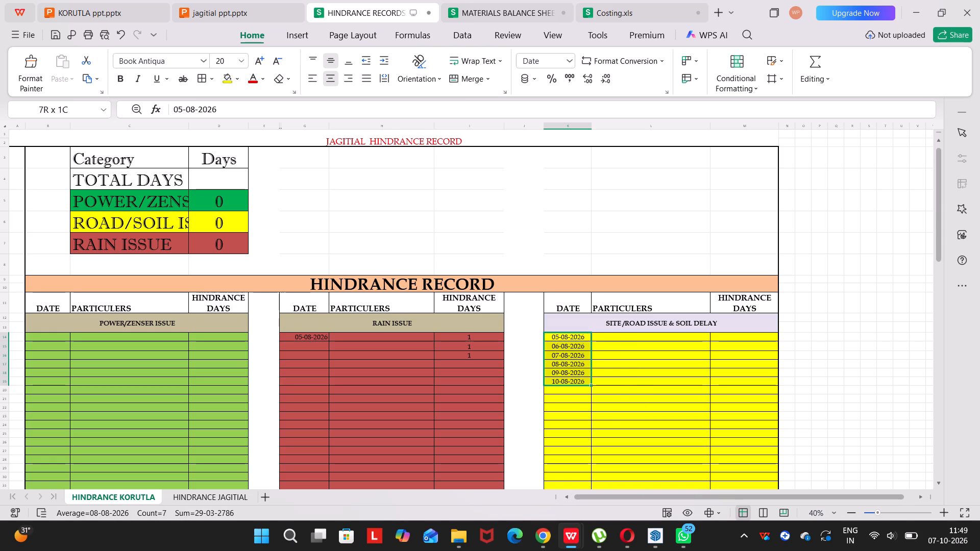
# Enter DELAYING OF LABPUR ROOMS as the particulars for 05-08-2026 in the site/road issue table and fill it down to 10-08-2026.
pyautogui.click(619, 336)
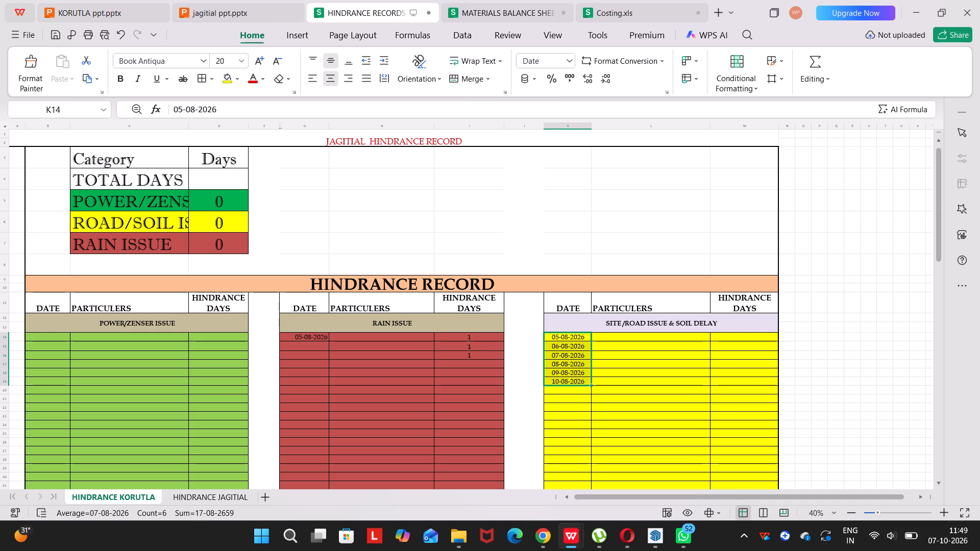
pyautogui.scroll(-3, 619, 336)
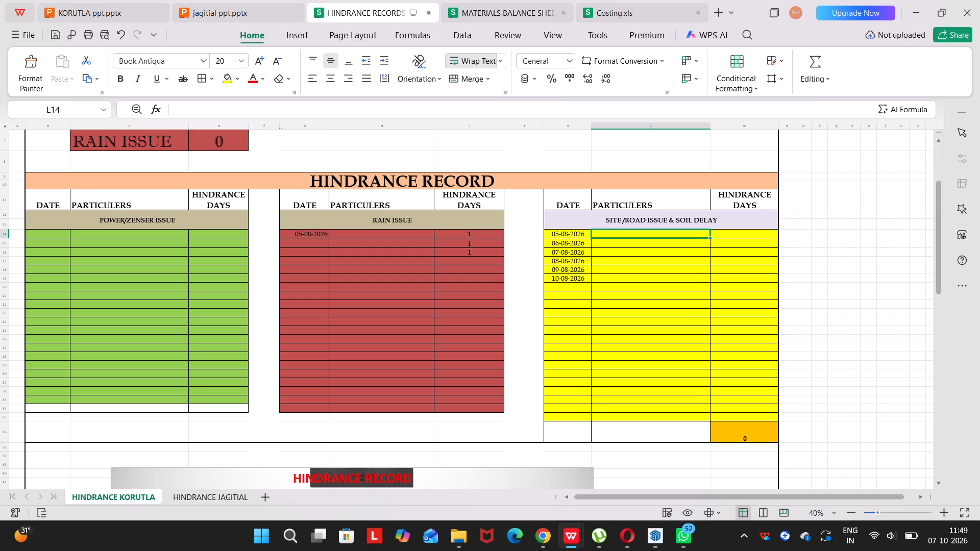
pyautogui.doubleClick(623, 235)
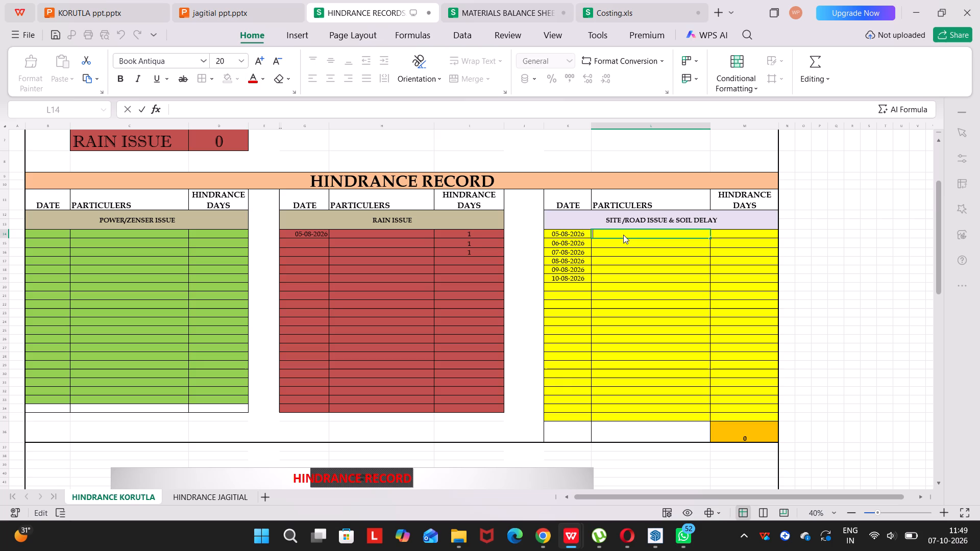
pyautogui.write('DELAYING OF')
pyautogui.press('space')
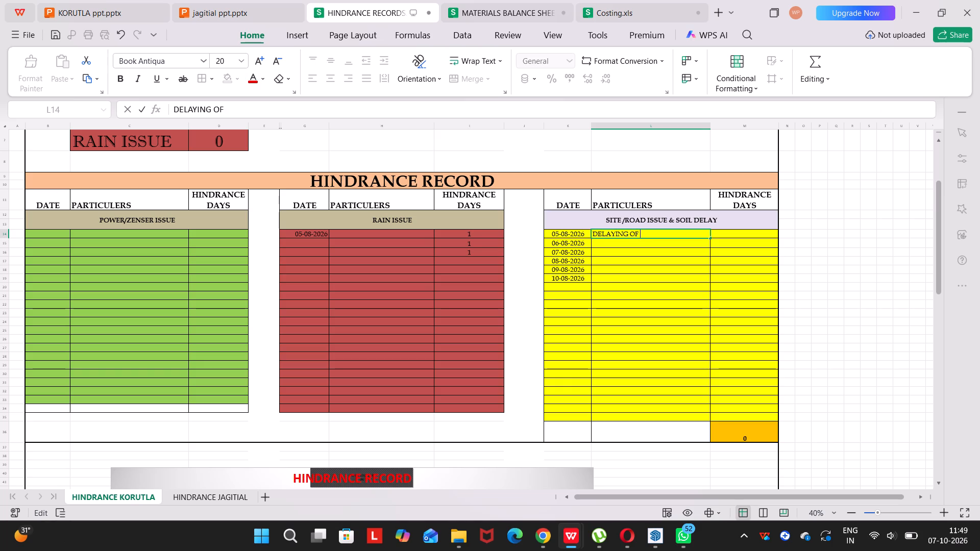
pyautogui.write('LABPUR ROOMS')
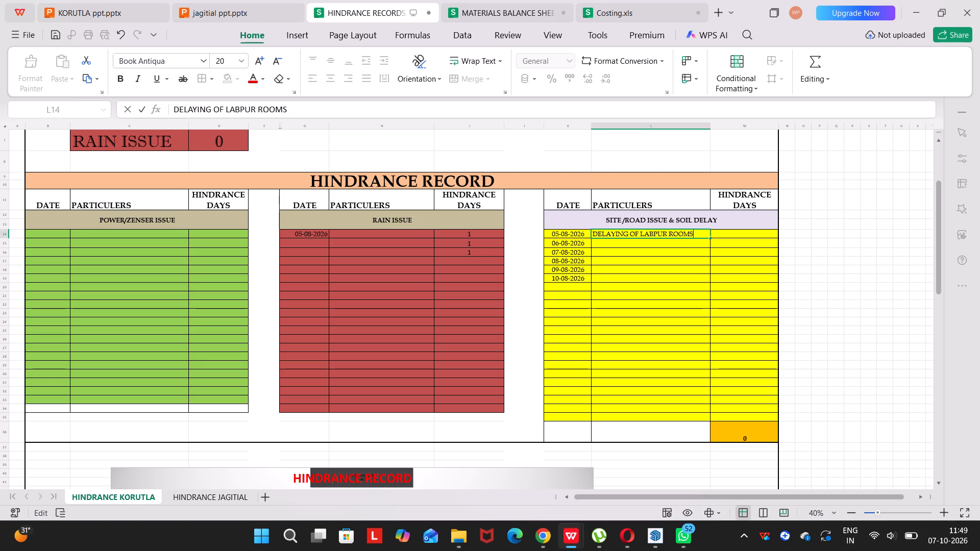
pyautogui.moveTo(710, 240); pyautogui.dragTo(712, 292)
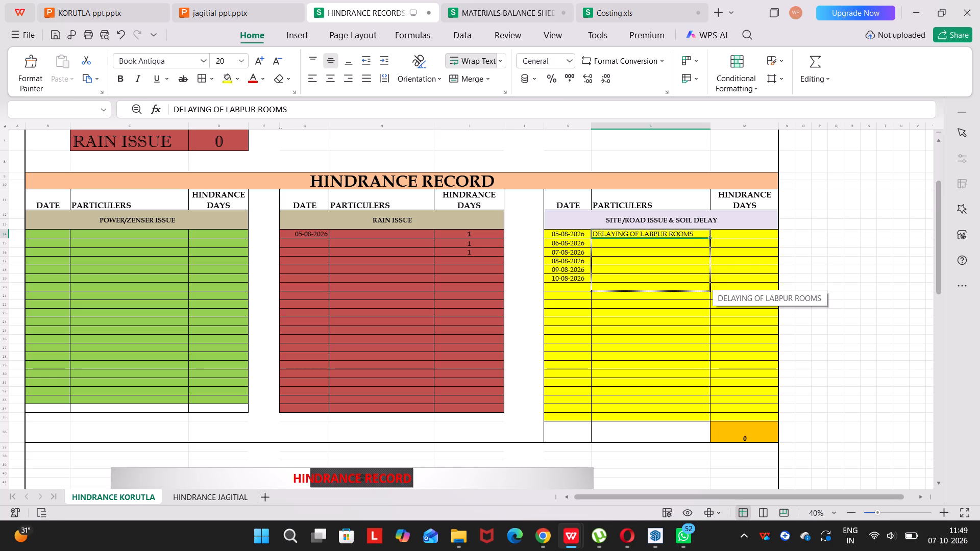
pyautogui.moveTo(712, 292); pyautogui.dragTo(712, 280)
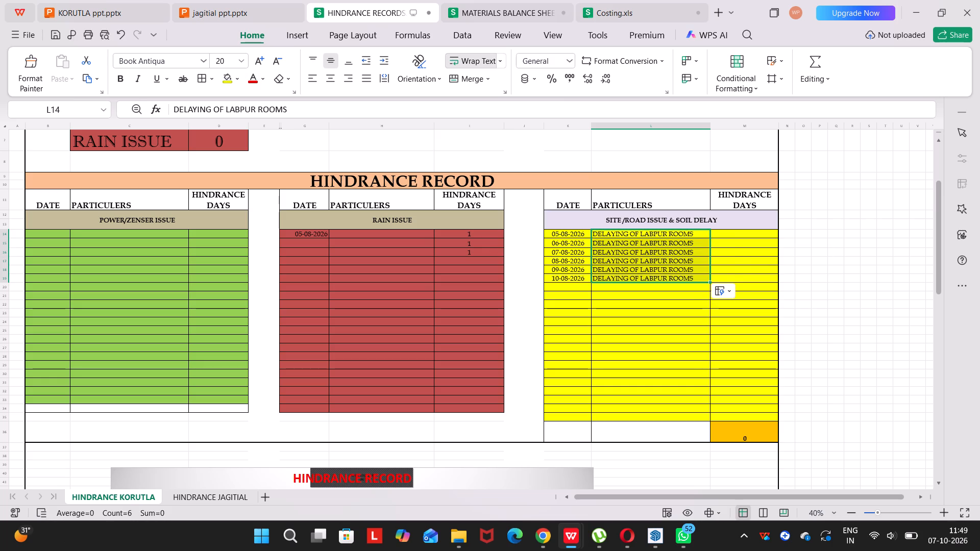
# Enter 1 as the hindrance days for 05-08-2026 in the site/road issue table and fill down to the 10-08-2026 row.
pyautogui.click(738, 240)
pyautogui.click(739, 237)
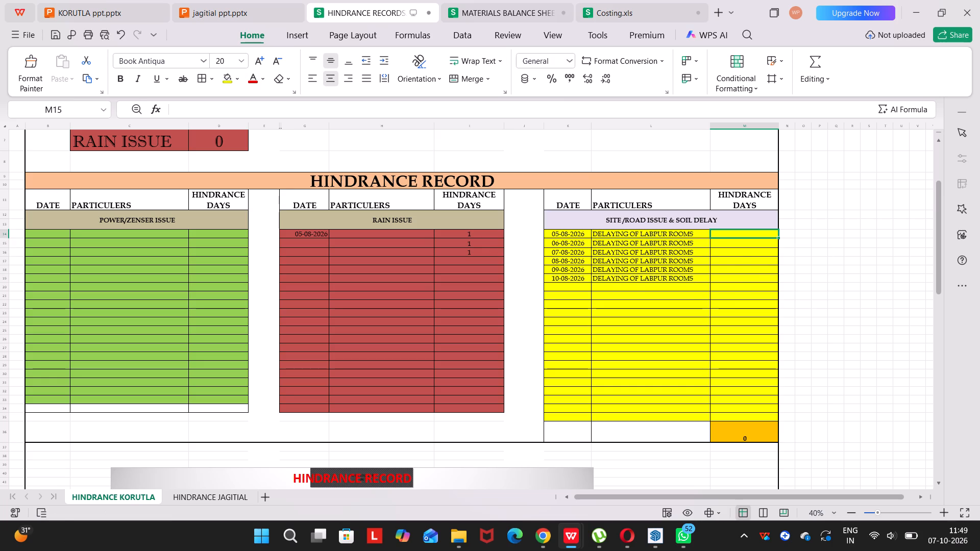
pyautogui.press('1')
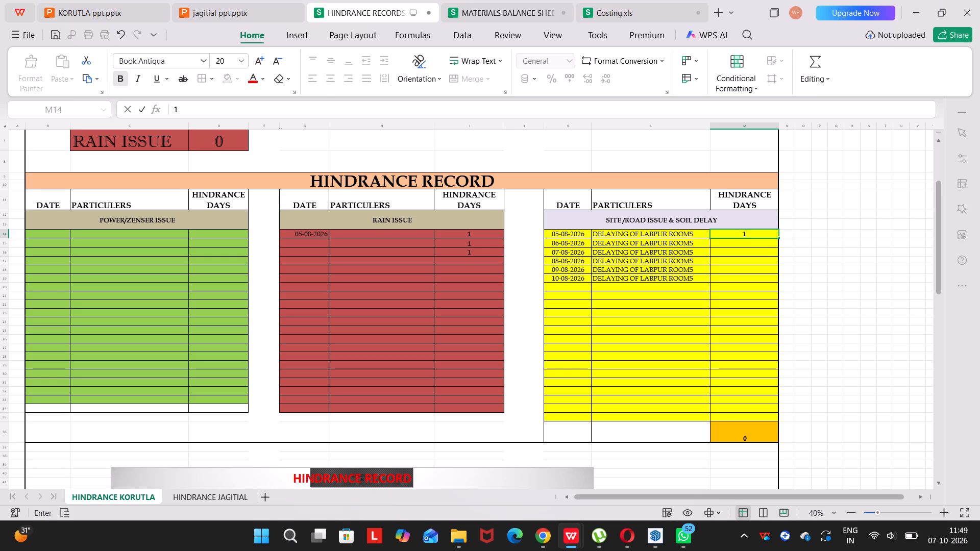
pyautogui.moveTo(780, 238); pyautogui.dragTo(779, 282)
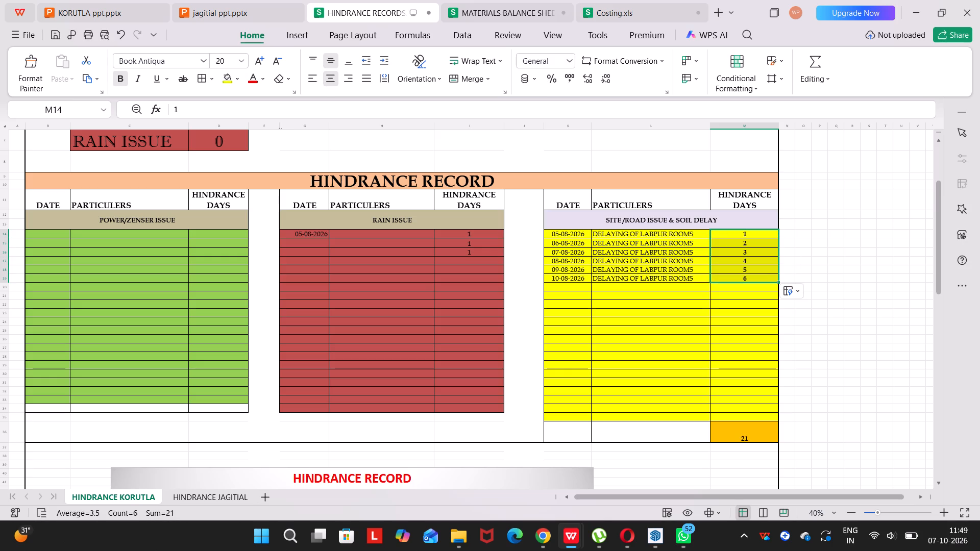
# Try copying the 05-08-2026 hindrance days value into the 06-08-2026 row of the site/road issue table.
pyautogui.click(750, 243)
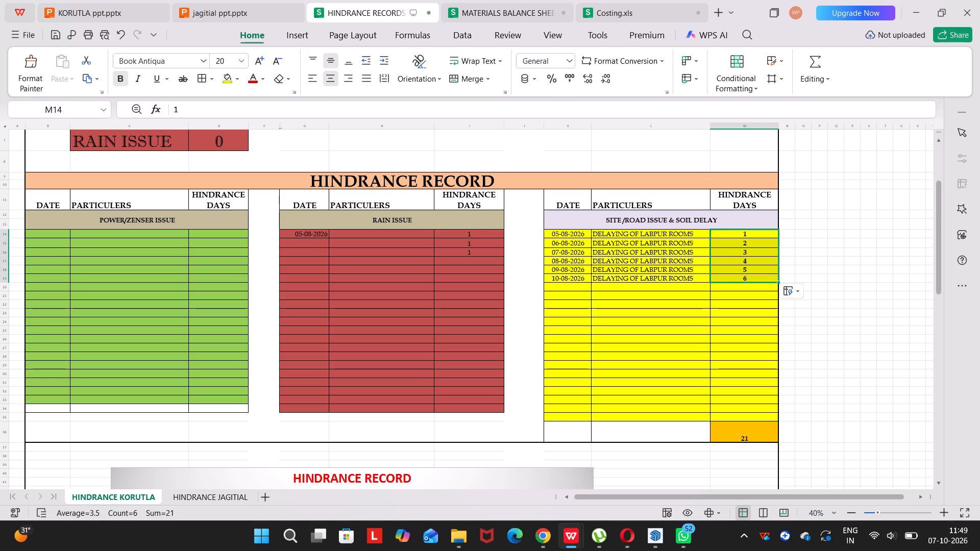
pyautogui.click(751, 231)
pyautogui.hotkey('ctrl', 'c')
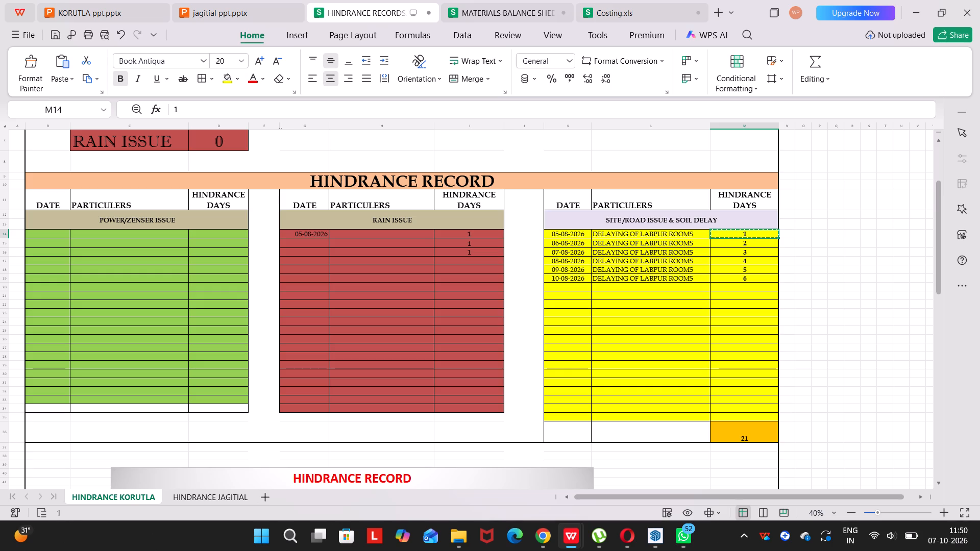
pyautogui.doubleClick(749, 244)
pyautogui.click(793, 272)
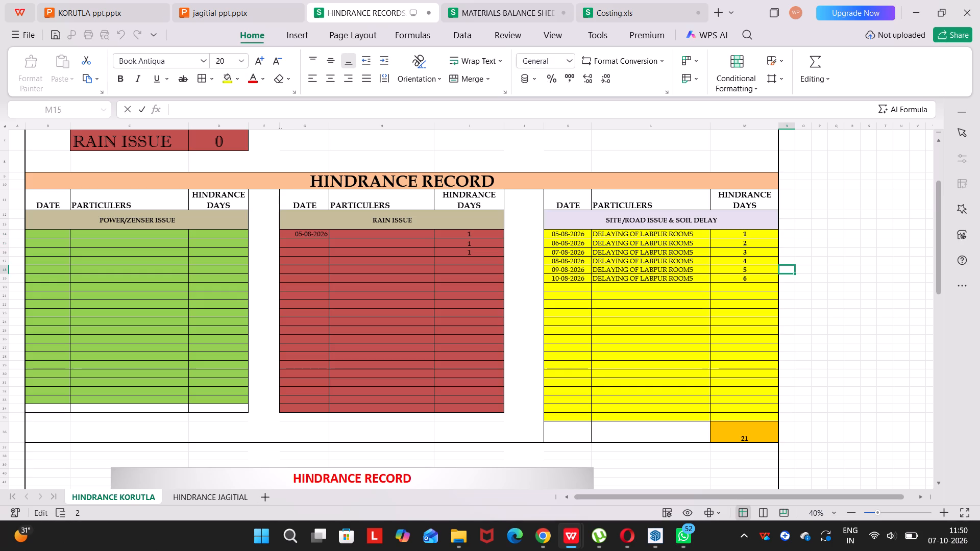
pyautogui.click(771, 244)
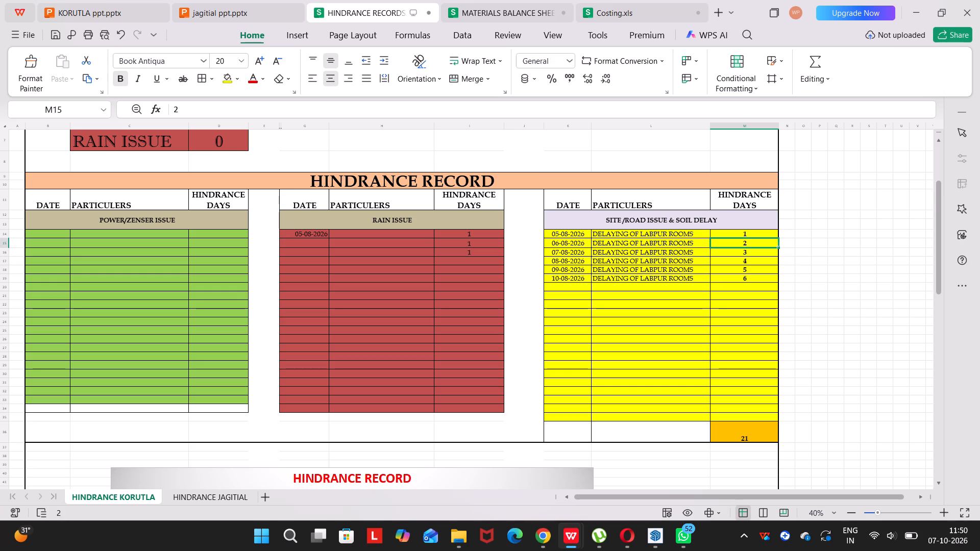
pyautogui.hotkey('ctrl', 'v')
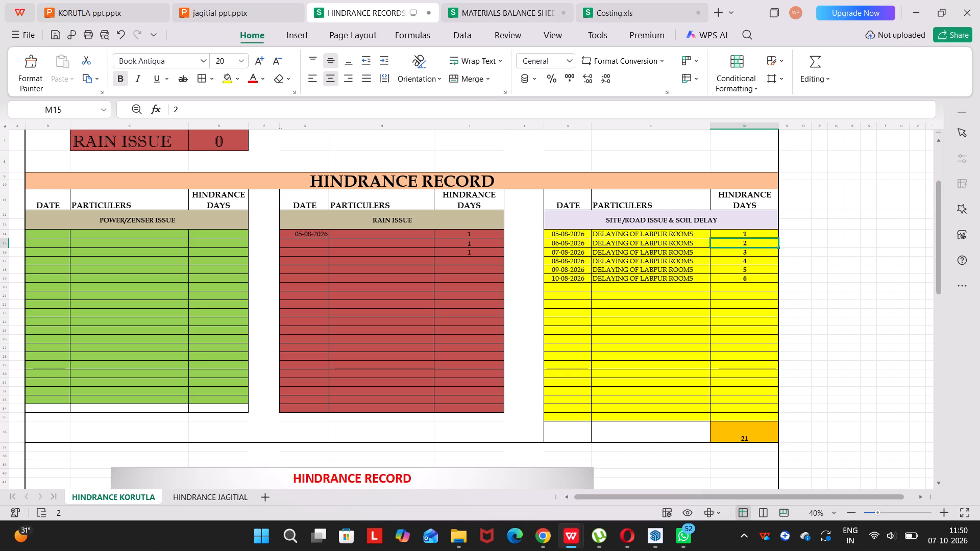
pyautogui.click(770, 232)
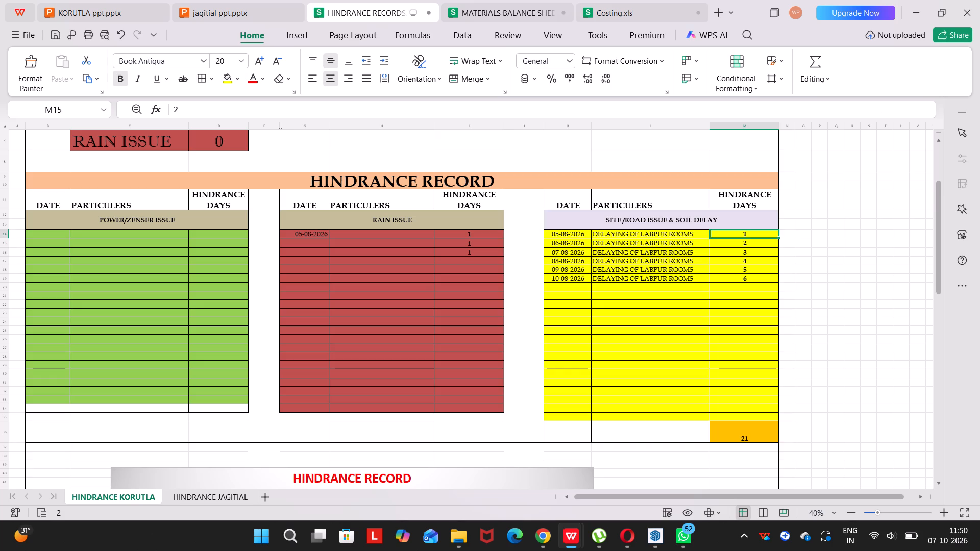
# Set the hindrance days to 1 in every row from 06-08-2026 to 10-08-2026 of the site/road issue table.
pyautogui.click(752, 241)
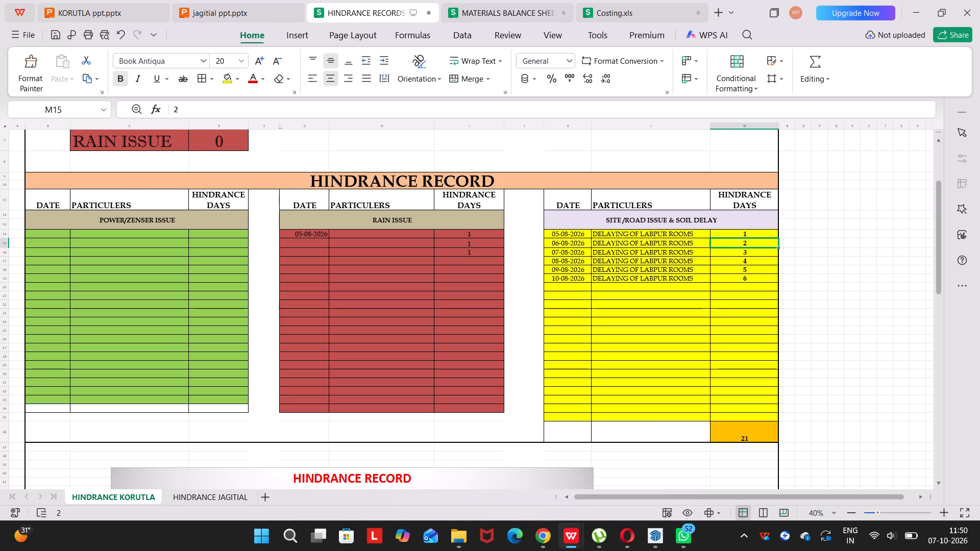
pyautogui.press('1')
pyautogui.press('Return')
pyautogui.press('1')
pyautogui.press('Return')
pyautogui.press('1')
pyautogui.press('Return')
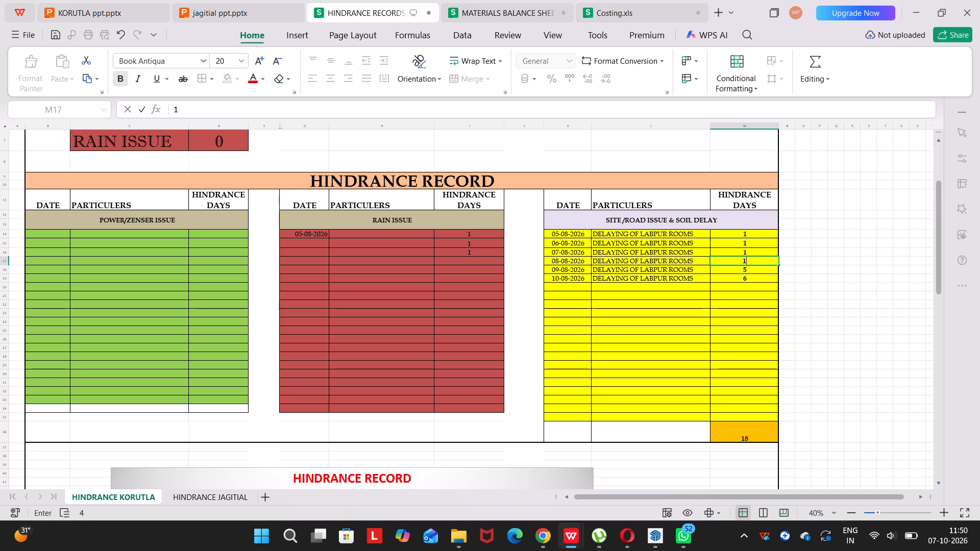
pyautogui.press('1')
pyautogui.press('Return')
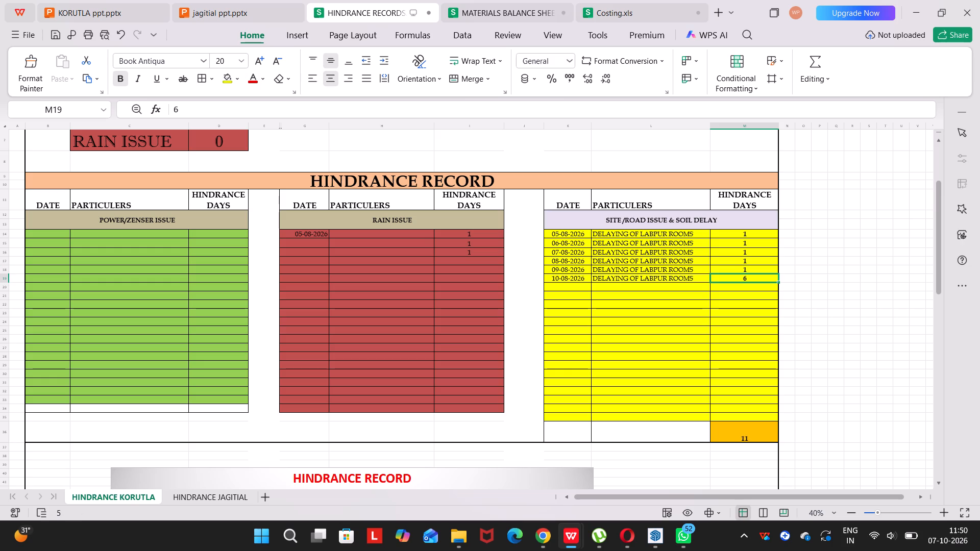
pyautogui.press('1')
pyautogui.press('Return')
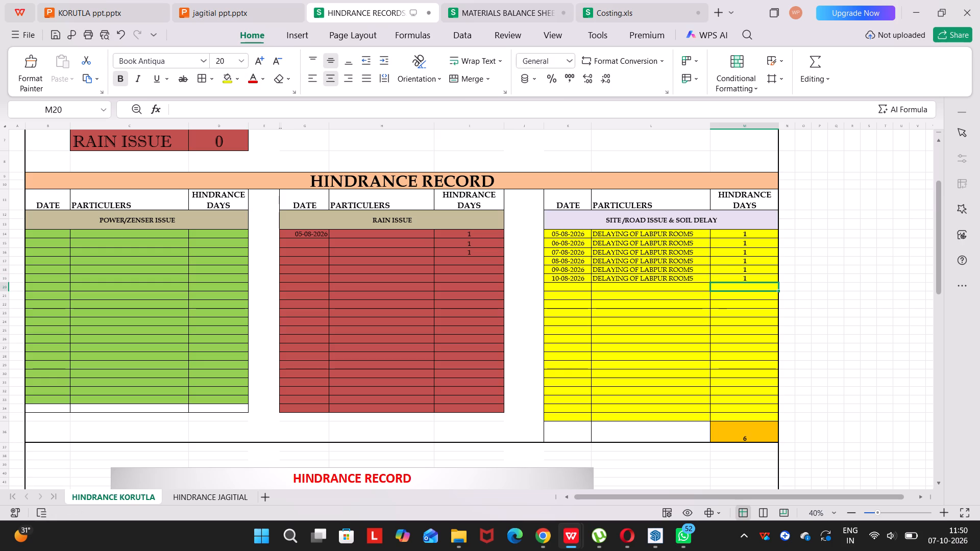
# Delete the first date in the RAIN ISSUE table.
pyautogui.click(302, 237)
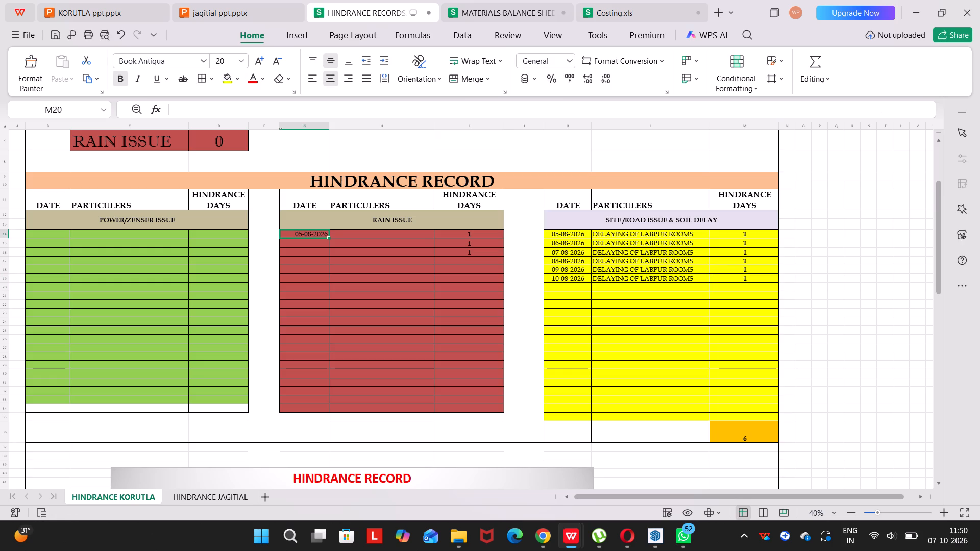
pyautogui.press('Delete')
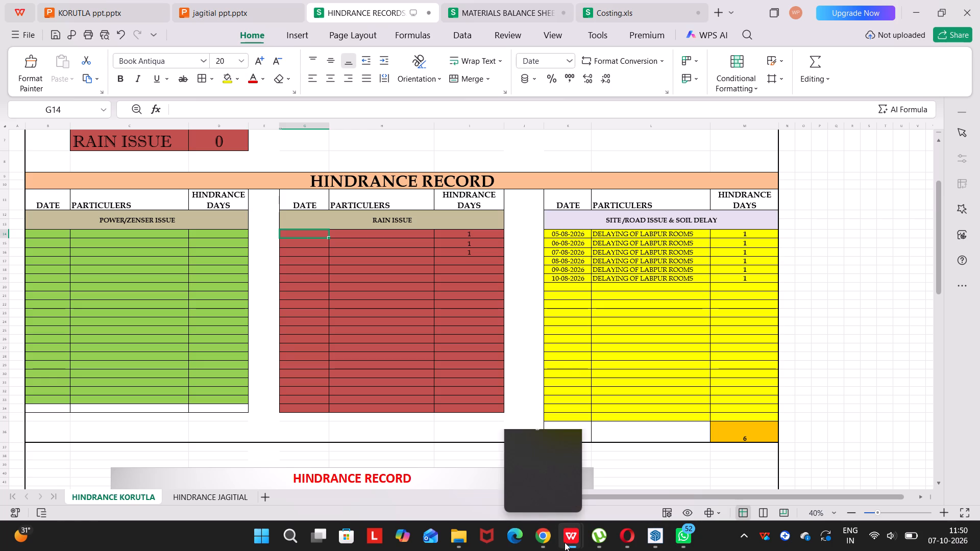
# Minimize the open office windows and launch Fuji from the desktop.
pyautogui.click(909, 11)
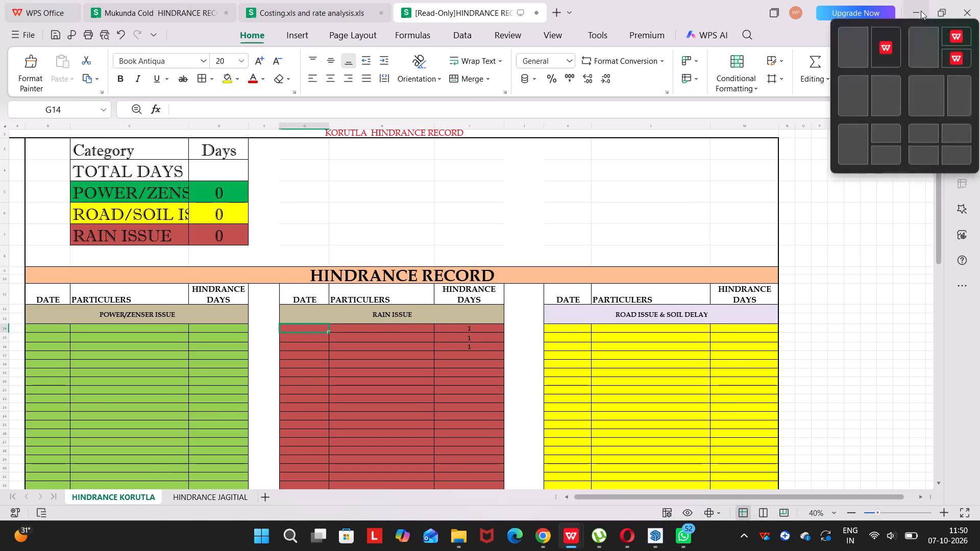
pyautogui.click(921, 11)
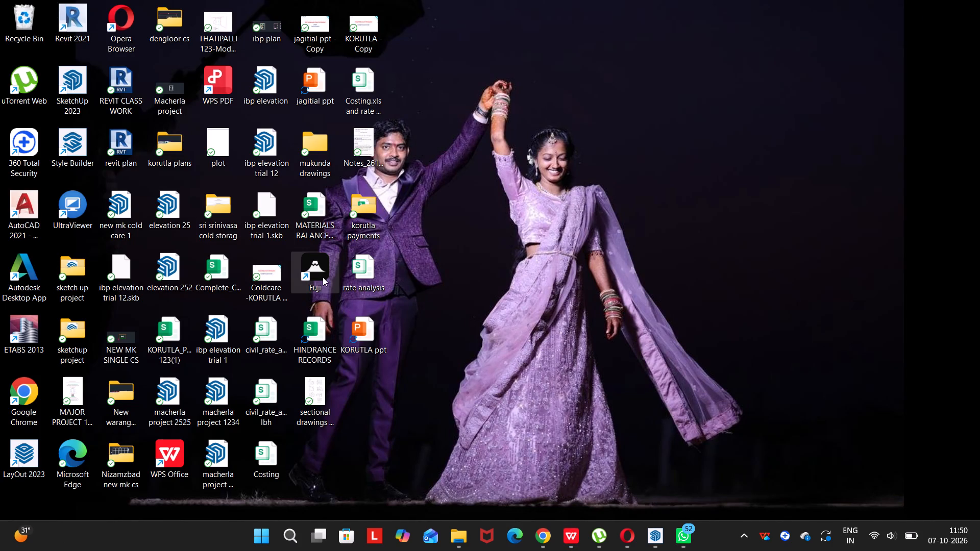
pyautogui.doubleClick(315, 273)
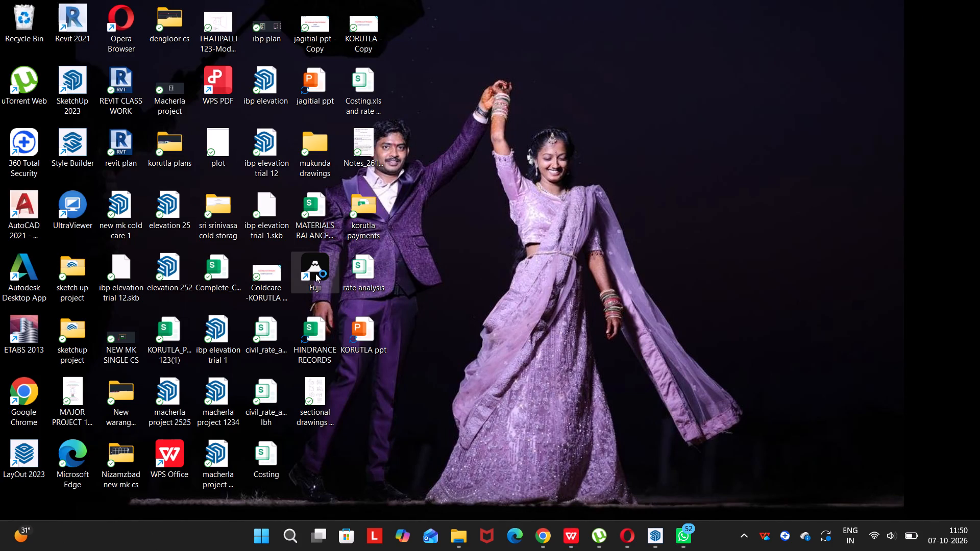
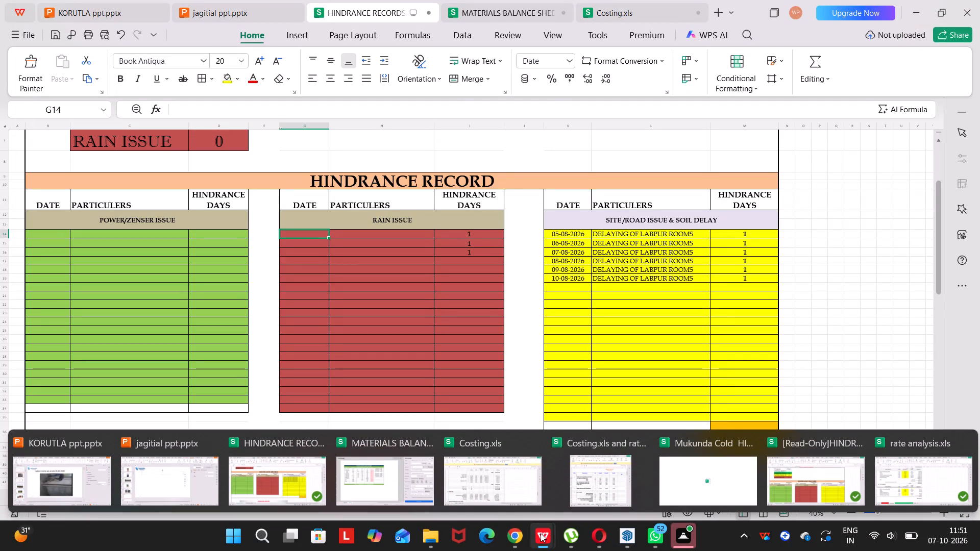
# Switch to the KORUTLA presentation and review the site progress slides dated 06-08-2026 to 24-08-2026 for hindrance periods.
pyautogui.click(64, 500)
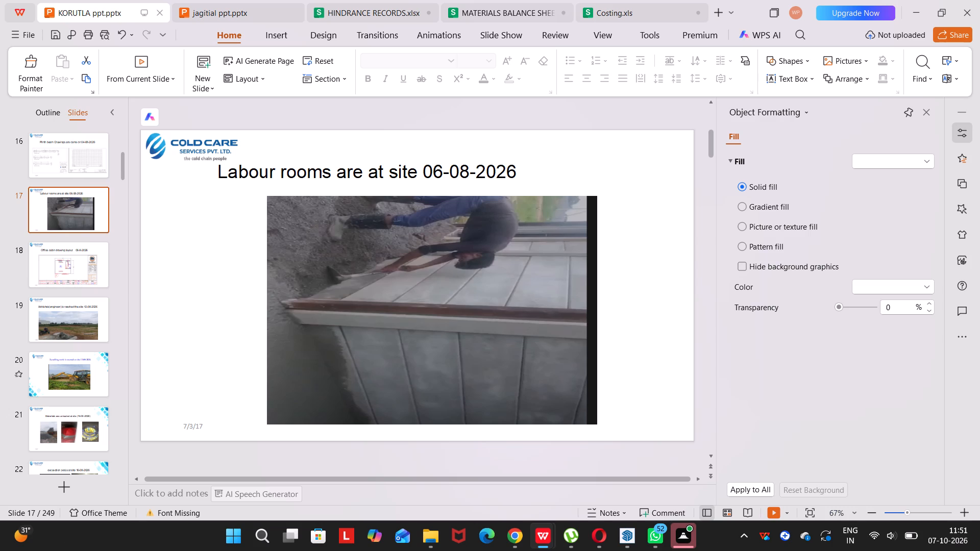
pyautogui.press('Down')
pyautogui.press('Down')
pyautogui.press('Down')
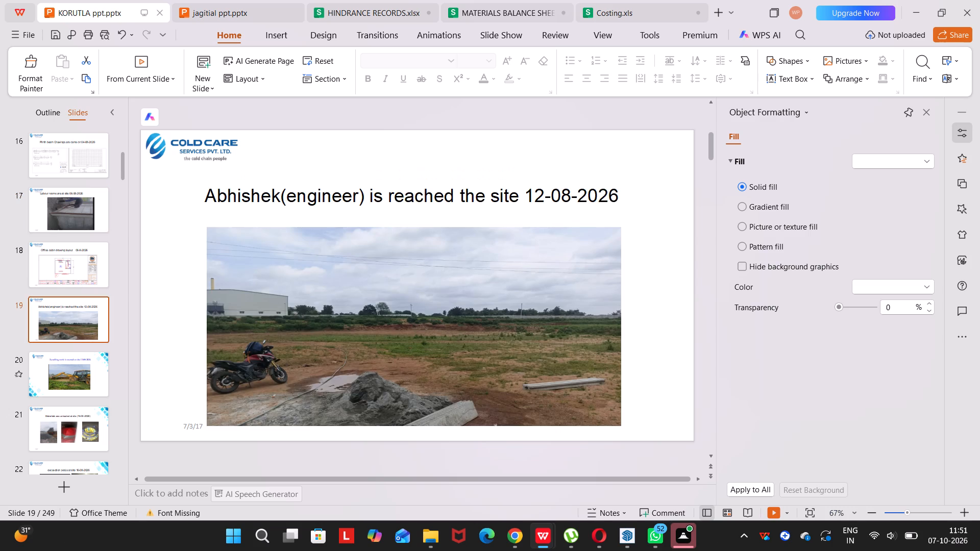
pyautogui.press('Down')
pyautogui.press('Down')
pyautogui.press('Down')
pyautogui.press('Down')
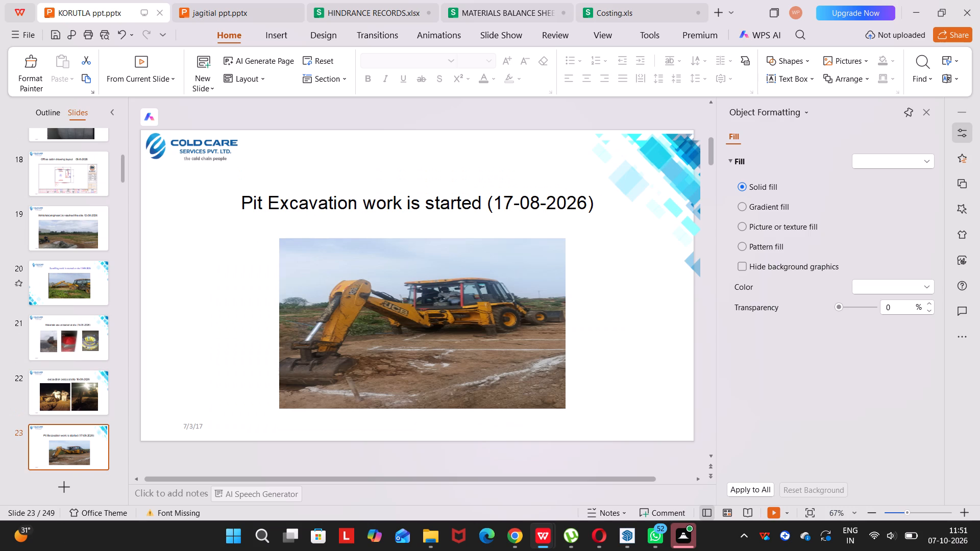
pyautogui.press('Down')
pyautogui.press('Down')
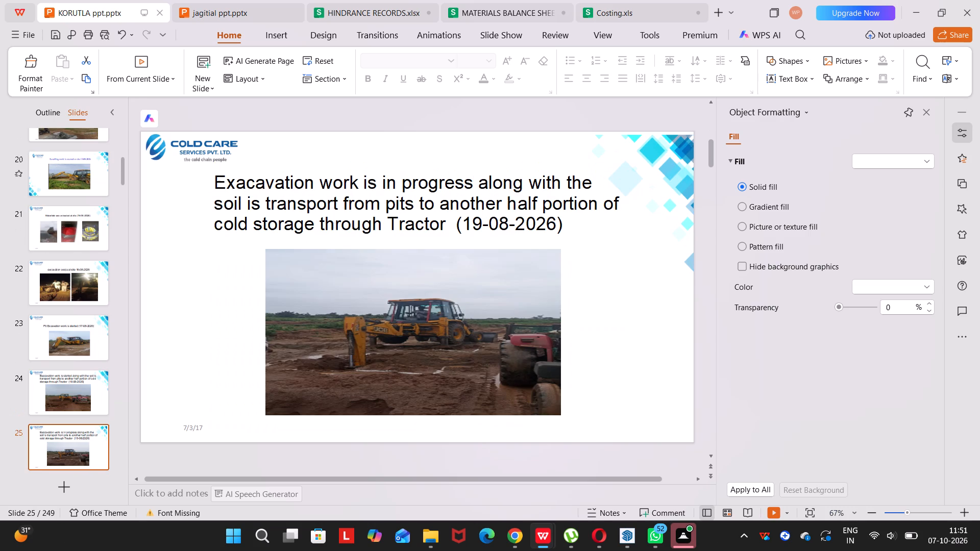
pyautogui.press('Down')
pyautogui.press('Down')
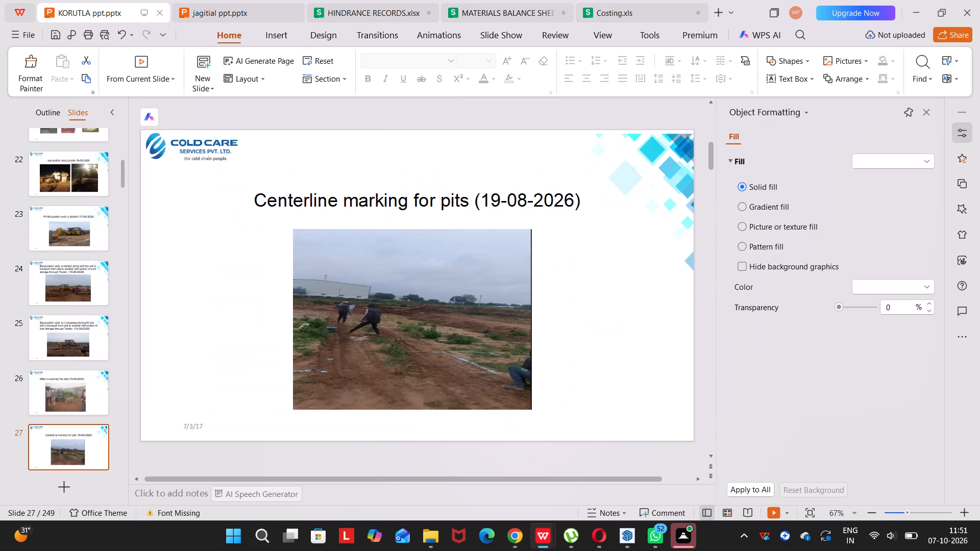
pyautogui.press('Down')
pyautogui.press('Down')
pyautogui.press('Down')
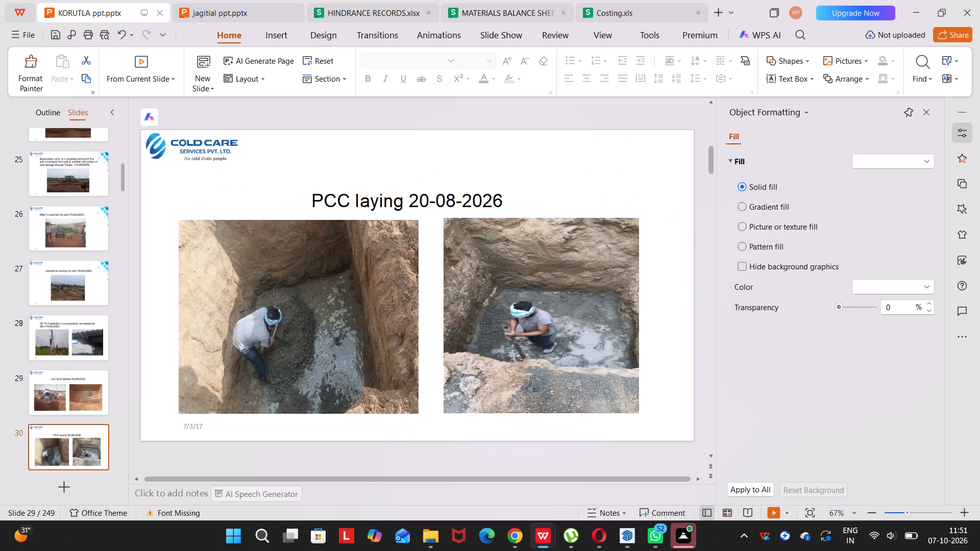
pyautogui.press('Down')
pyautogui.press('Down')
pyautogui.press('Down')
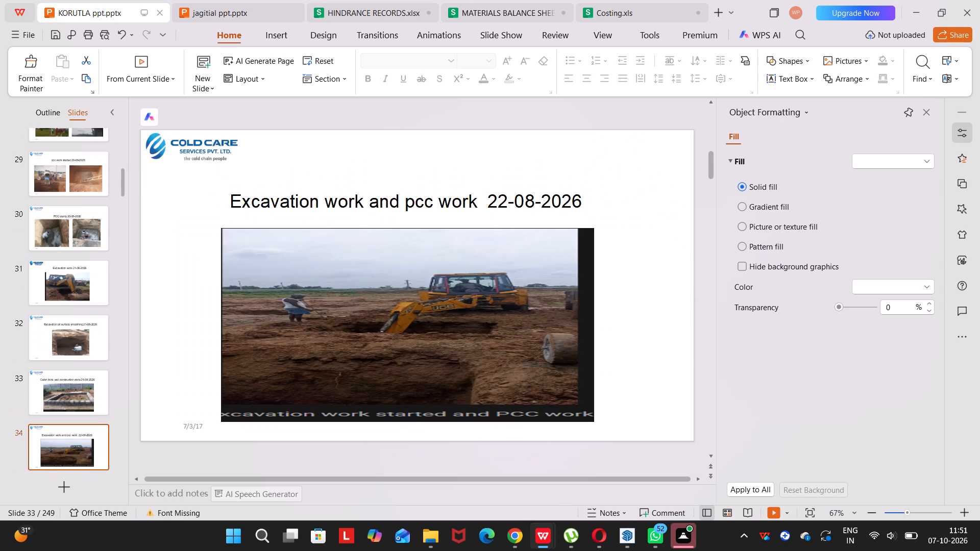
pyautogui.press('Down')
pyautogui.press('Down')
pyautogui.press('Up')
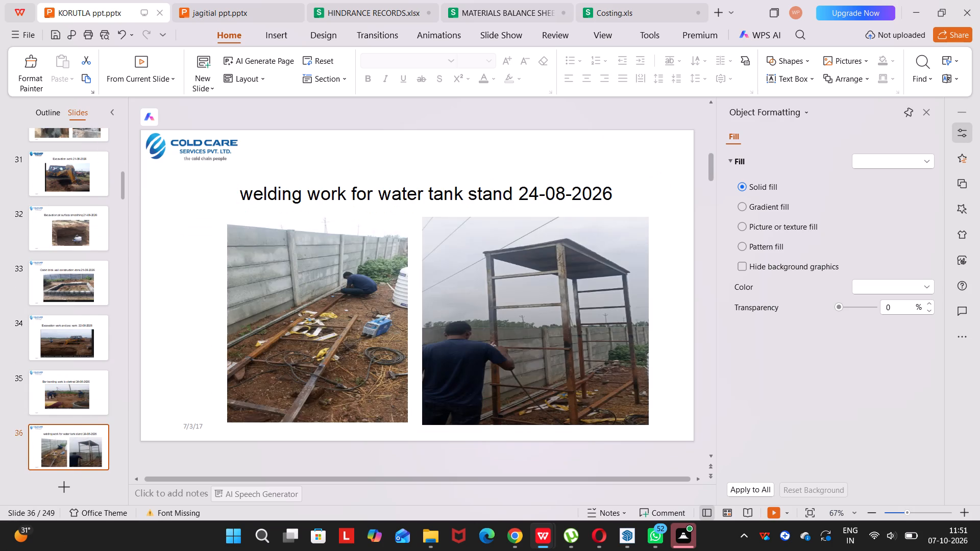
pyautogui.press('Up')
pyautogui.press('Up')
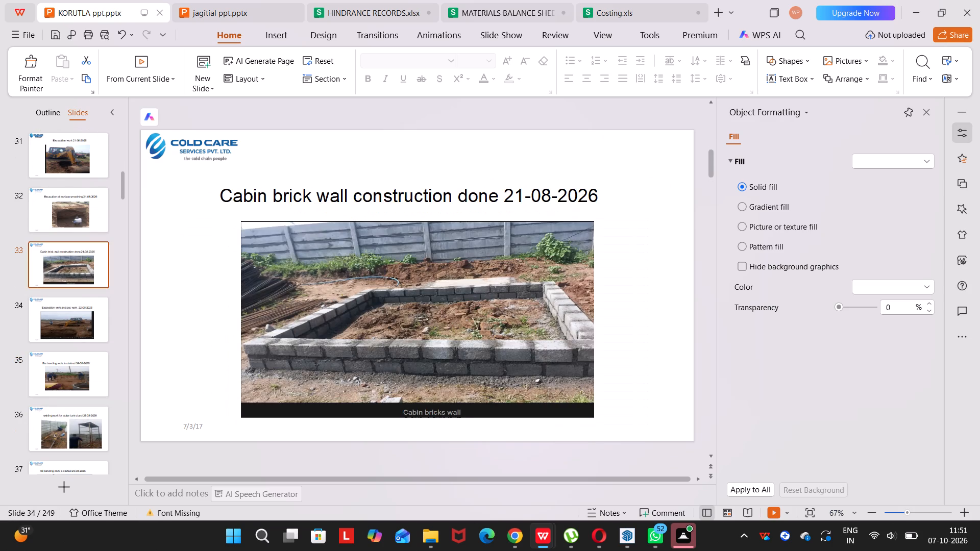
pyautogui.press('Down')
pyautogui.press('Down')
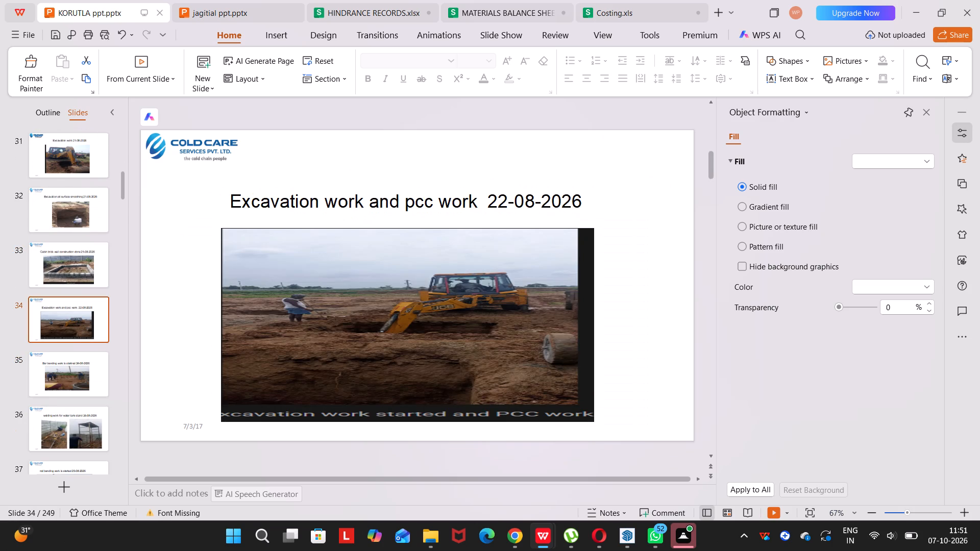
pyautogui.click(677, 411)
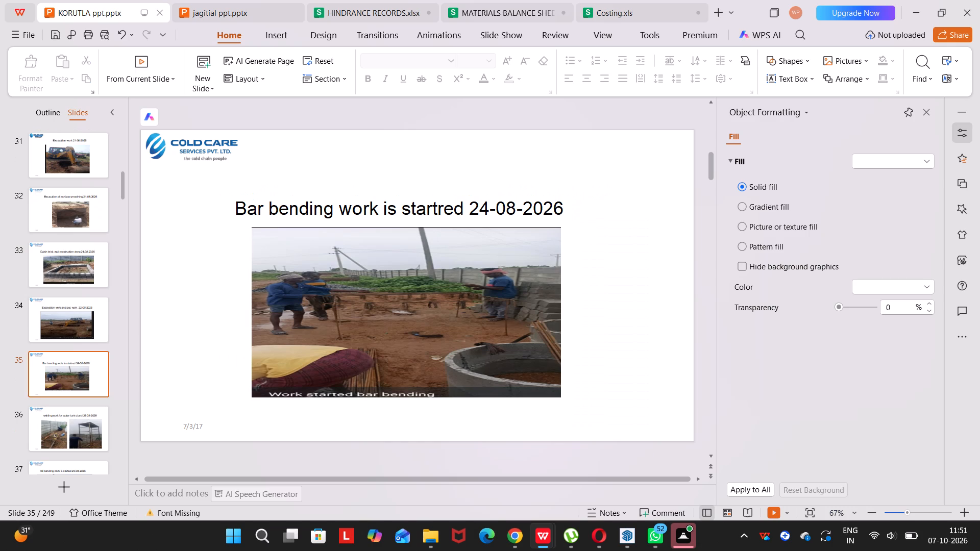
# Review the KORUTLA slides covering bar bending, septic tank and cabin work up to 31-08-2026 for hindrance dates.
pyautogui.press('Down')
pyautogui.press('Down')
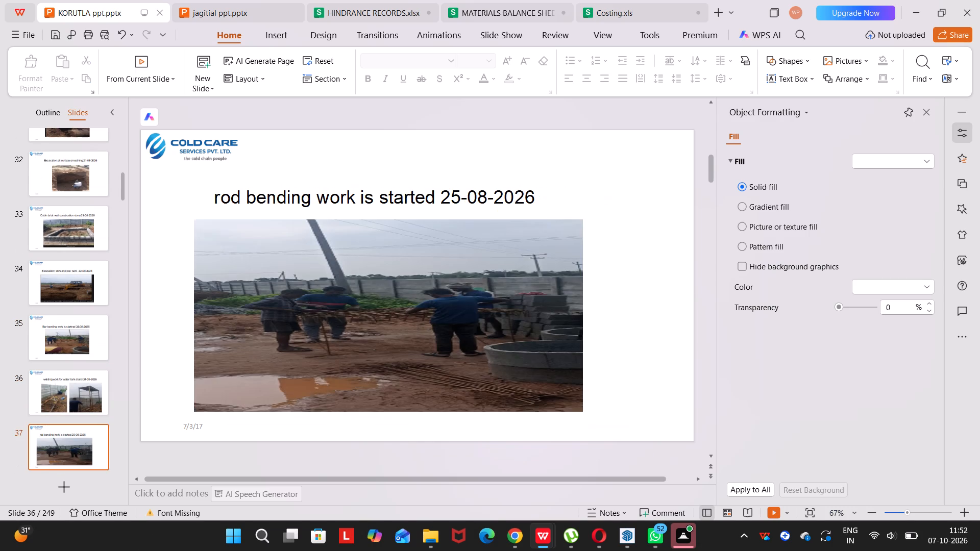
pyautogui.press('Down')
pyautogui.press('Up')
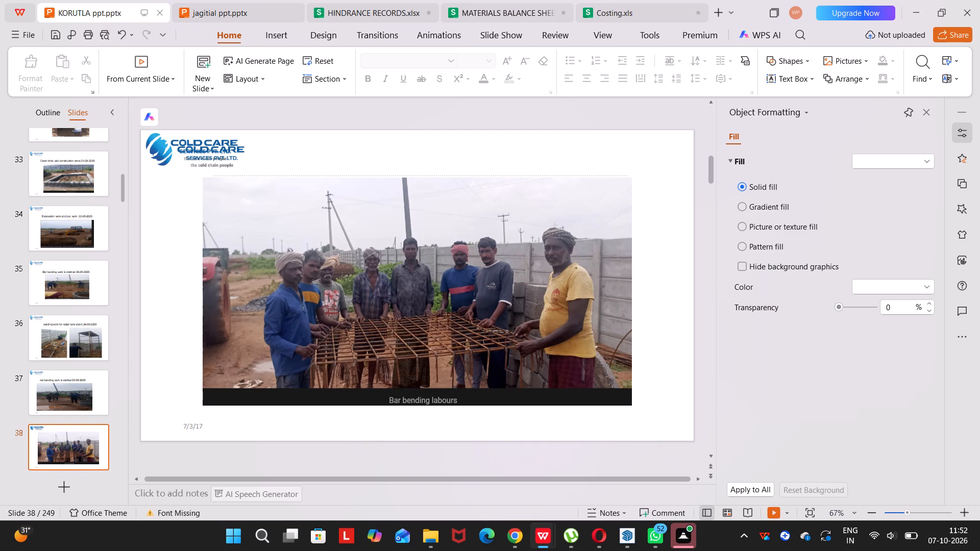
pyautogui.press('Down')
pyautogui.press('Down')
pyautogui.press('Down')
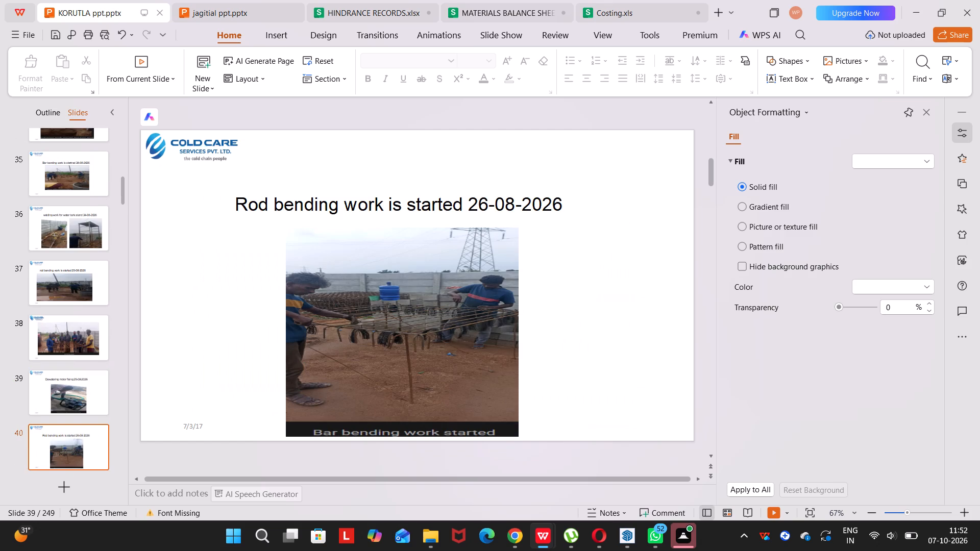
pyautogui.press('Down')
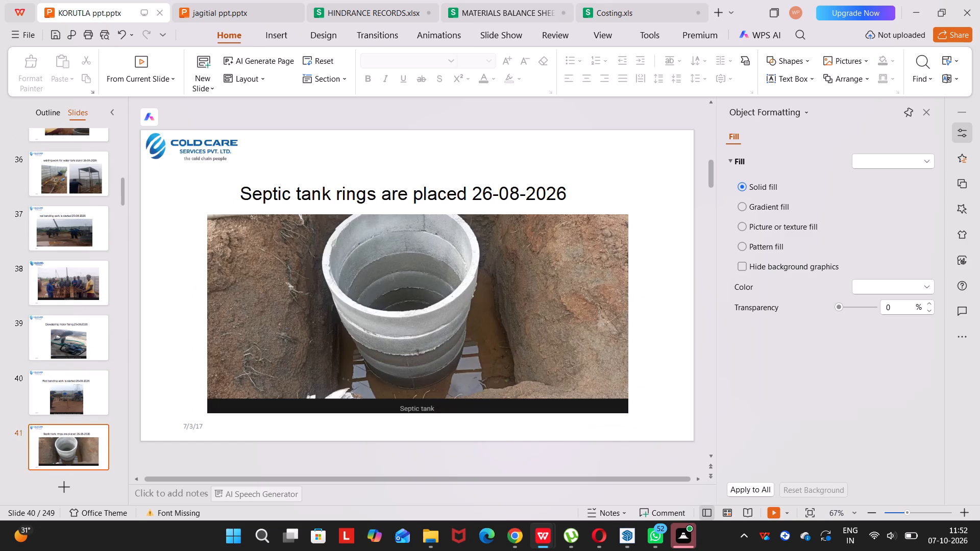
pyautogui.press('Down')
pyautogui.press('Down')
pyautogui.press('Down')
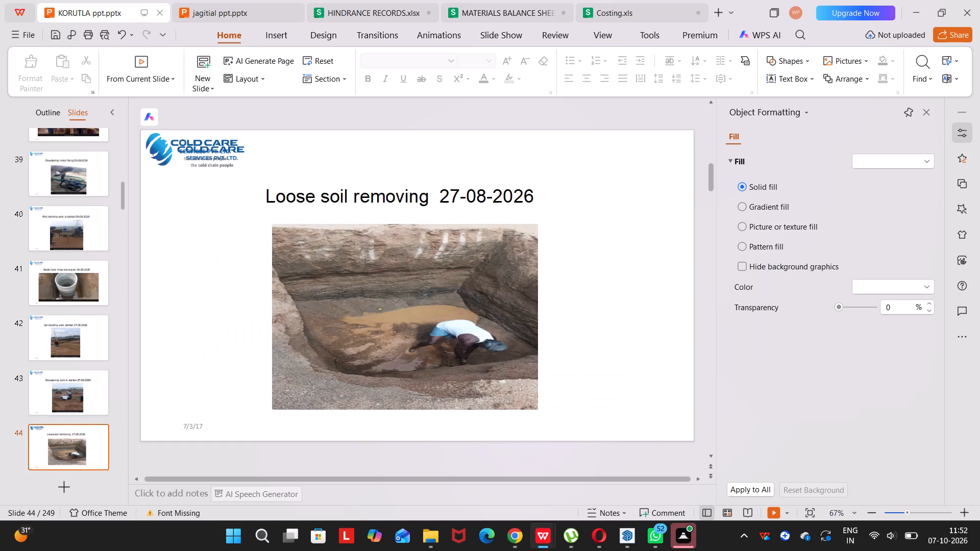
pyautogui.press('Down')
pyautogui.press('Down')
pyautogui.press('Down')
pyautogui.press('Down')
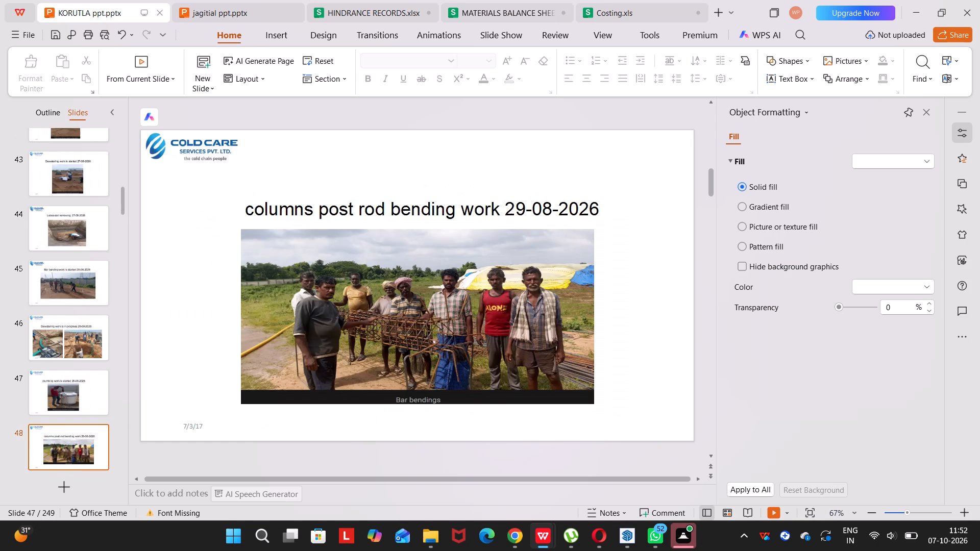
pyautogui.press('Down')
pyautogui.press('Down')
pyautogui.press('Down')
pyautogui.press('Down')
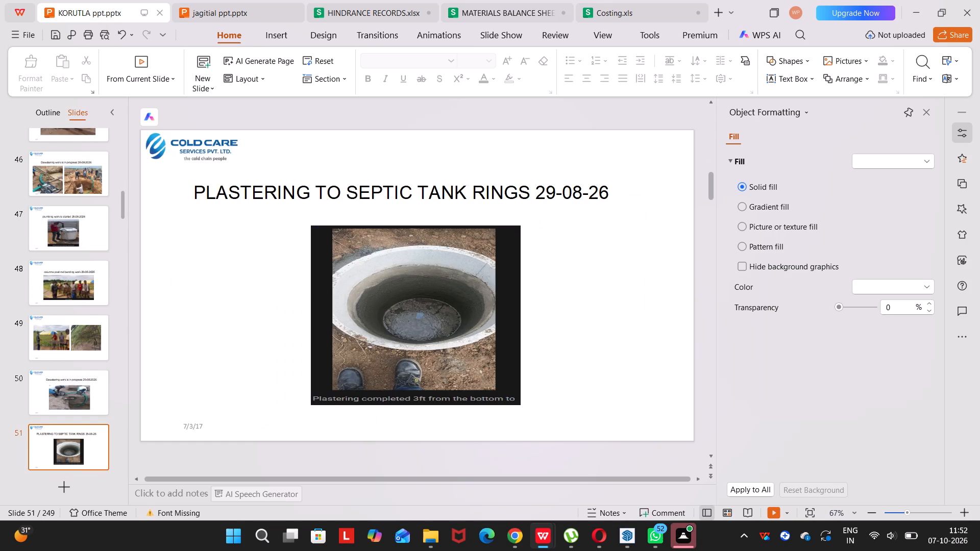
pyautogui.press('Down')
pyautogui.press('Down')
pyautogui.press('Down')
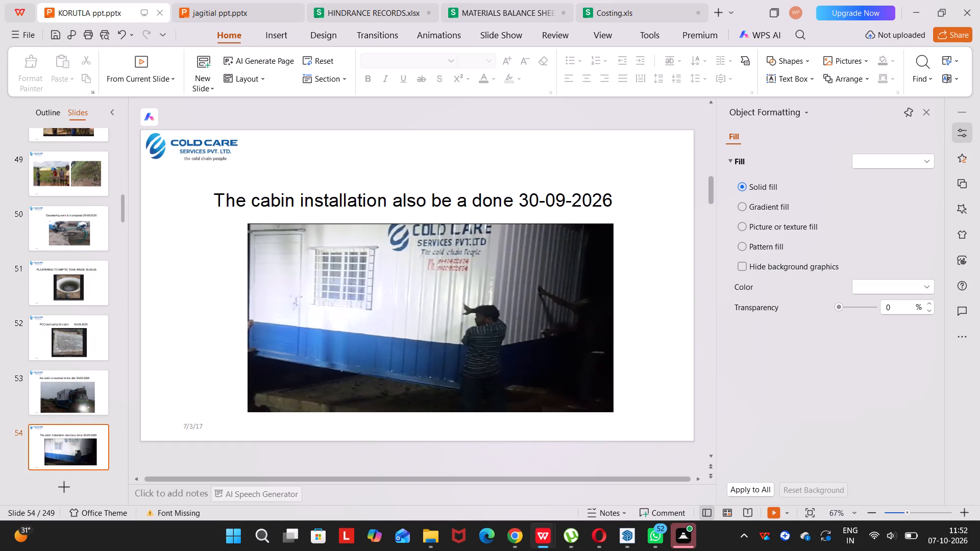
pyautogui.press('Down')
pyautogui.press('Down')
pyautogui.press('Down')
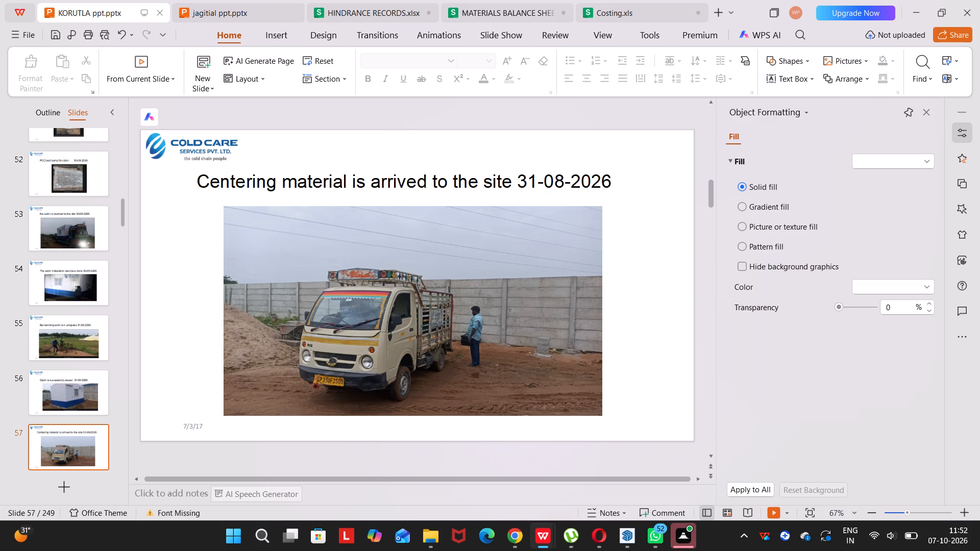
# Examine the KORUTLA slides on excavation, dewatering, PCC and footing work dated 01-09-2026 to 06-09-2026 for hindrance dates.
pyautogui.press('Down')
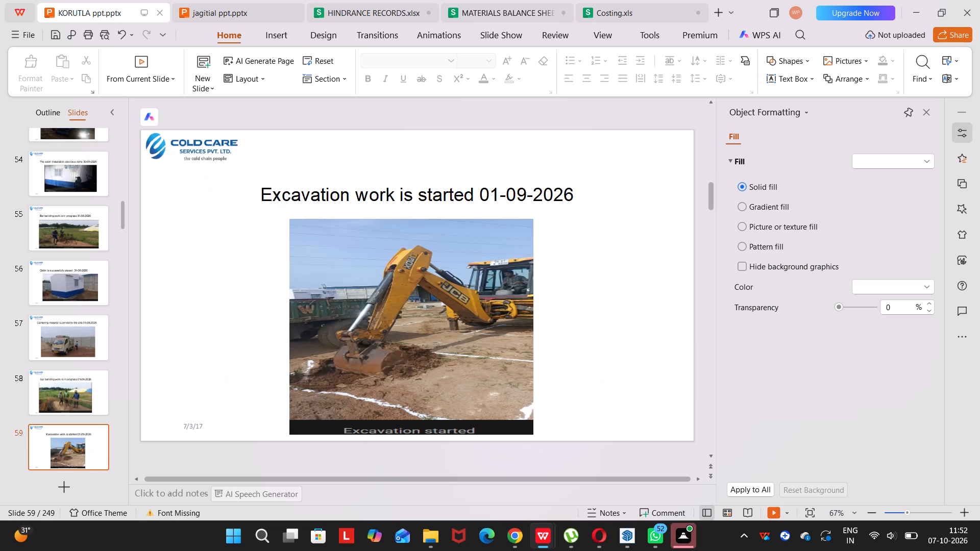
pyautogui.press('Down')
pyautogui.press('Down')
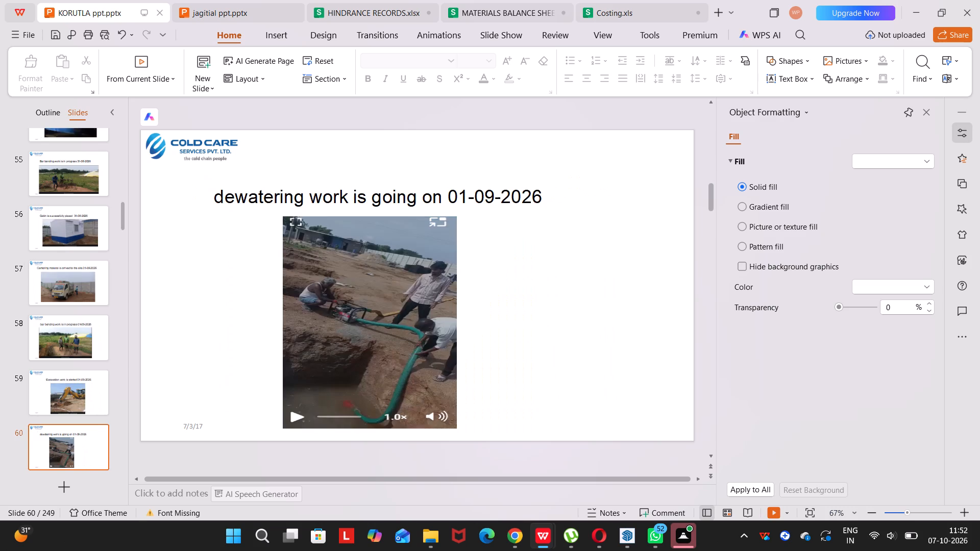
pyautogui.press('Down')
pyautogui.press('Down')
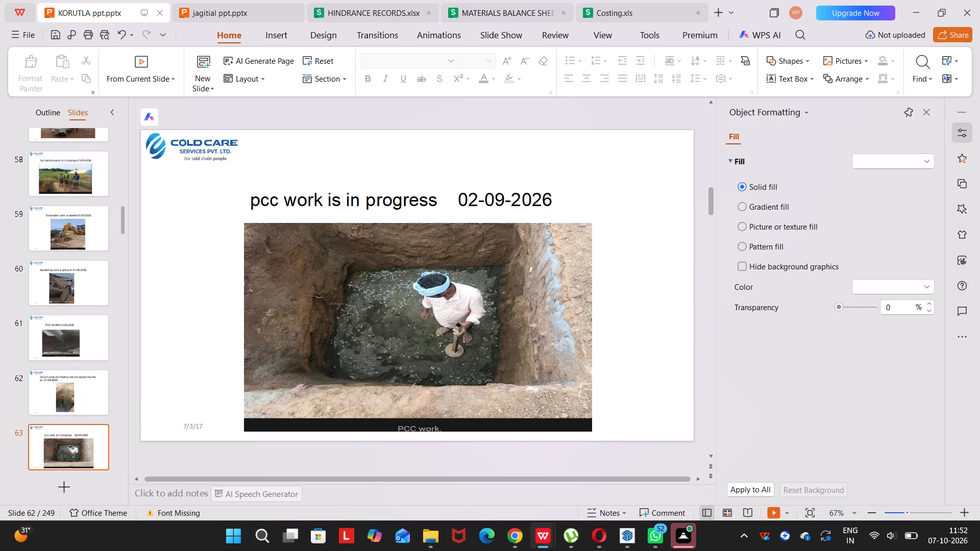
pyautogui.press('Down')
pyautogui.press('Down')
pyautogui.press('Down')
pyautogui.press('Down')
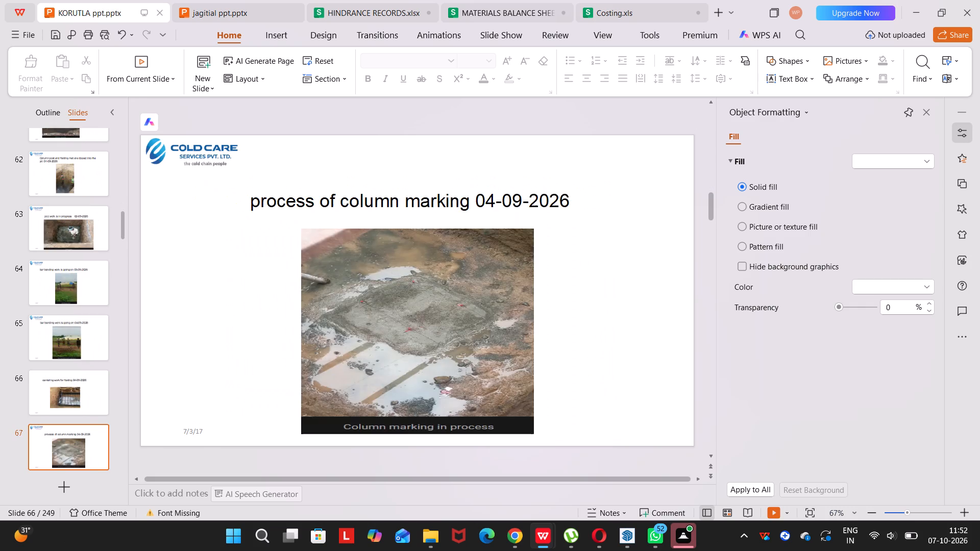
pyautogui.press('Down')
pyautogui.press('Down')
pyautogui.press('Down')
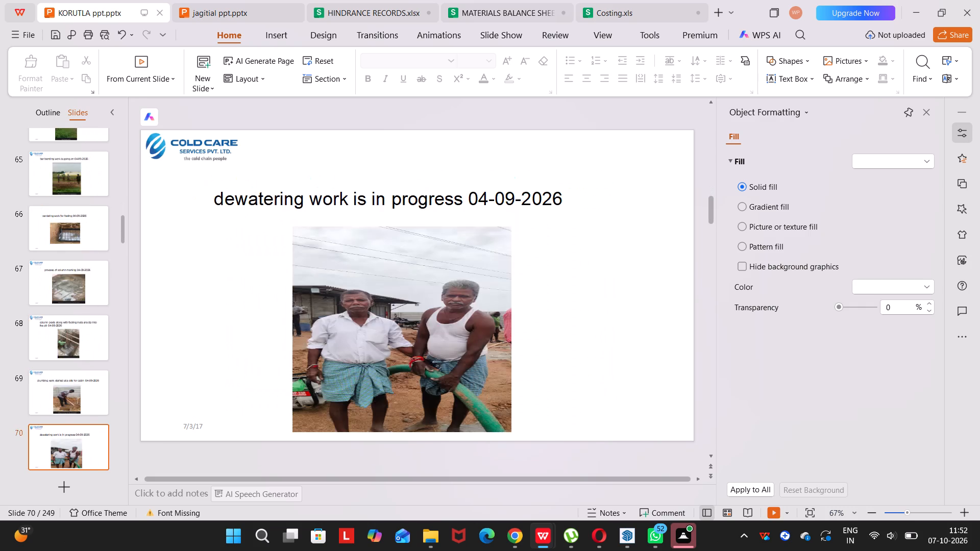
pyautogui.press('Down')
pyautogui.press('Down')
pyautogui.press('Down')
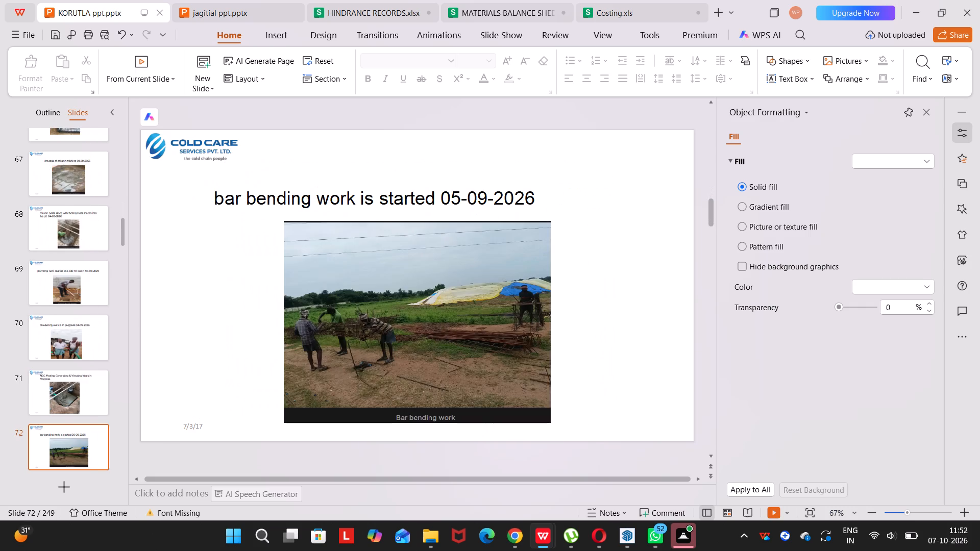
pyautogui.press('Down')
pyautogui.press('Down')
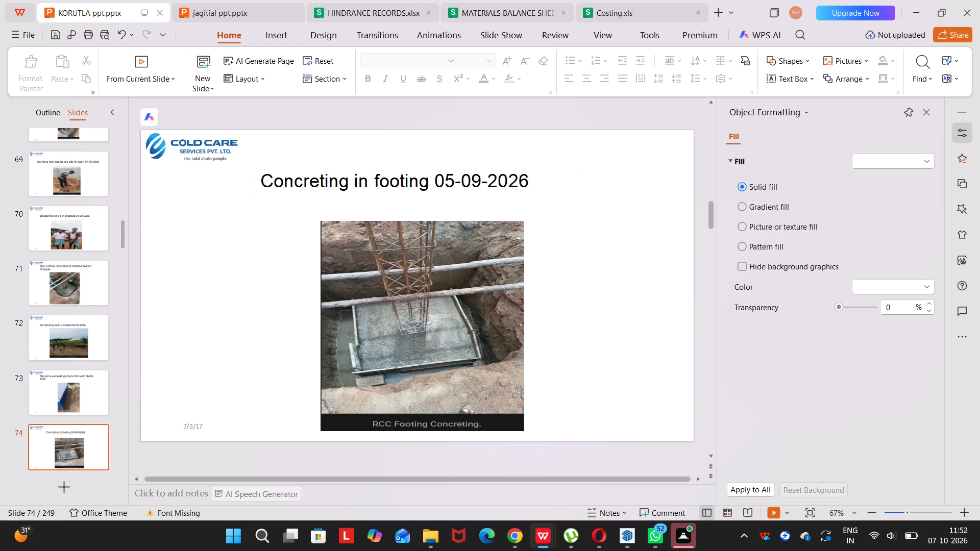
pyautogui.press('Down')
pyautogui.press('Down')
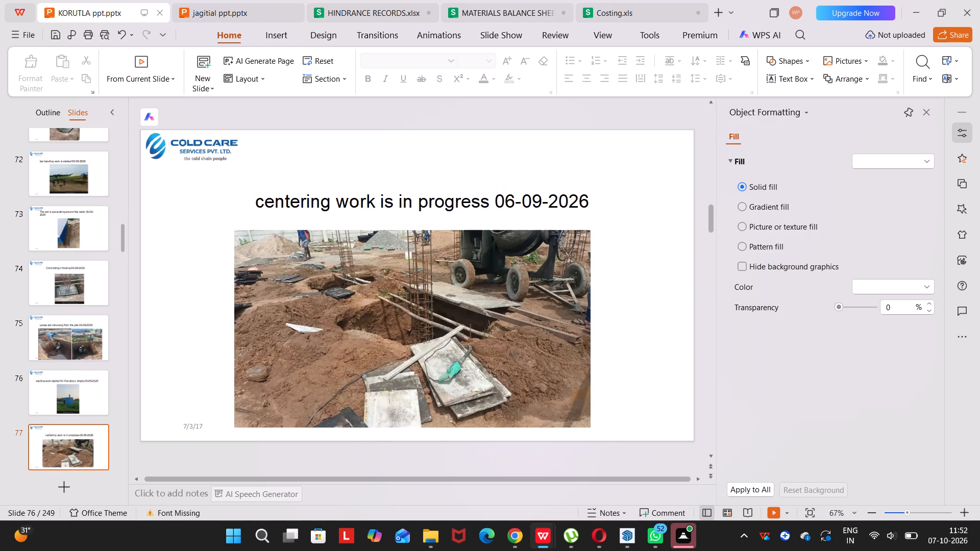
# Skim the KORUTLA slides dated 06-09-2026 to 08-09-2026 for gaps in the site work.
pyautogui.press('Down')
pyautogui.press('Down')
pyautogui.press('Down')
pyautogui.press('Down')
pyautogui.press('Down')
pyautogui.press('Down')
pyautogui.press('Down')
pyautogui.press('Down')
pyautogui.press('Down')
pyautogui.press('Down')
pyautogui.press('Down')
pyautogui.press('Down')
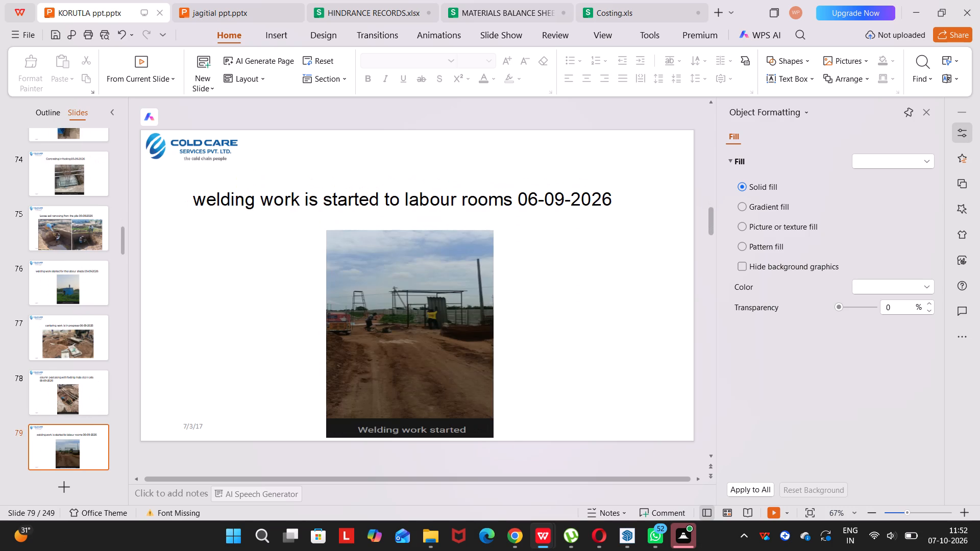
pyautogui.press('Down')
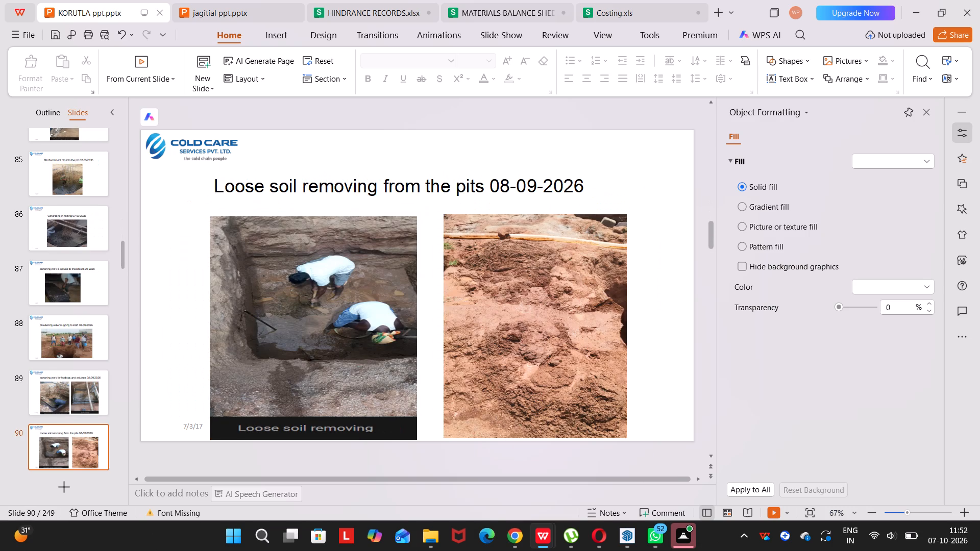
# Recheck the KORUTLA slides on footing concreting, centering and plumbing work dated 07-09-2026 to 08-09-2026 for hindrance dates.
pyautogui.press('Up')
pyautogui.press('Up')
pyautogui.press('Up')
pyautogui.press('Up')
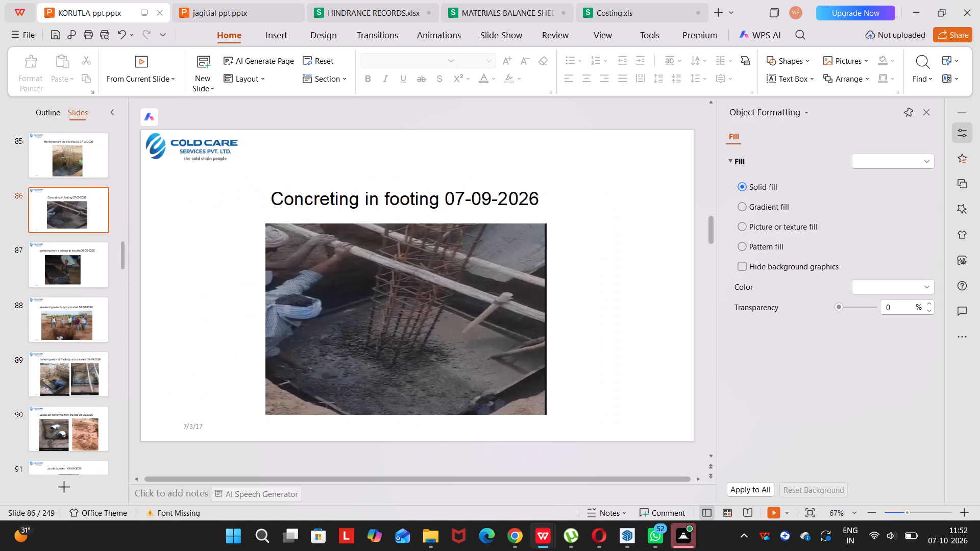
pyautogui.press('Up')
pyautogui.press('Down')
pyautogui.press('Down')
pyautogui.press('Down')
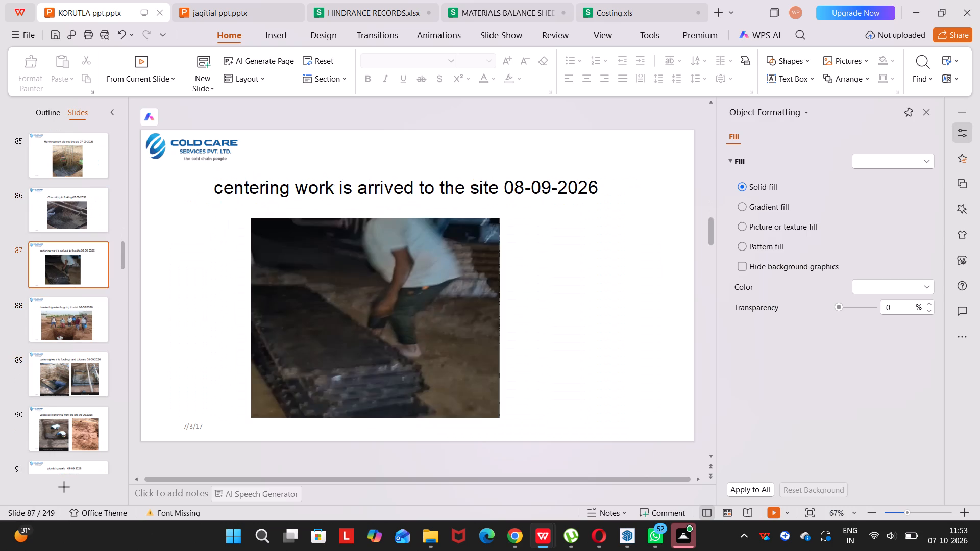
pyautogui.press('Down')
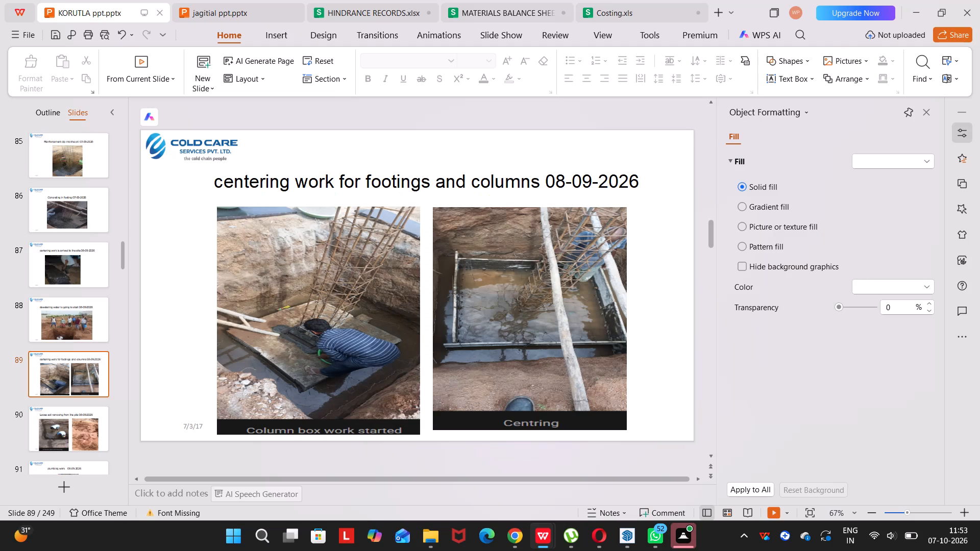
pyautogui.press('Down')
pyautogui.press('Down')
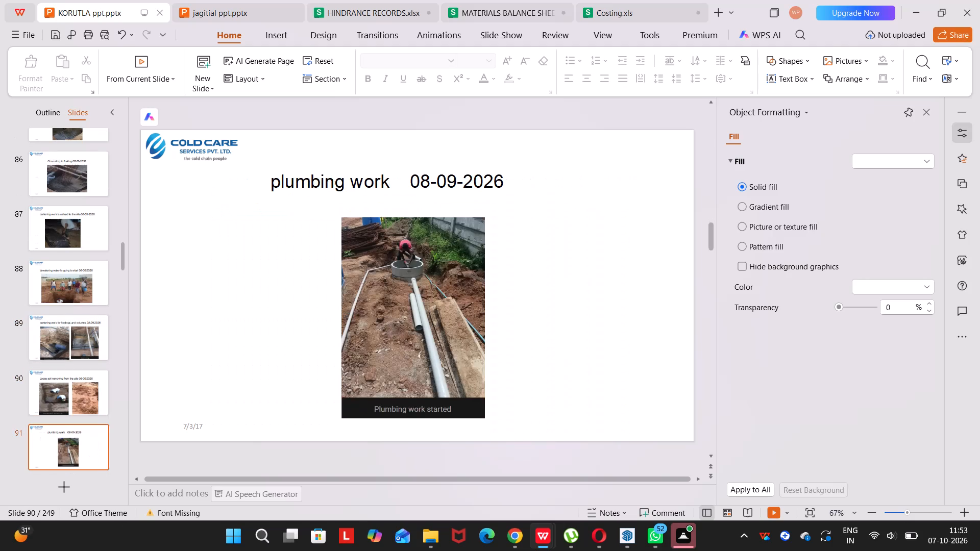
# Review the KORUTLA slides on column and footing concreting, centering and dewatering up to 10-09-2026 for hindrance dates.
pyautogui.press('Down')
pyautogui.press('Down')
pyautogui.press('Down')
pyautogui.press('Down')
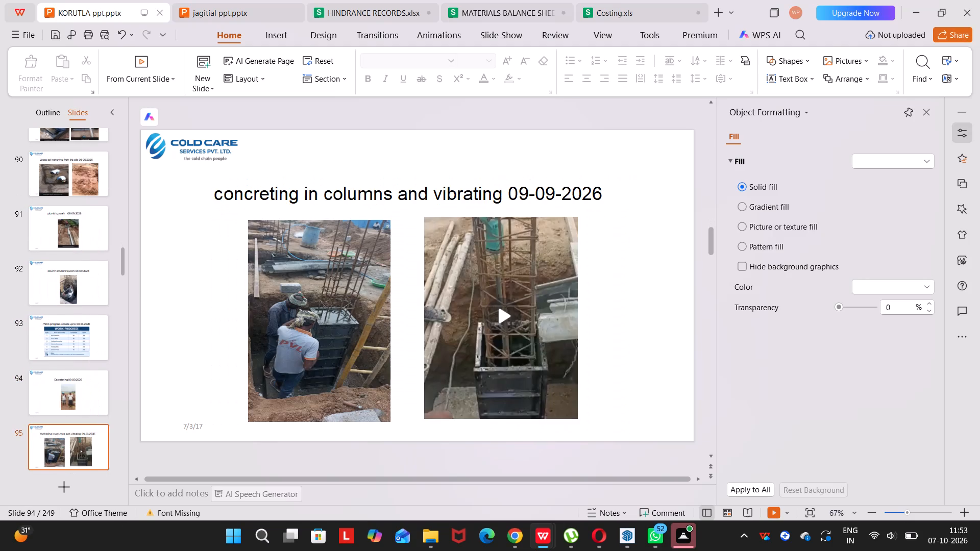
pyautogui.press('Down')
pyautogui.press('Down')
pyautogui.press('Down')
pyautogui.press('Down')
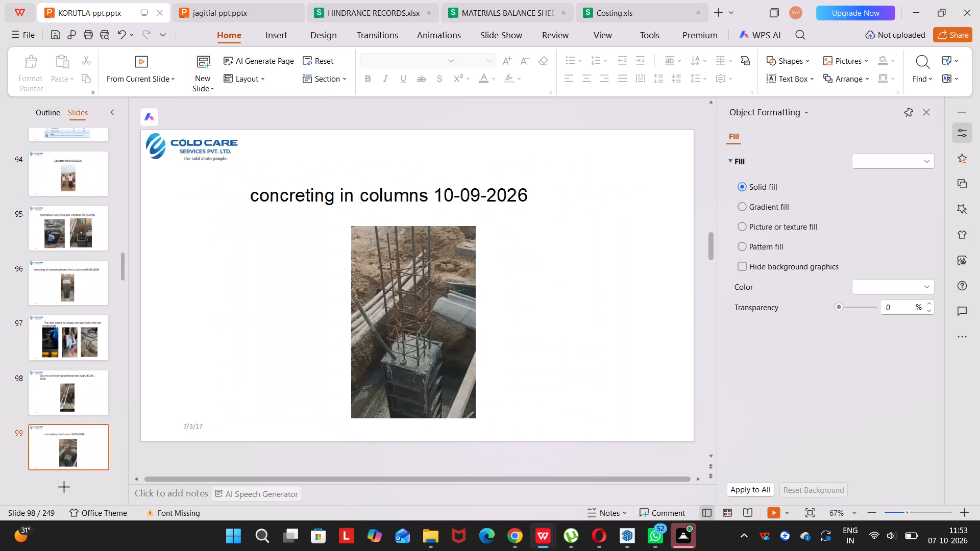
pyautogui.press('Down')
pyautogui.press('Down')
pyautogui.press('Down')
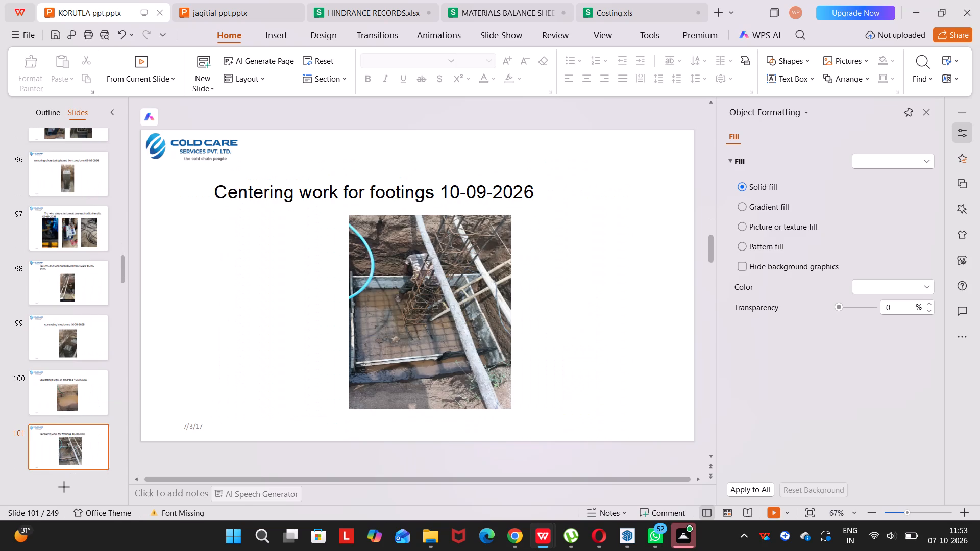
pyautogui.press('Down')
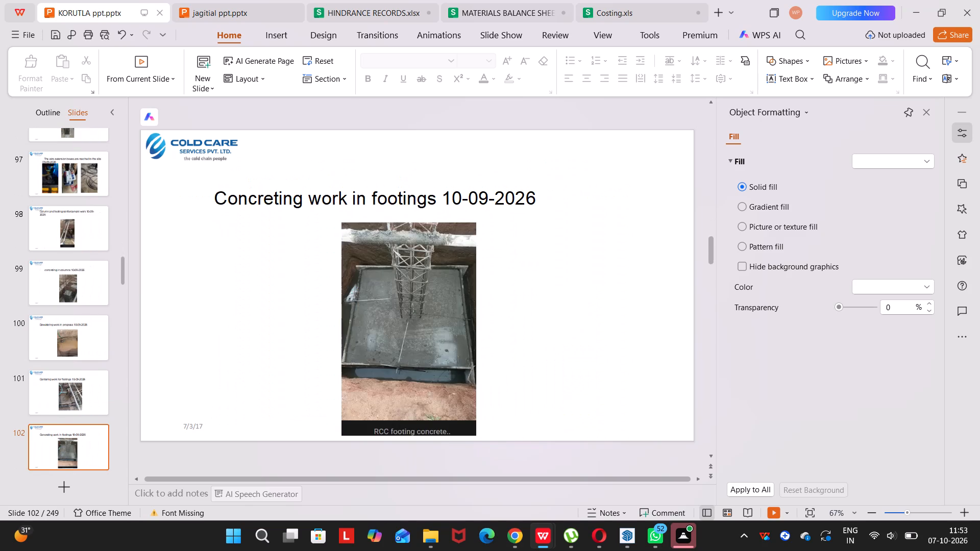
# Review the KORUTLA slides on column marking, curing, electric work and loose soil removal dated 11-09-2026 to 13-09-2026 for hindrances.
pyautogui.press('Down')
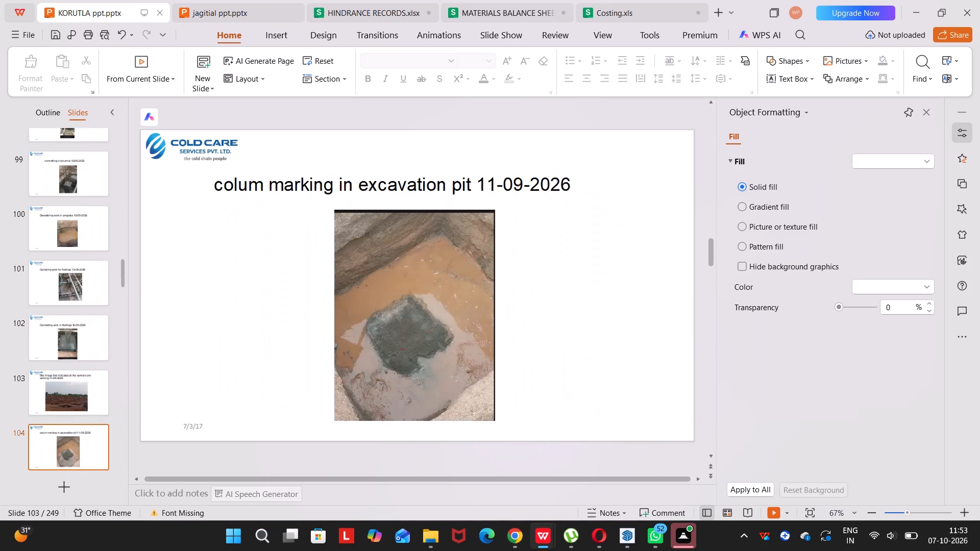
pyautogui.press('Down')
pyautogui.press('Down')
pyautogui.press('Down')
pyautogui.press('Down')
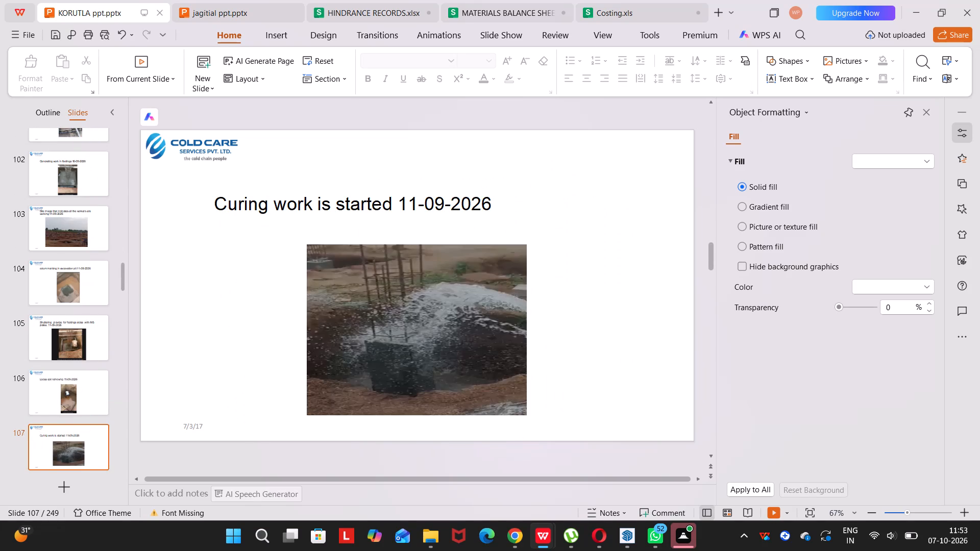
pyautogui.press('Down')
pyautogui.press('Down')
pyautogui.press('Down')
pyautogui.press('Down')
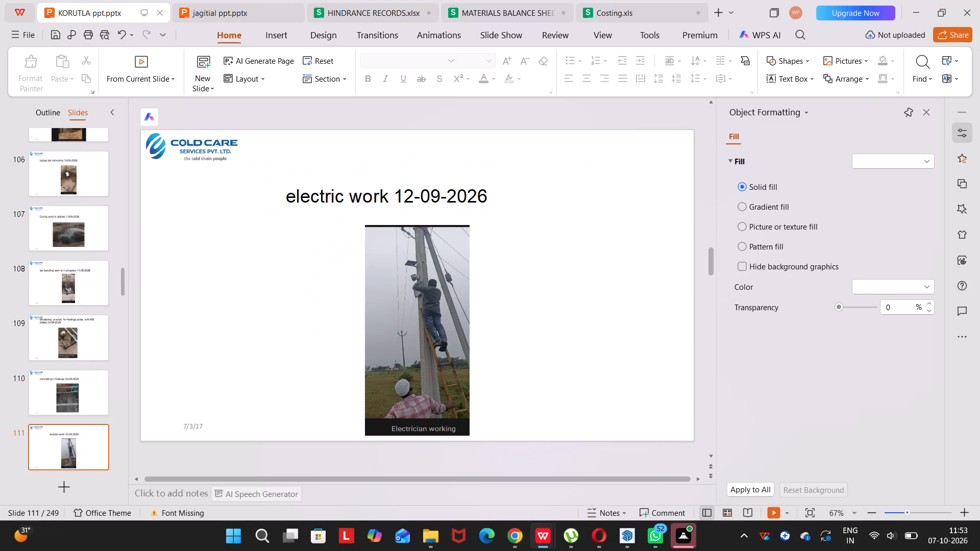
pyautogui.press('Down')
pyautogui.press('Down')
pyautogui.press('Down')
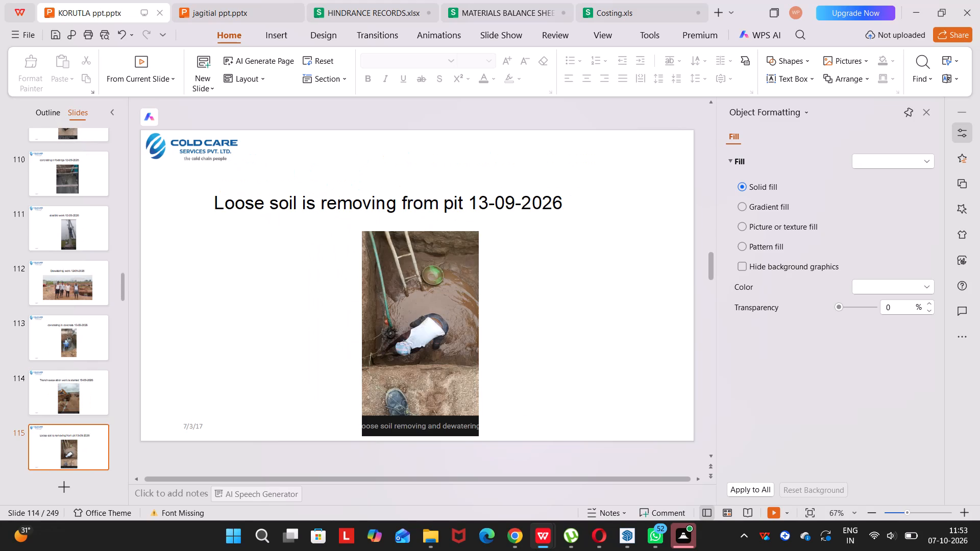
pyautogui.press('Down')
# Examine the KORUTLA slides dated 14-09-2026 to 16-09-2026 for days when site work was hindered.
pyautogui.press('Down')
pyautogui.press('Down')
pyautogui.press('Down')
pyautogui.press('Down')
pyautogui.press('Down')
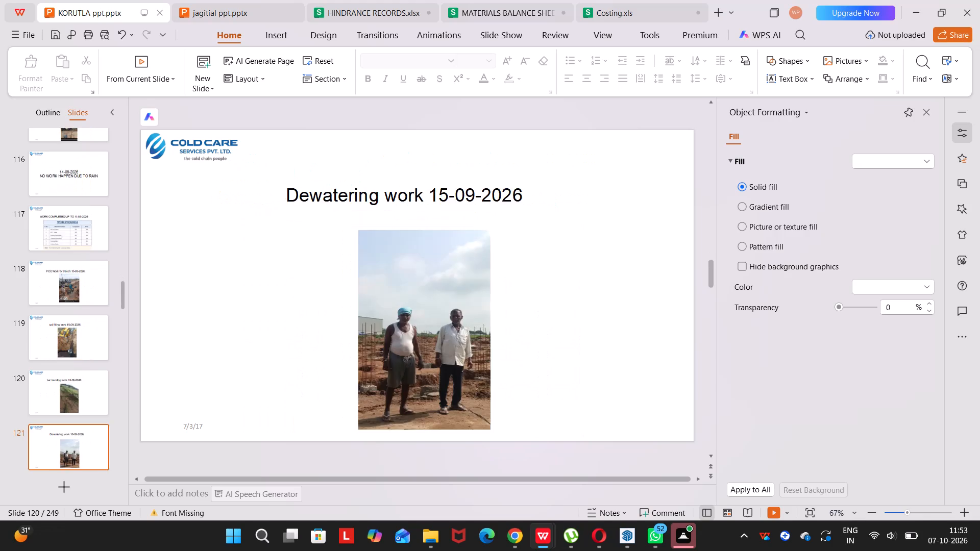
pyautogui.press('Down')
pyautogui.press('Down')
pyautogui.press('Down')
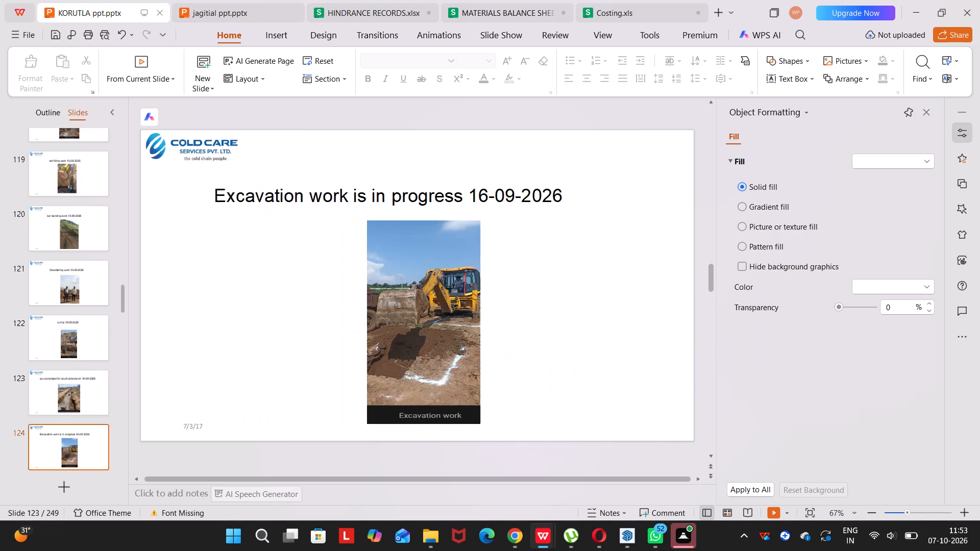
pyautogui.press('Down')
pyautogui.press('Down')
pyautogui.press('Down')
pyautogui.press('Down')
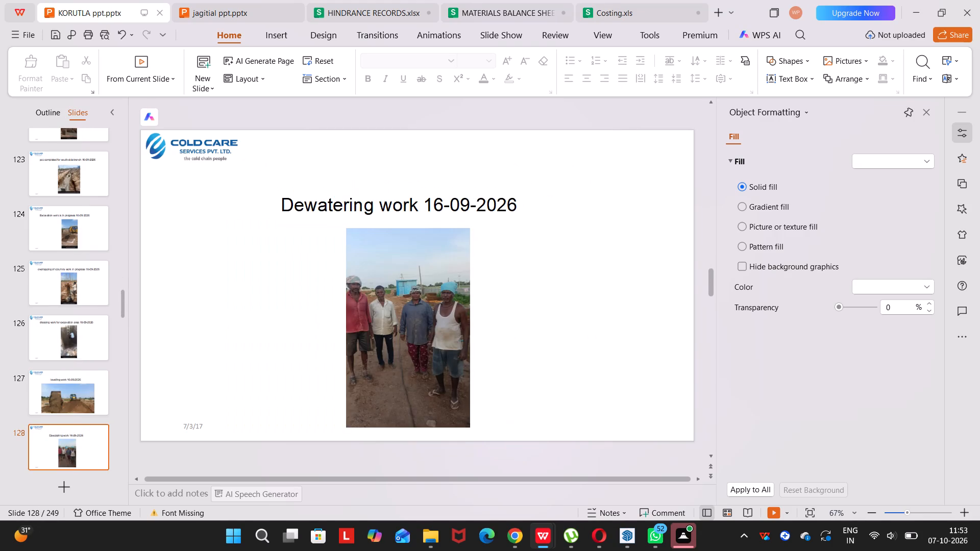
# Review the KORUTLA slides on column concreting, footing shuttering and the client visit dated 17-09-2026 to 18-09-2026 for hindrances.
pyautogui.press('Down')
pyautogui.press('Down')
pyautogui.press('Down')
pyautogui.press('Down')
pyautogui.press('Down')
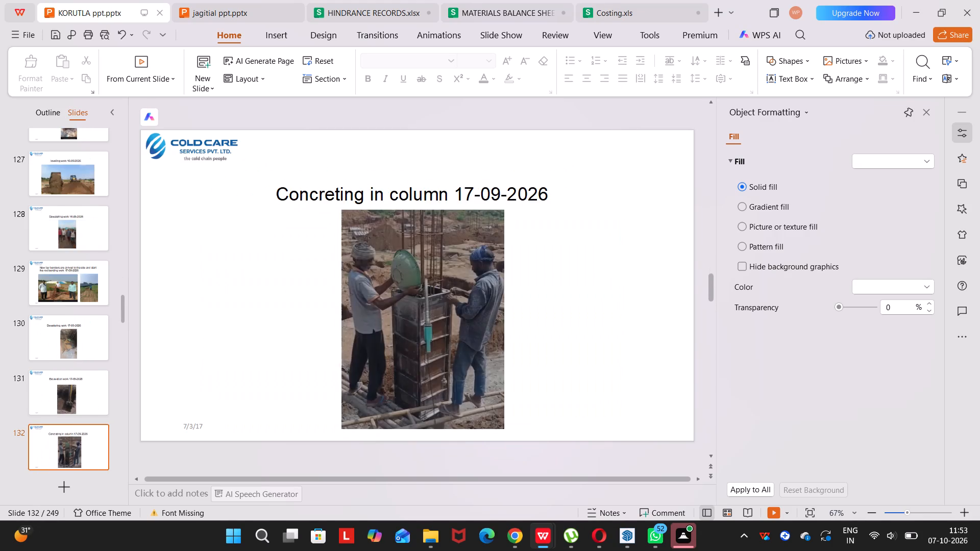
pyautogui.press('Down')
pyautogui.press('Down')
pyautogui.press('Down')
pyautogui.press('Down')
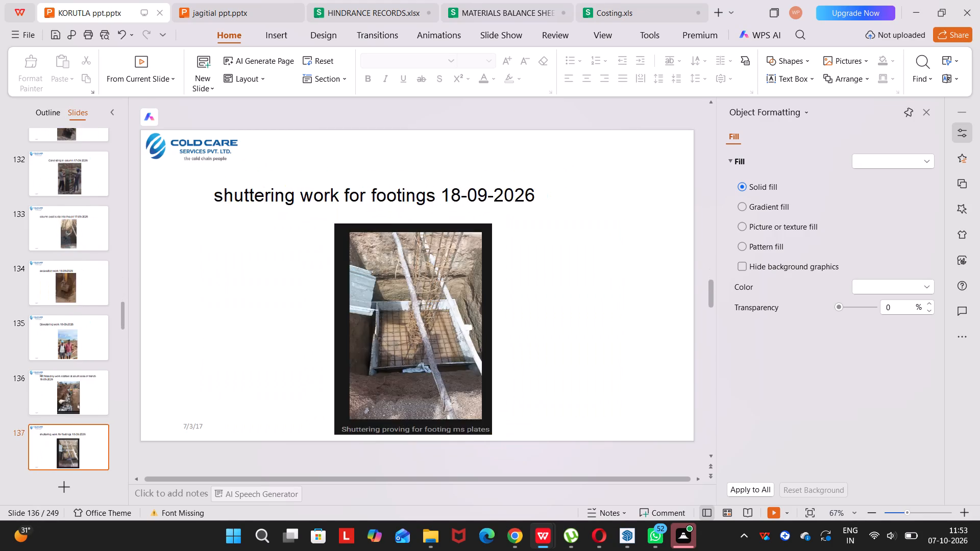
pyautogui.press('Down')
pyautogui.press('Down')
pyautogui.press('Down')
pyautogui.press('Down')
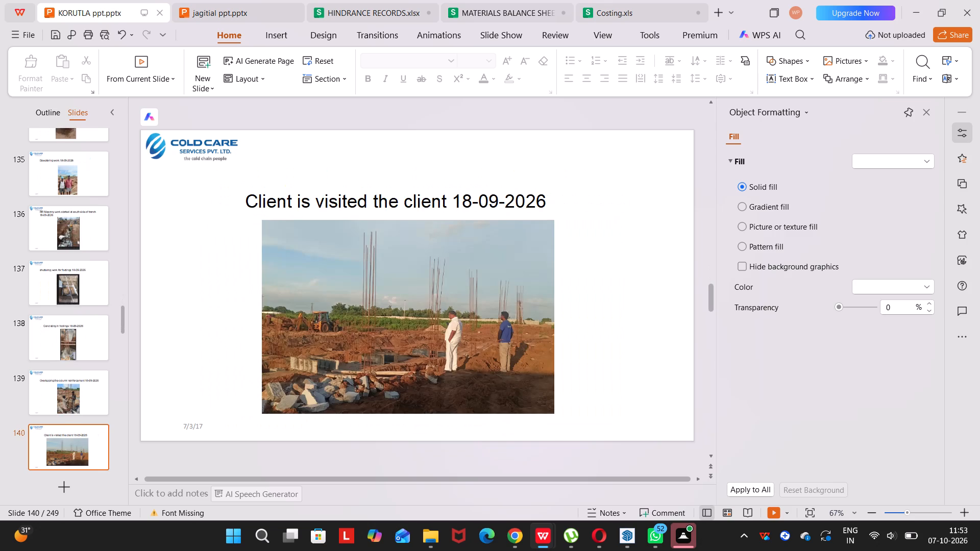
# Correct the date in the title of the curing slide, slide 141, to 19-09-2026.
pyautogui.press('Down')
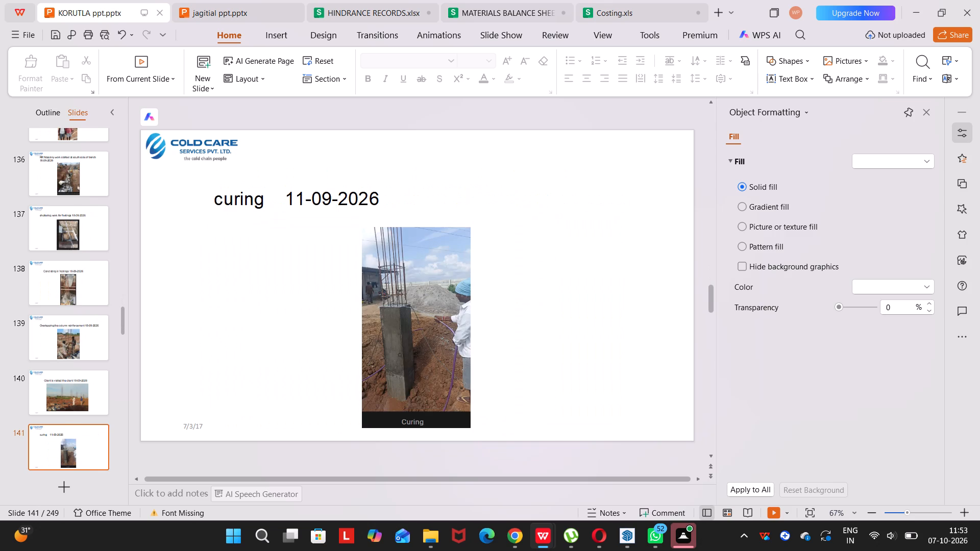
pyautogui.press('Up')
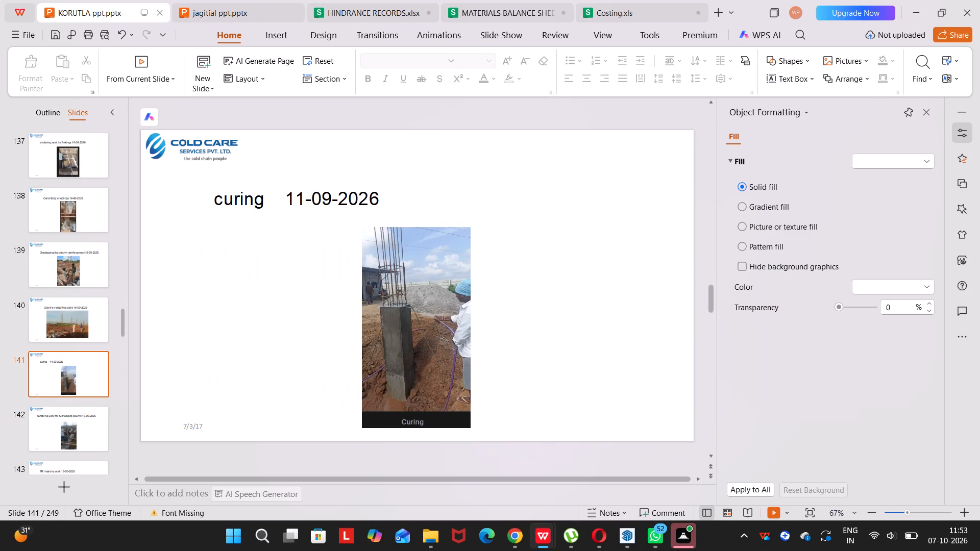
pyautogui.click(302, 199)
pyautogui.press('BackSpace')
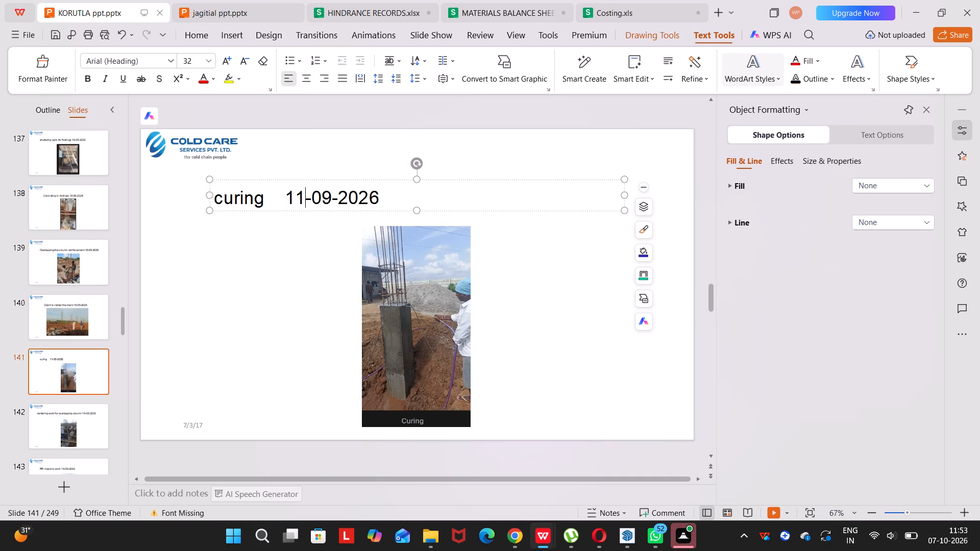
pyautogui.press('9')
pyautogui.press('Down')
pyautogui.press('Return')
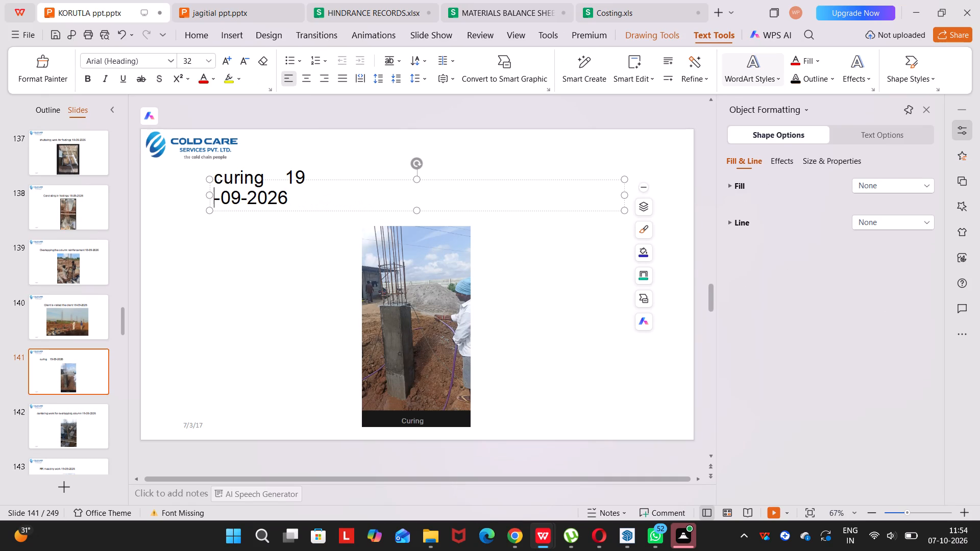
pyautogui.press('Down')
pyautogui.press('BackSpace')
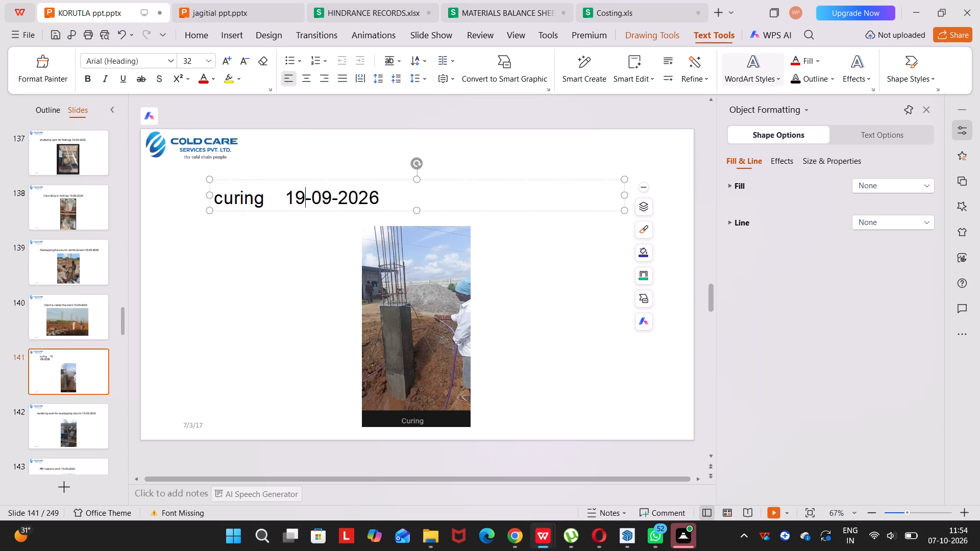
pyautogui.click(521, 285)
# Review the KORUTLA slides on column centering, excavation and the client visit dated 19-09-2026 to 20-09-2026 for hindrance dates.
pyautogui.press('Down')
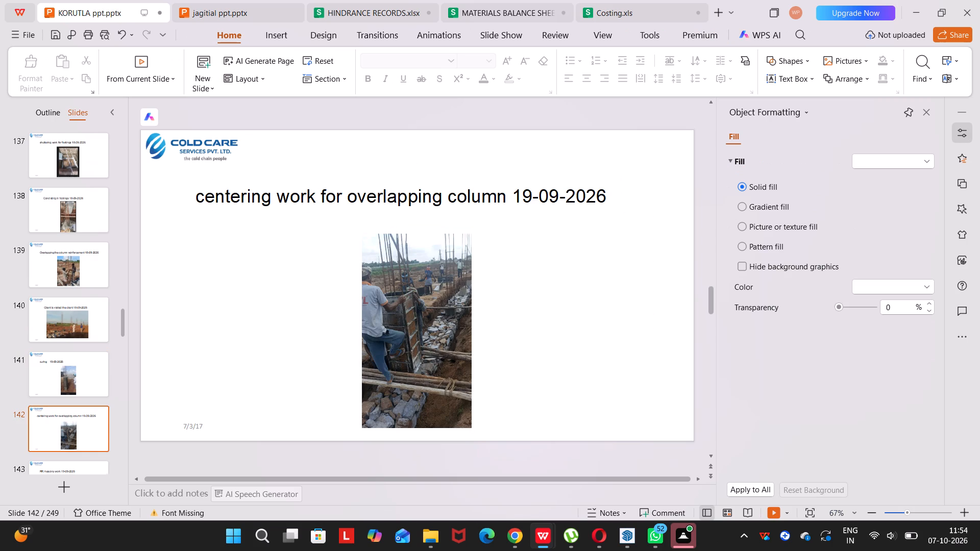
pyautogui.press('Down')
pyautogui.press('Down')
pyautogui.press('Down')
pyautogui.press('Down')
pyautogui.press('Down')
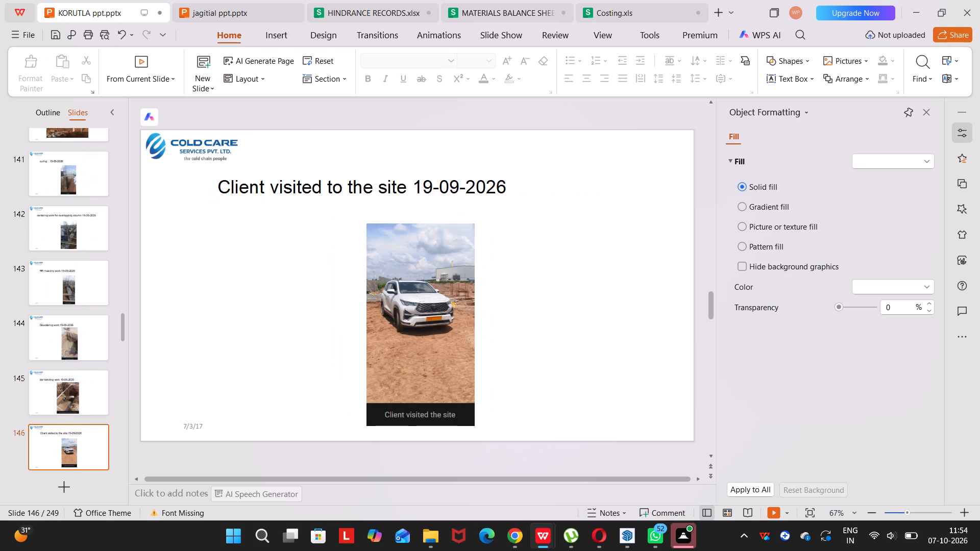
pyautogui.press('Down')
pyautogui.press('Down')
pyautogui.press('Down')
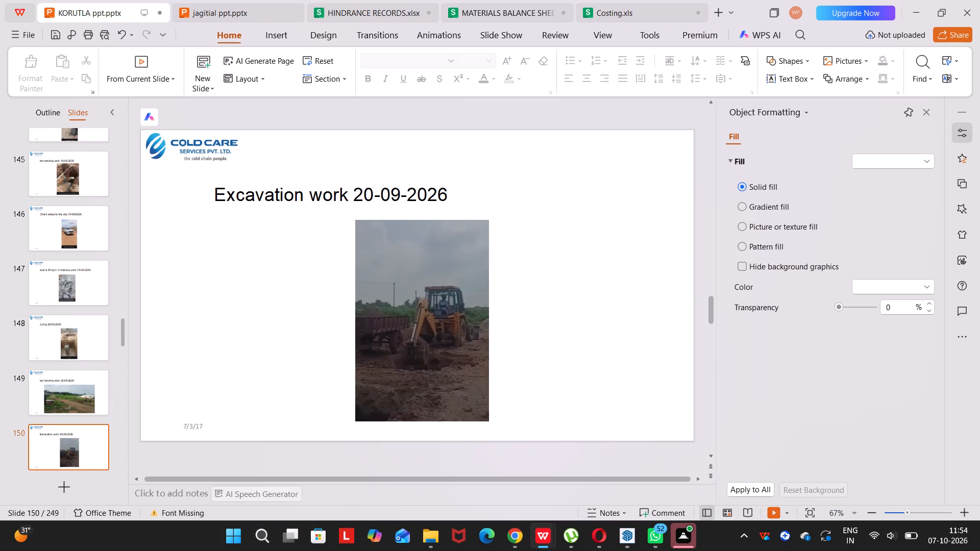
pyautogui.press('Down')
pyautogui.press('Down')
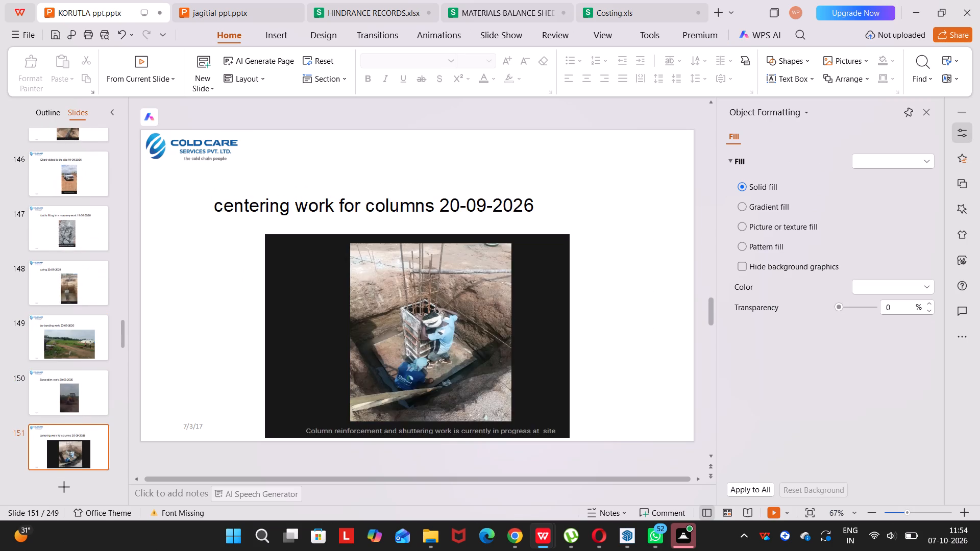
# Continue checking the KORUTLA slides through the loose soil removal and dewatering slide dated 23-09-2026 for hindrance dates.
pyautogui.press('Down')
pyautogui.press('Down')
pyautogui.press('Down')
pyautogui.press('Down')
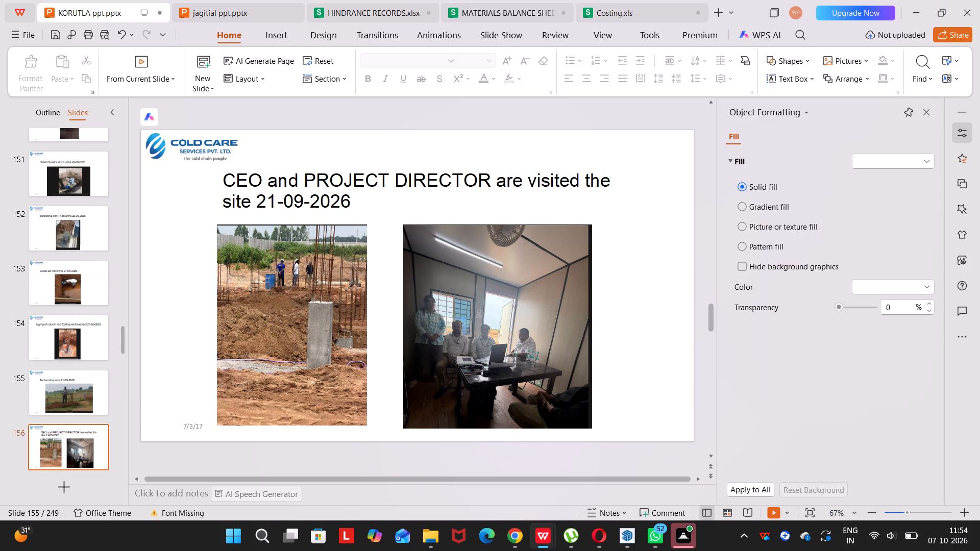
pyautogui.press('Down')
pyautogui.press('Down')
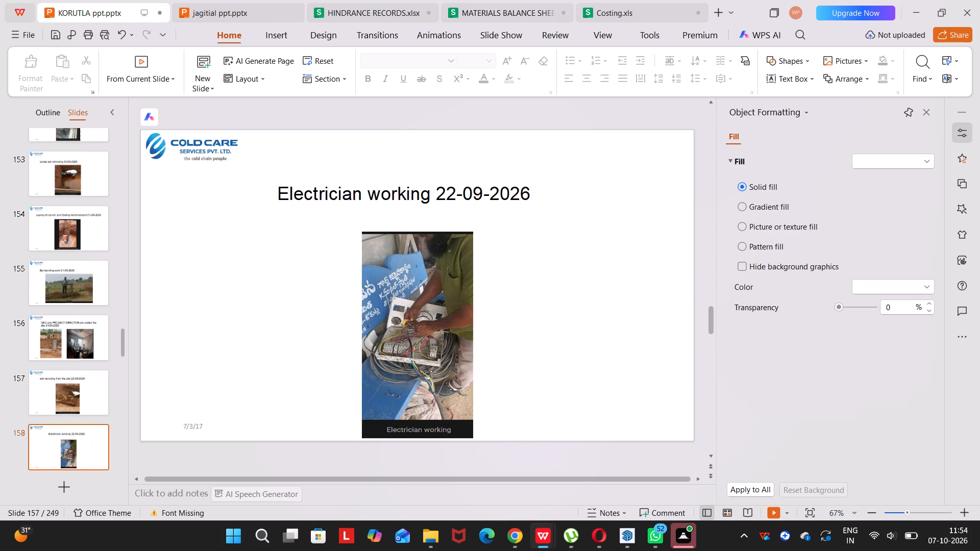
pyautogui.press('Down')
pyautogui.press('Down')
pyautogui.press('Down')
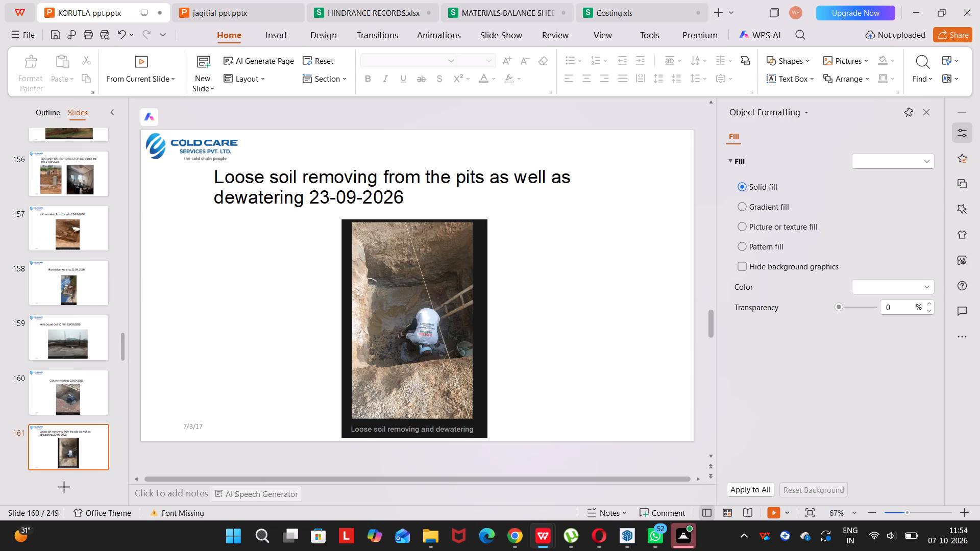
# Review the KORUTLA slides on column marking, water-filled pits, shuttering and heavy rain dated 23-09-2026 to 24-09-2026 for hindrances.
pyautogui.press('Down')
pyautogui.press('Down')
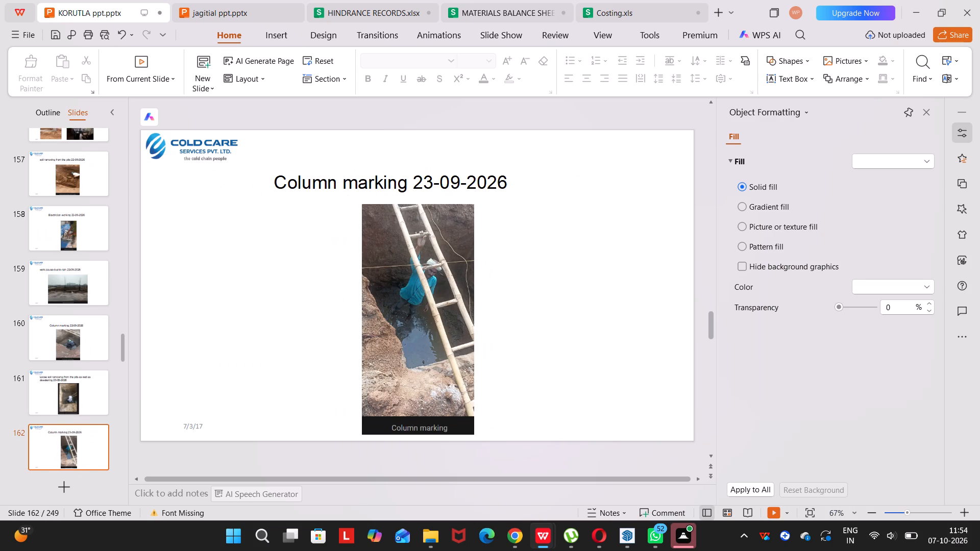
pyautogui.press('Down')
pyautogui.press('Down')
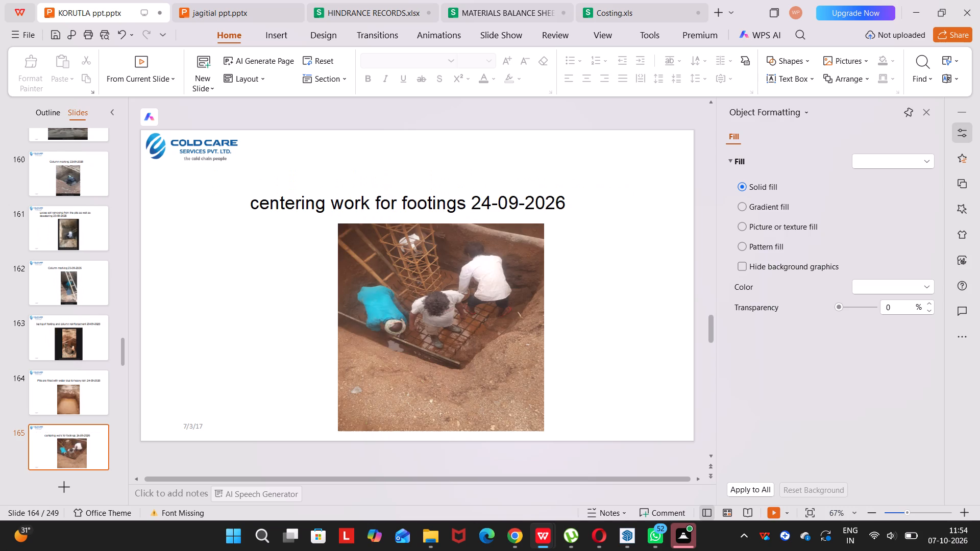
pyautogui.press('Up')
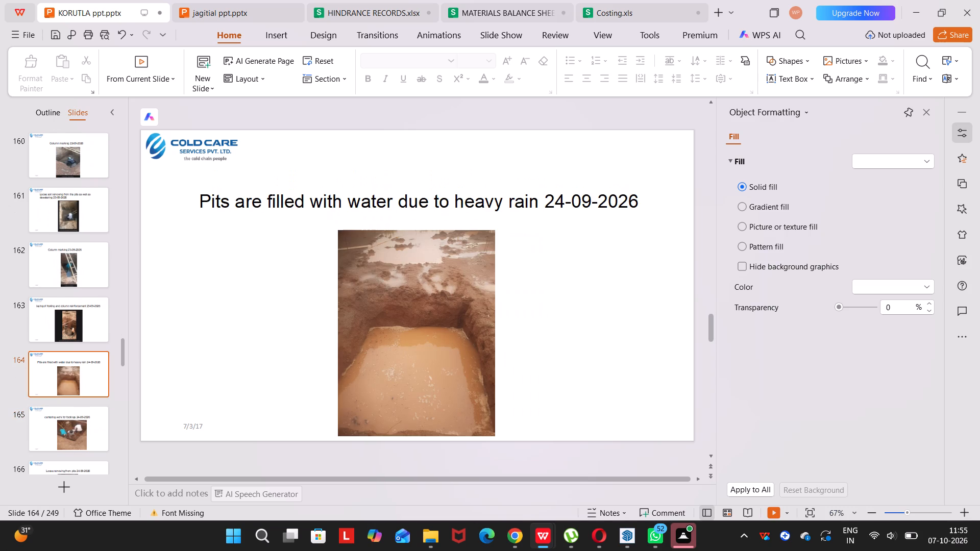
pyautogui.press('Down')
pyautogui.press('Down')
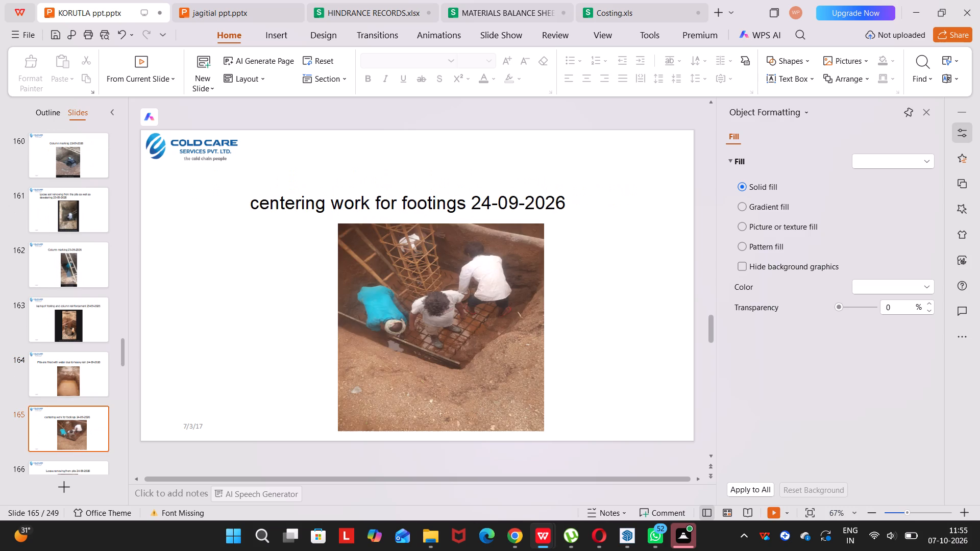
pyautogui.press('Down')
pyautogui.press('Down')
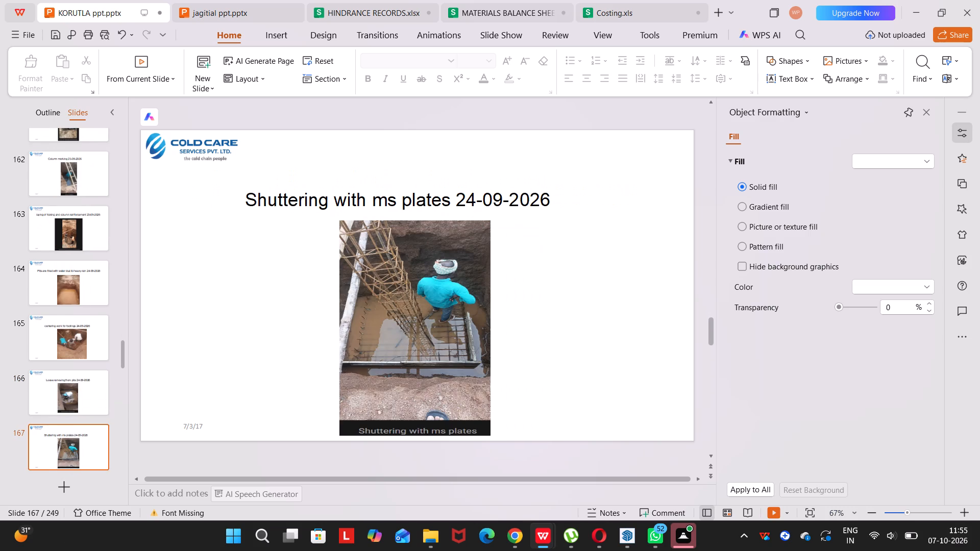
pyautogui.press('Down')
pyautogui.press('Down')
pyautogui.press('Down')
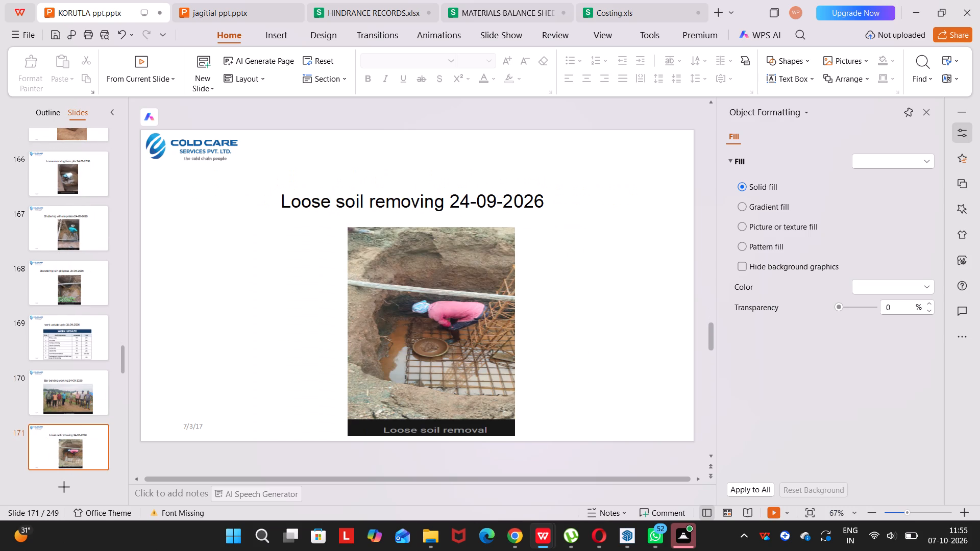
pyautogui.press('Down')
pyautogui.press('Down')
pyautogui.press('Down')
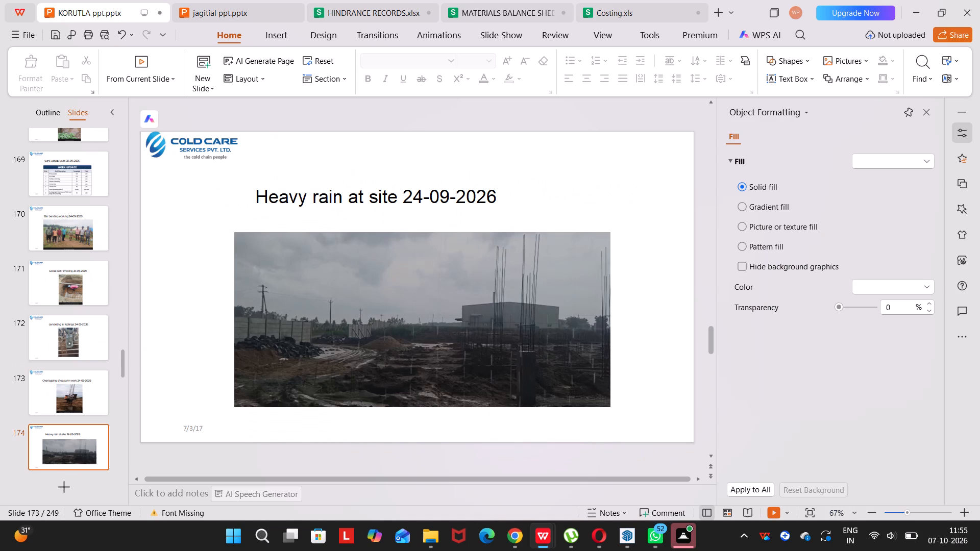
# Review the KORUTLA slides on column reinforcement overlapping, dewatering, CRS wall and footing mat laying dated 25-09-2026 to 26-09-2026 for hindrances.
pyautogui.press('Down')
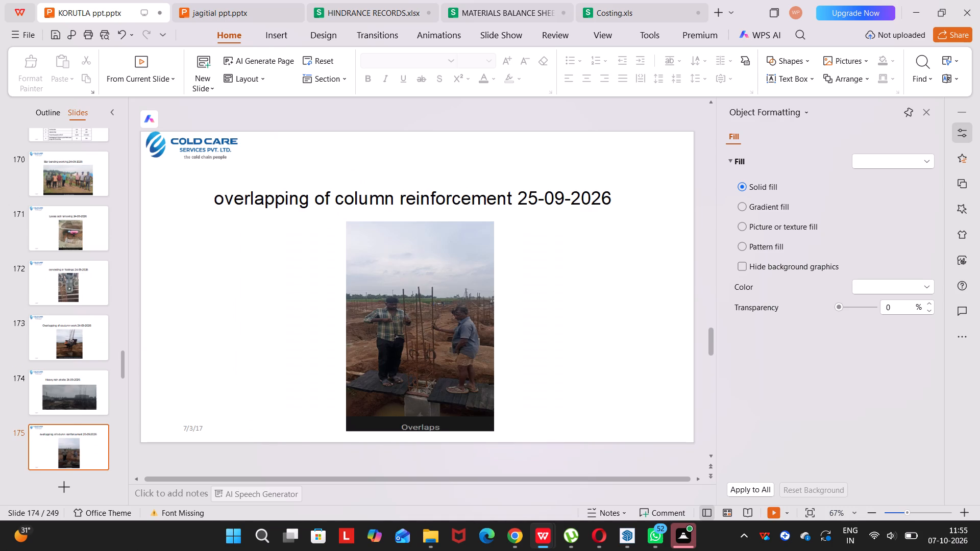
pyautogui.press('Down')
pyautogui.press('Down')
pyautogui.press('Down')
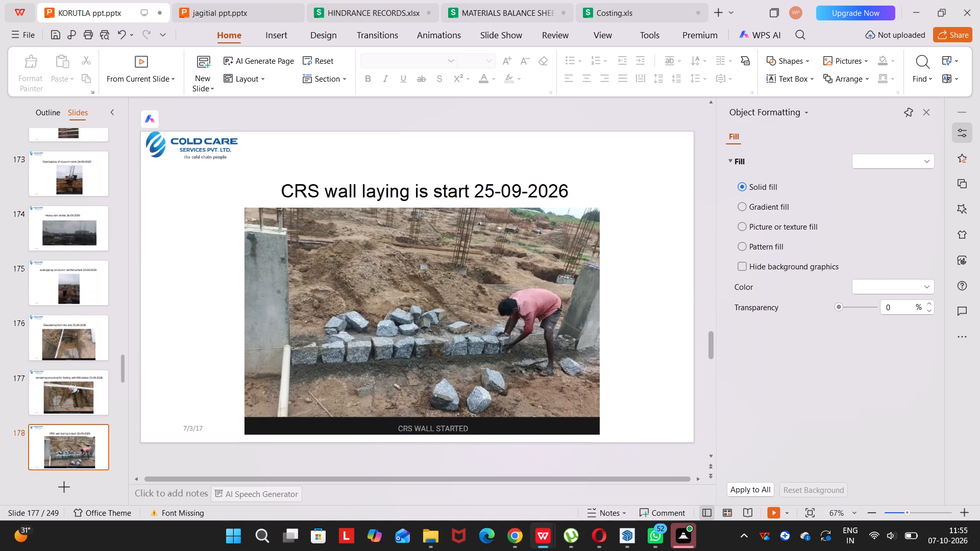
pyautogui.press('Down')
pyautogui.press('Down')
pyautogui.press('Down')
pyautogui.press('Down')
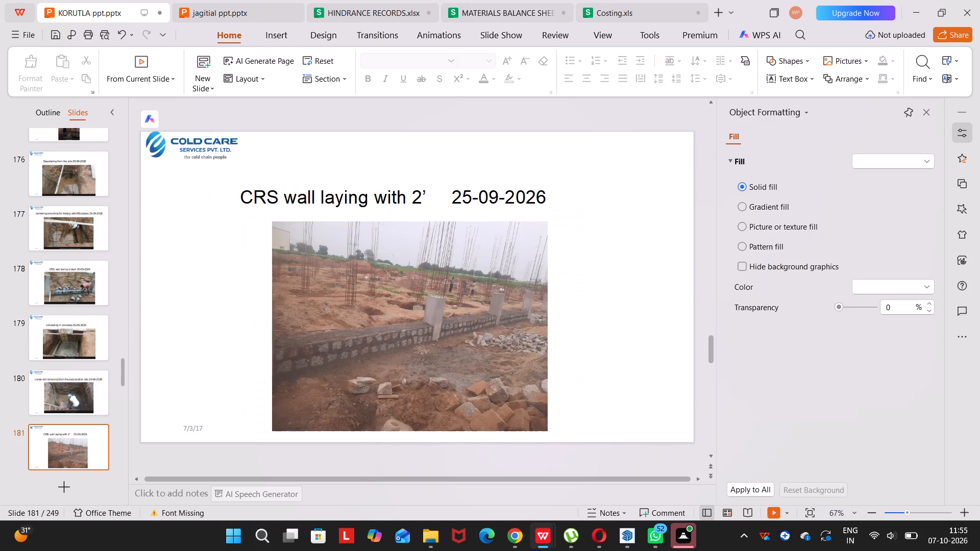
pyautogui.press('Down')
pyautogui.press('Down')
pyautogui.press('Down')
pyautogui.press('Down')
pyautogui.press('Down')
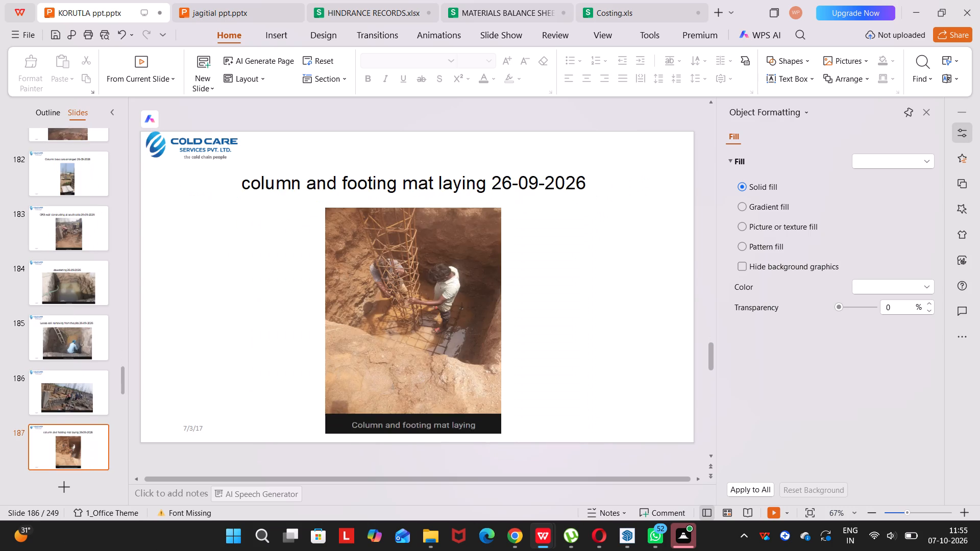
# Check the KORUTLA slides on footing centering, column concreting and column overlapping through 29-09-2026 for hindrance dates.
pyautogui.press('Down')
pyautogui.press('Down')
pyautogui.press('Down')
pyautogui.press('Down')
pyautogui.press('Down')
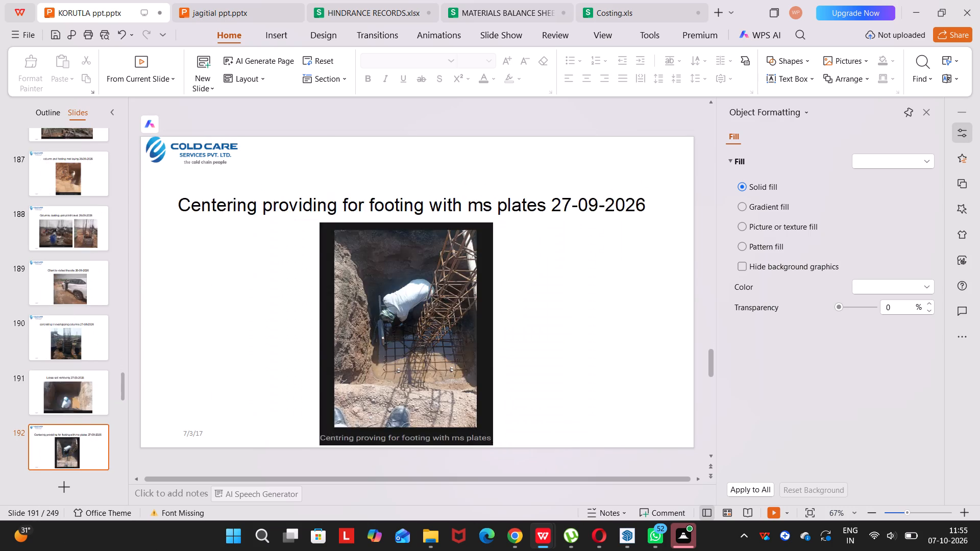
pyautogui.press('Down')
pyautogui.press('Down')
pyautogui.press('Down')
pyautogui.press('Down')
pyautogui.press('Down')
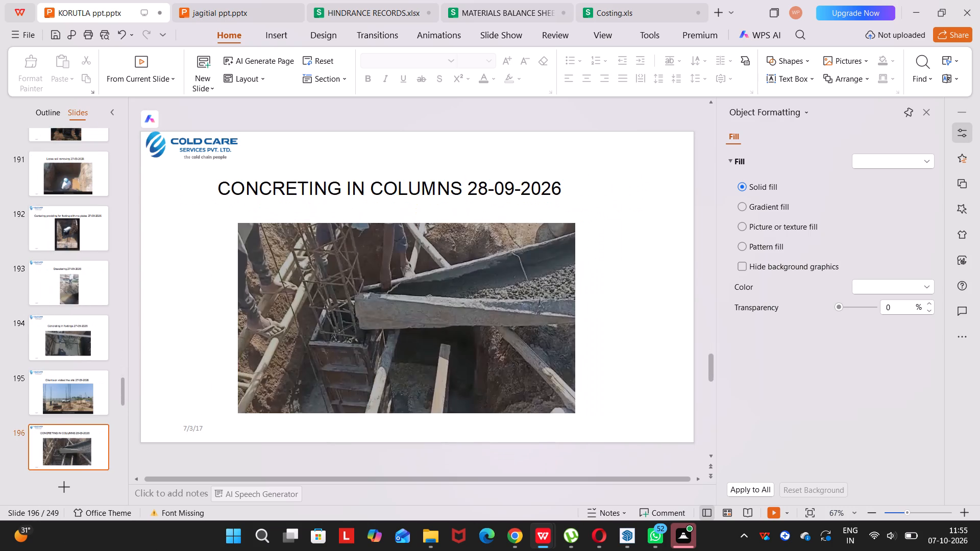
pyautogui.press('Down')
pyautogui.press('Down')
pyautogui.press('Down')
pyautogui.press('Down')
pyautogui.press('Down')
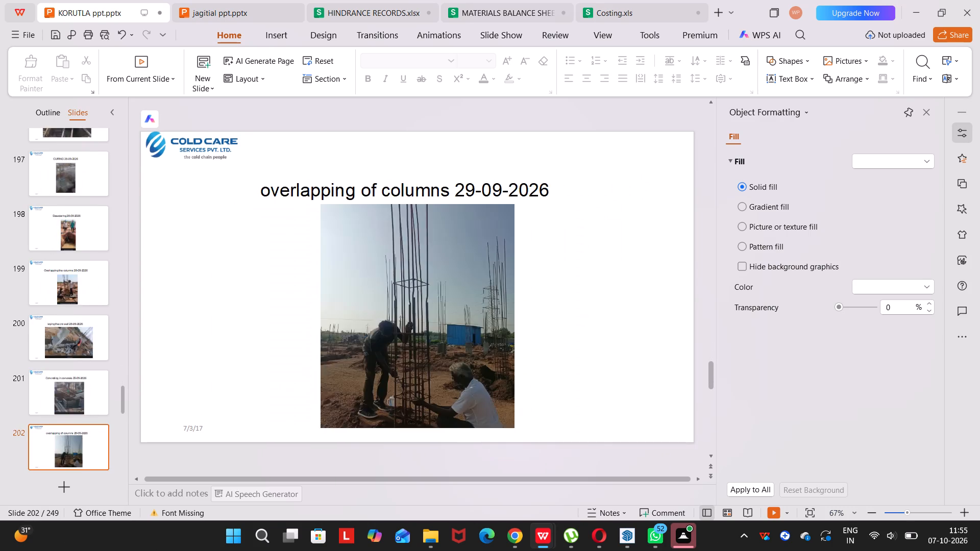
# Check the KORUTLA slides on plinth-level column concreting, curing and centering plate removal through 01-10-2026 for hindrance dates.
pyautogui.press('Down')
pyautogui.press('Down')
pyautogui.press('Down')
pyautogui.press('Down')
pyautogui.press('Down')
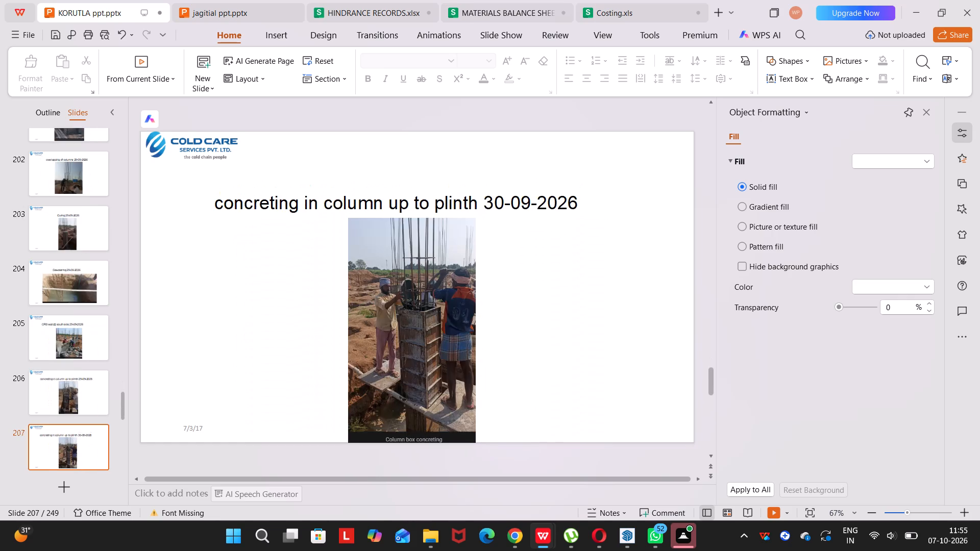
pyautogui.press('Down')
pyautogui.press('Down')
pyautogui.press('Down')
pyautogui.press('Down')
pyautogui.press('Down')
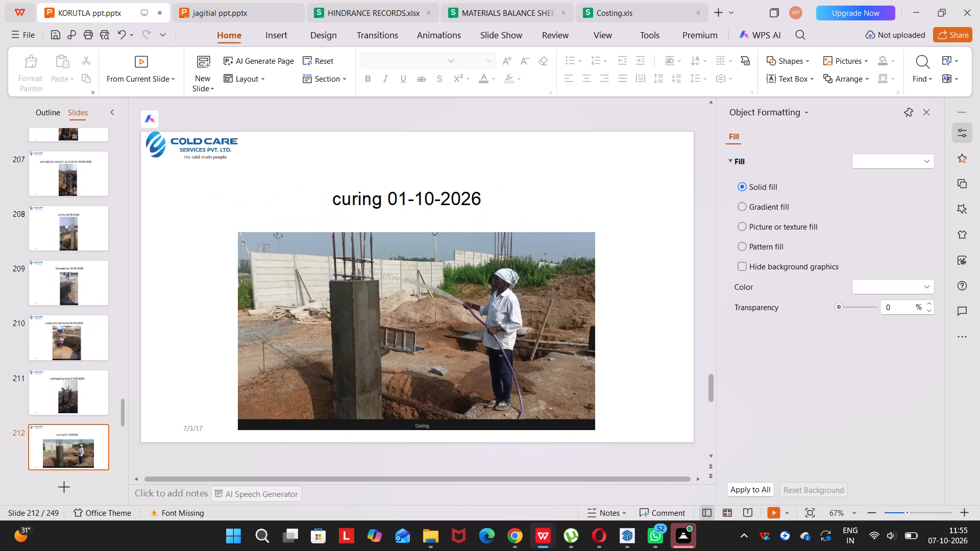
pyautogui.press('Down')
pyautogui.press('Down')
pyautogui.press('Down')
pyautogui.press('Down')
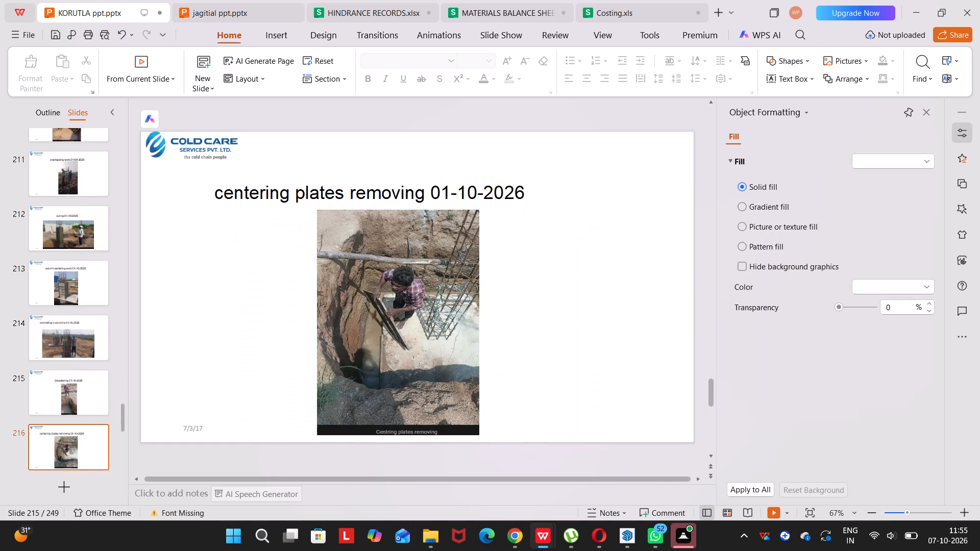
# Check the KORUTLA slides on gunny bags, RR masonry, back filling and CRS wall laying through 06-10-2026 for hindrance dates.
pyautogui.press('Down')
pyautogui.press('Down')
pyautogui.press('Down')
pyautogui.press('Down')
pyautogui.press('Down')
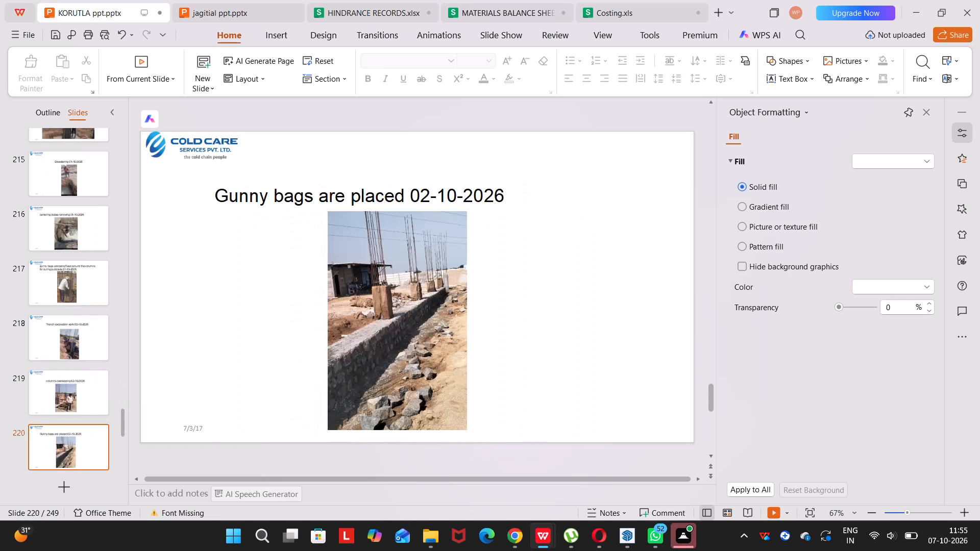
pyautogui.press('Down')
pyautogui.press('Down')
pyautogui.press('Down')
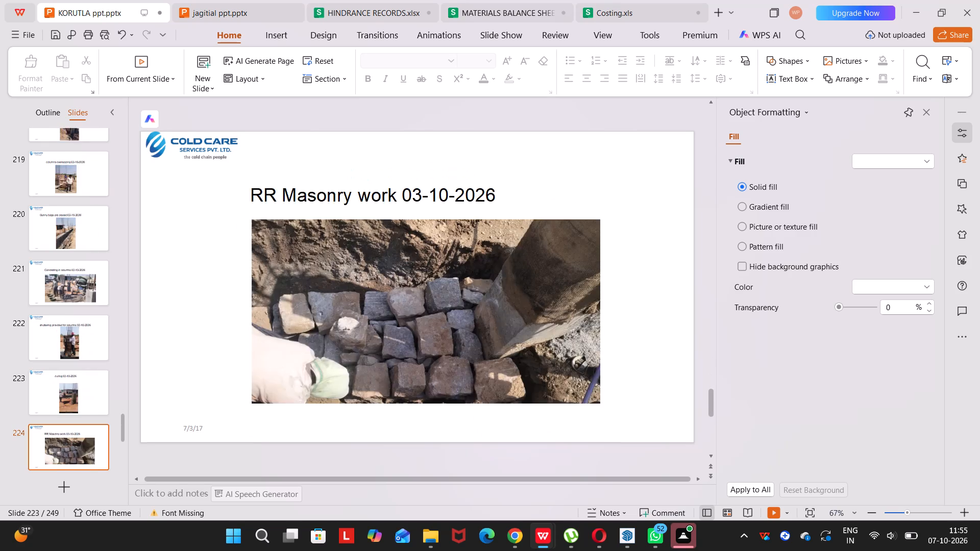
pyautogui.press('Down')
pyautogui.press('Down')
pyautogui.press('Down')
pyautogui.press('Down')
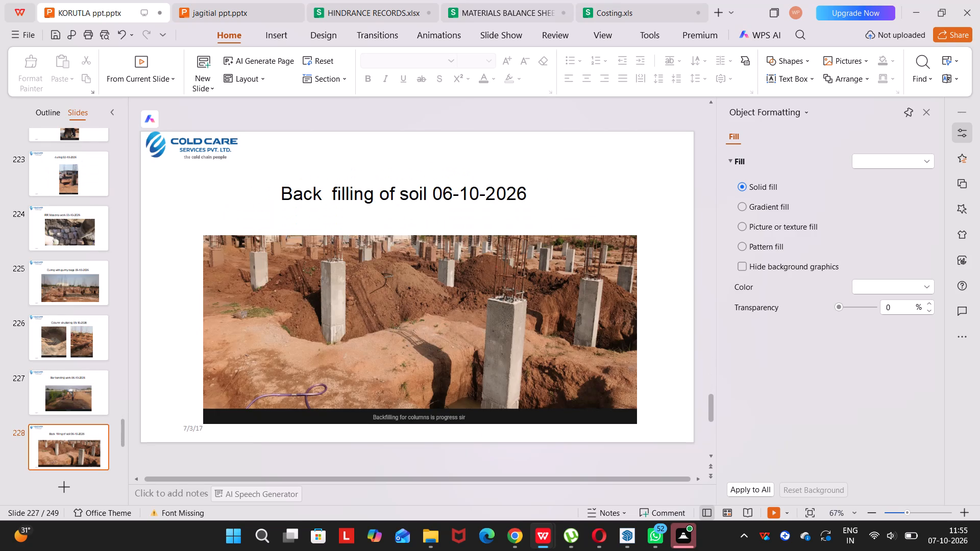
pyautogui.press('Down')
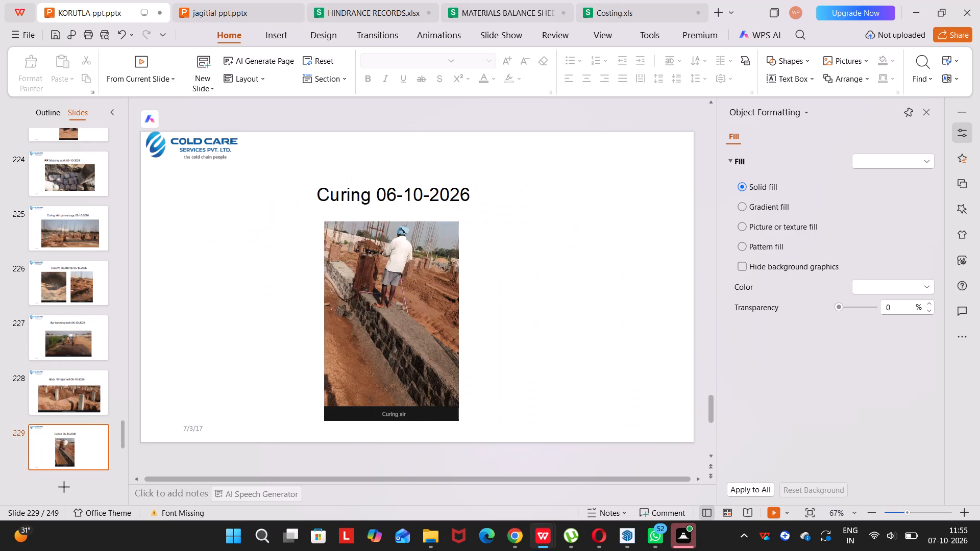
pyautogui.press('Down')
pyautogui.press('Down')
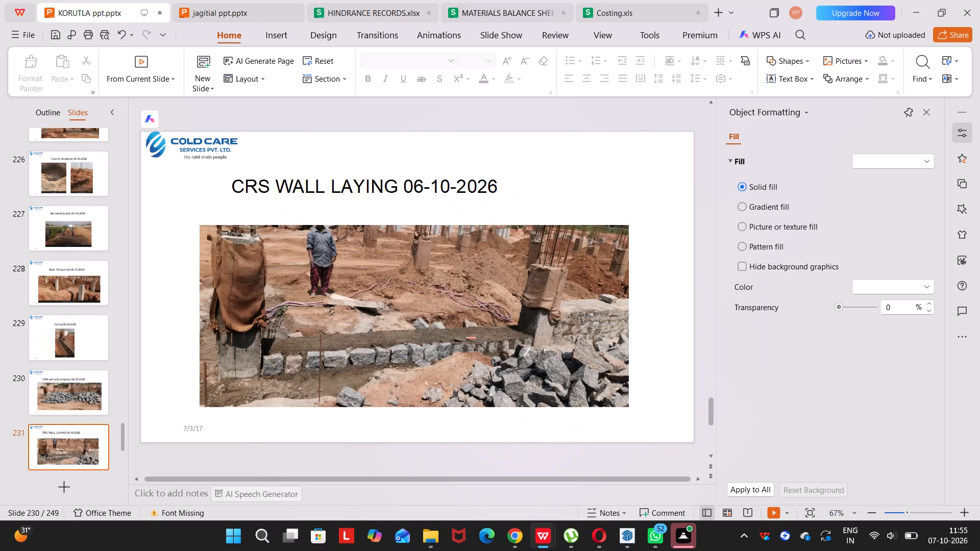
# Save the KORUTLA presentation.
pyautogui.click(12, 21)
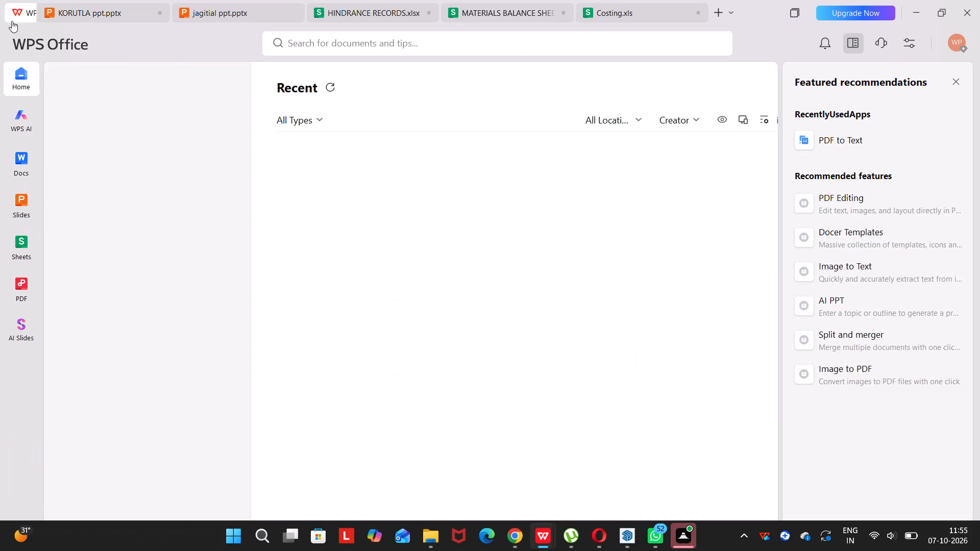
pyautogui.click(122, 16)
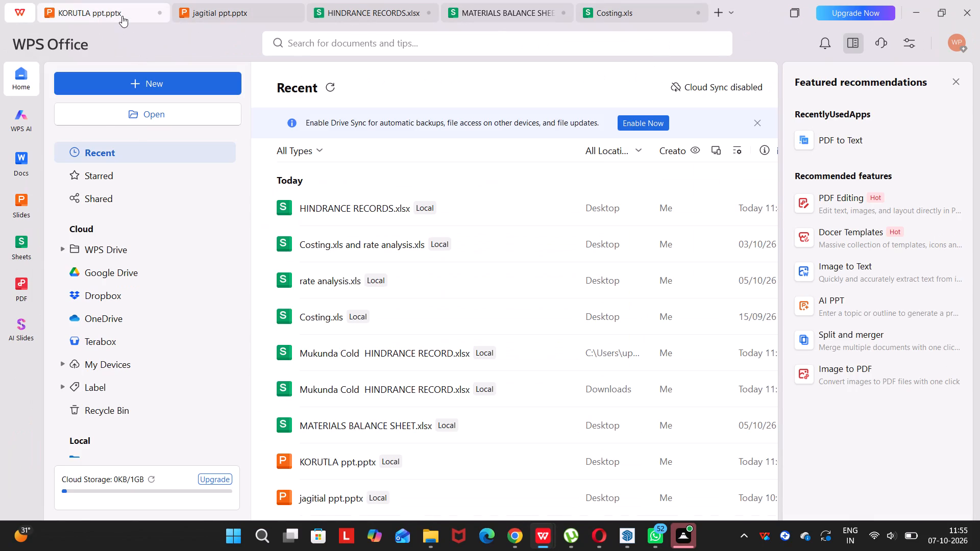
pyautogui.click(24, 34)
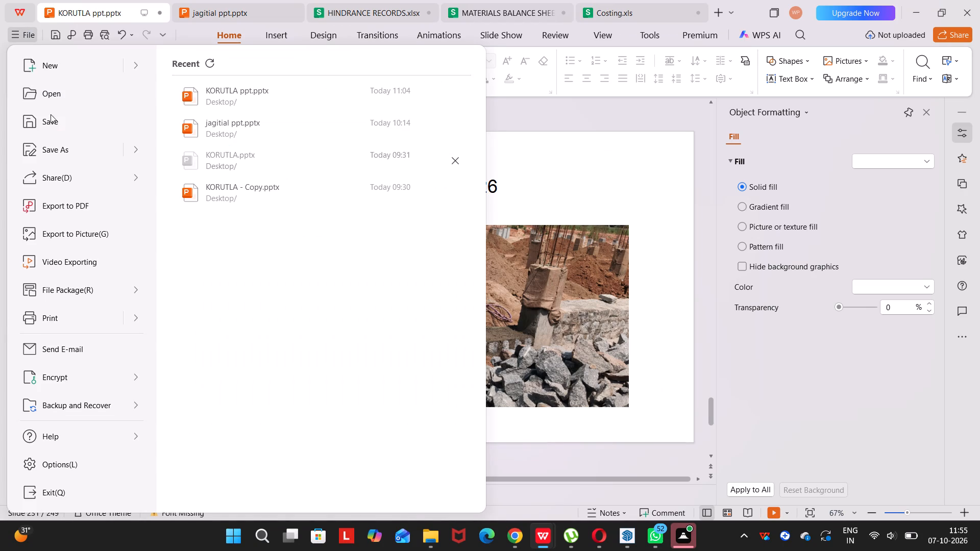
pyautogui.click(51, 115)
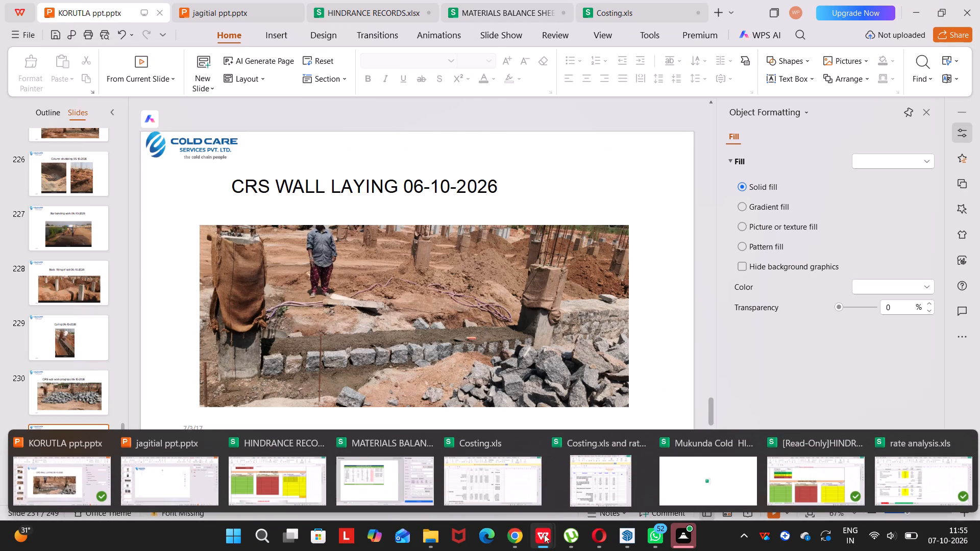
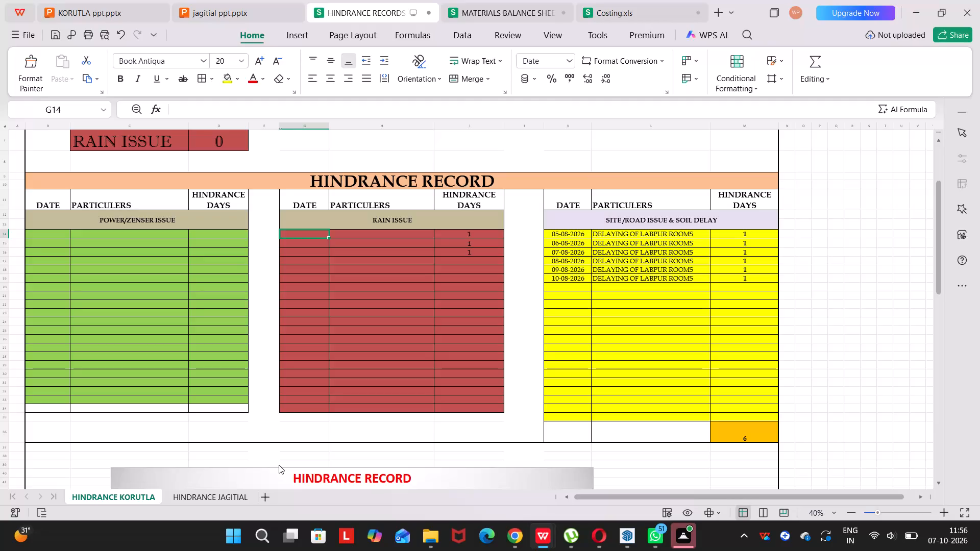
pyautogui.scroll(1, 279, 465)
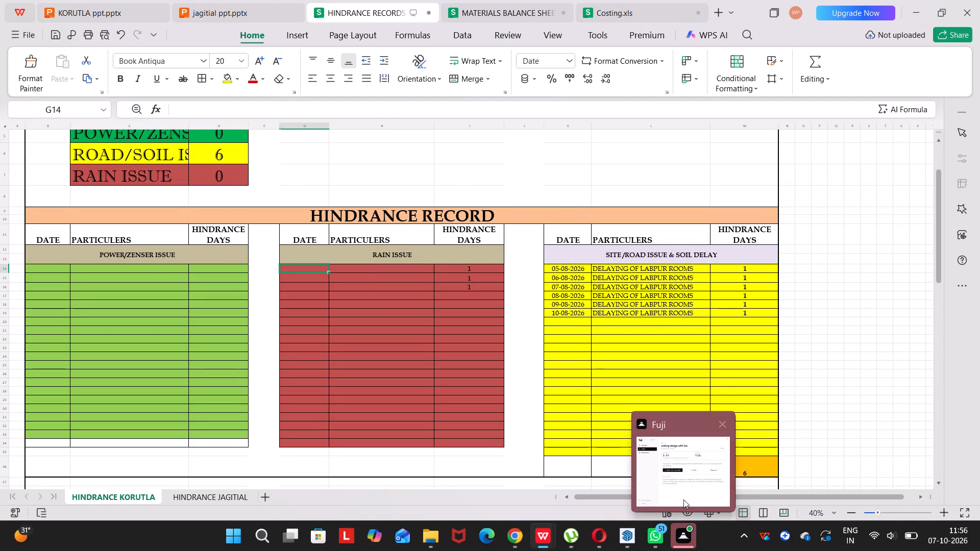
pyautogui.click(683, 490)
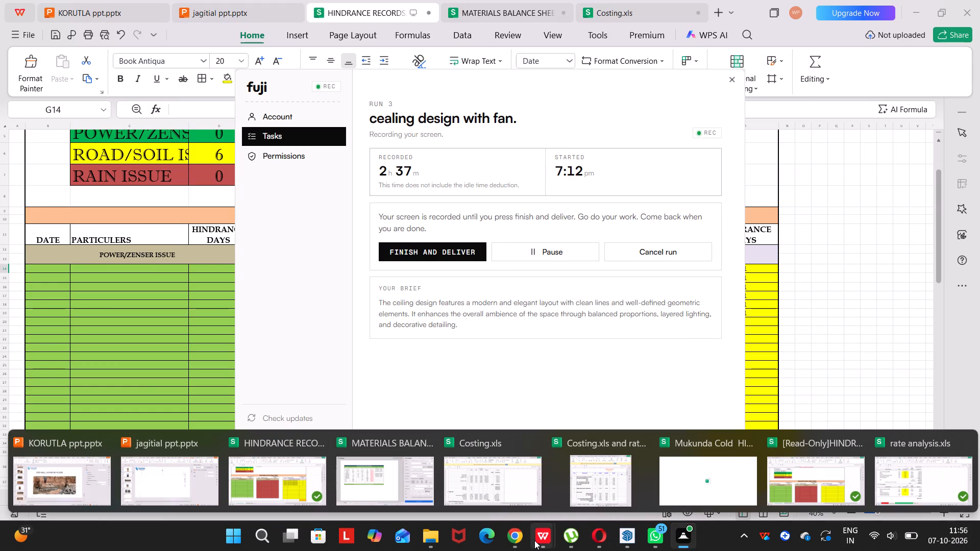
# Switch to the HINDRANCE RECORDS workbook with its HINDRANCE KORUTLA sheet.
pyautogui.doubleClick(308, 454)
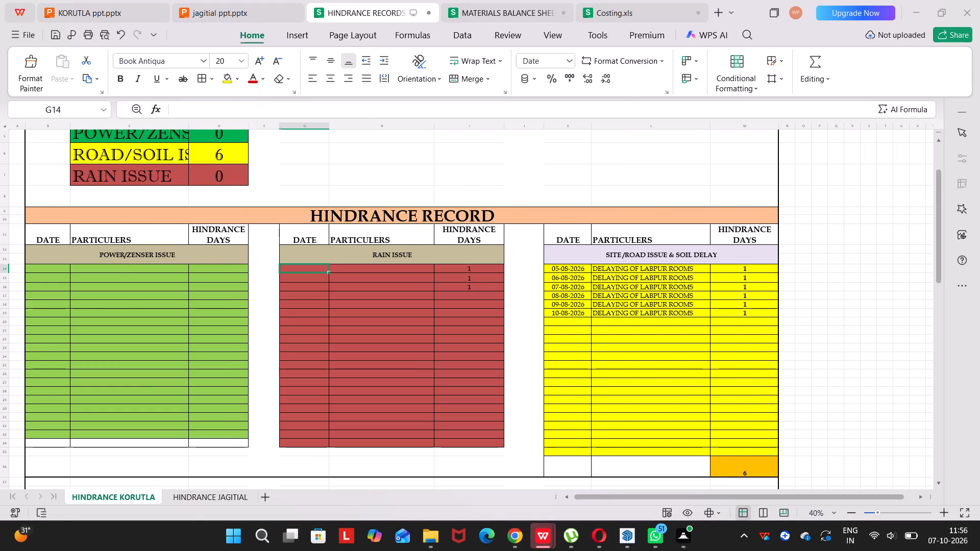
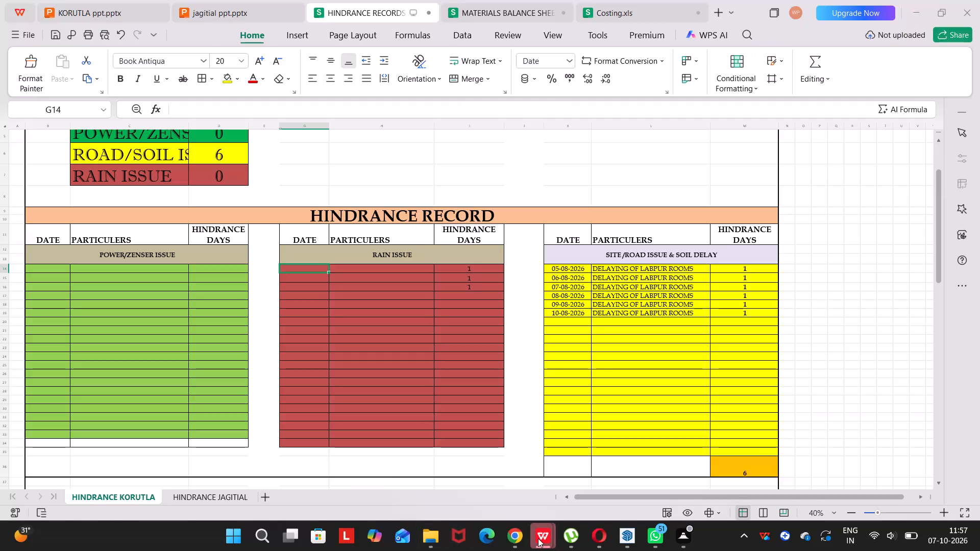
# Look back through the KORUTLA presentation from CRS wall laying 06-10-2026 past column marking 22-09-2026 to the earlier dewatering slides for hindrance dates.
pyautogui.click(99, 485)
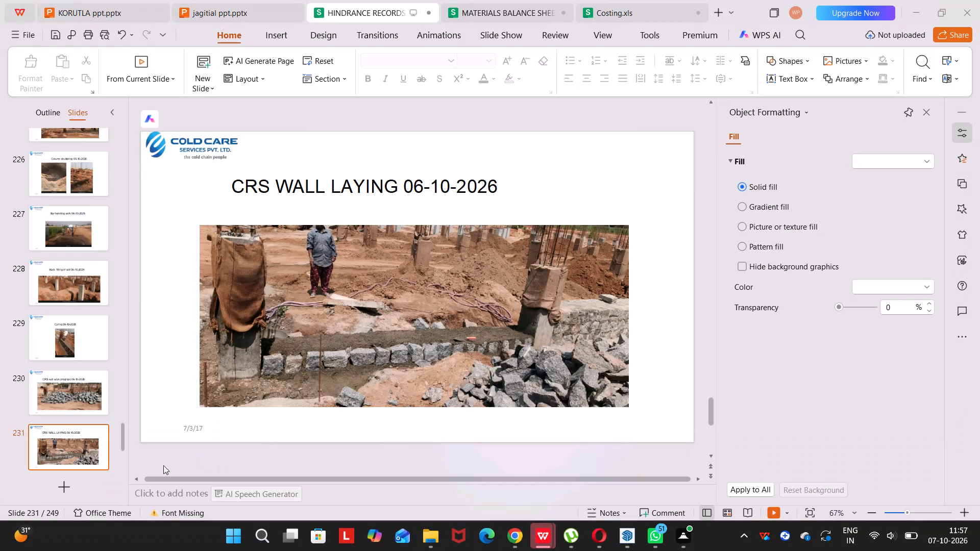
pyautogui.scroll(6, 43, 248)
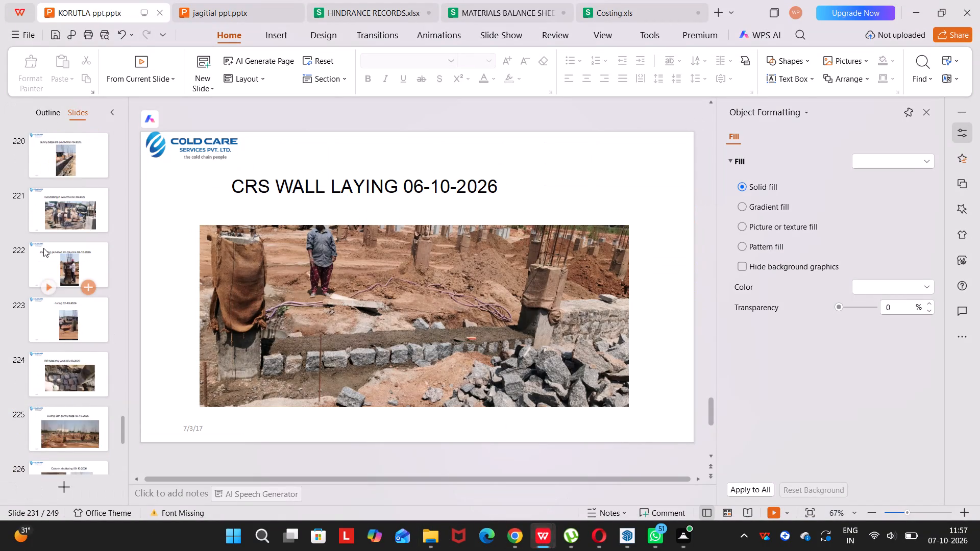
pyautogui.scroll(13, 43, 248)
pyautogui.click(43, 248)
pyautogui.scroll(10, 48, 245)
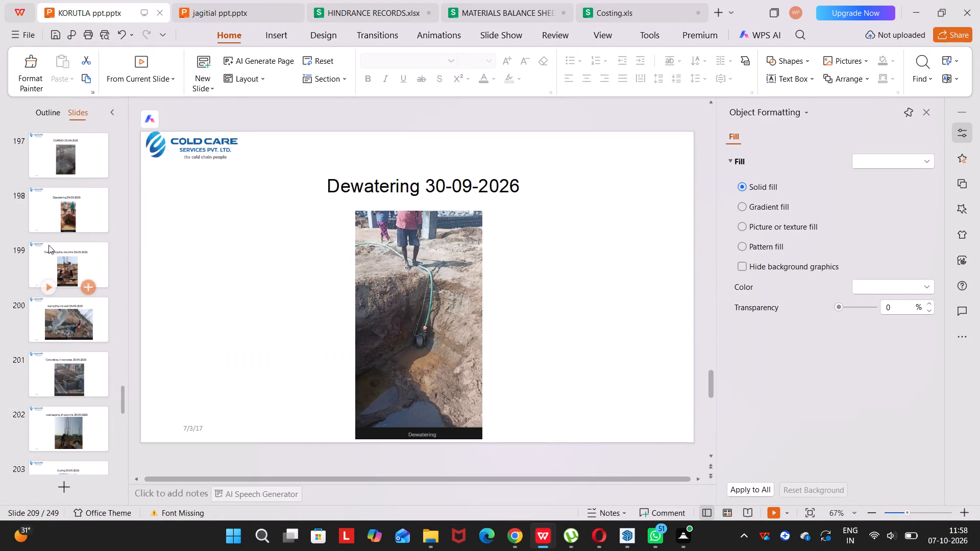
pyautogui.scroll(20, 48, 245)
pyautogui.scroll(18, 48, 245)
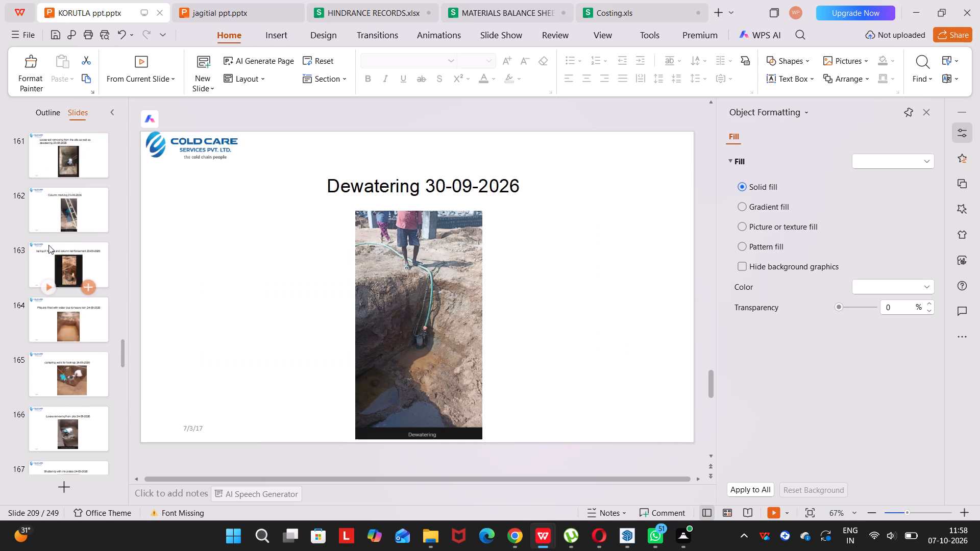
pyautogui.click(64, 214)
pyautogui.scroll(20, 55, 239)
pyautogui.scroll(6, 55, 239)
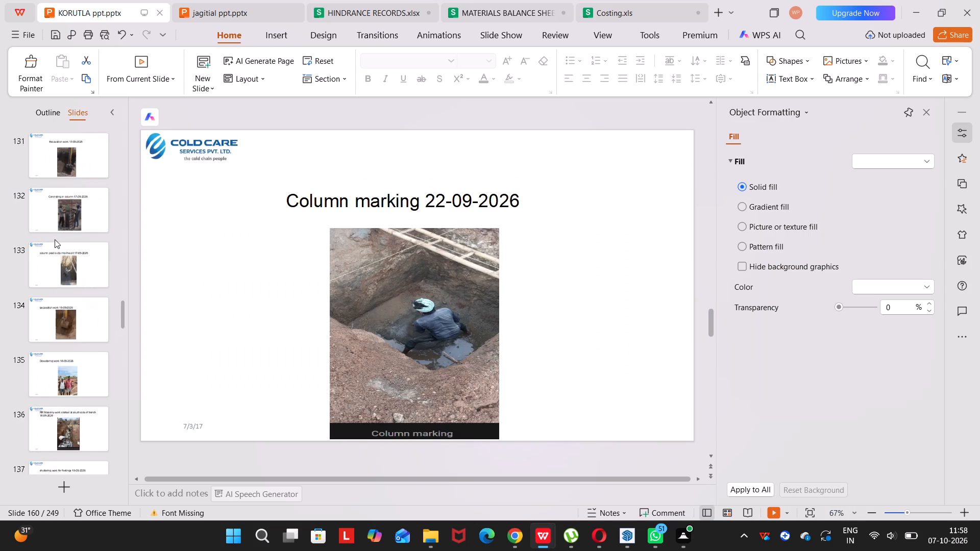
pyautogui.scroll(20, 55, 239)
pyautogui.scroll(13, 55, 239)
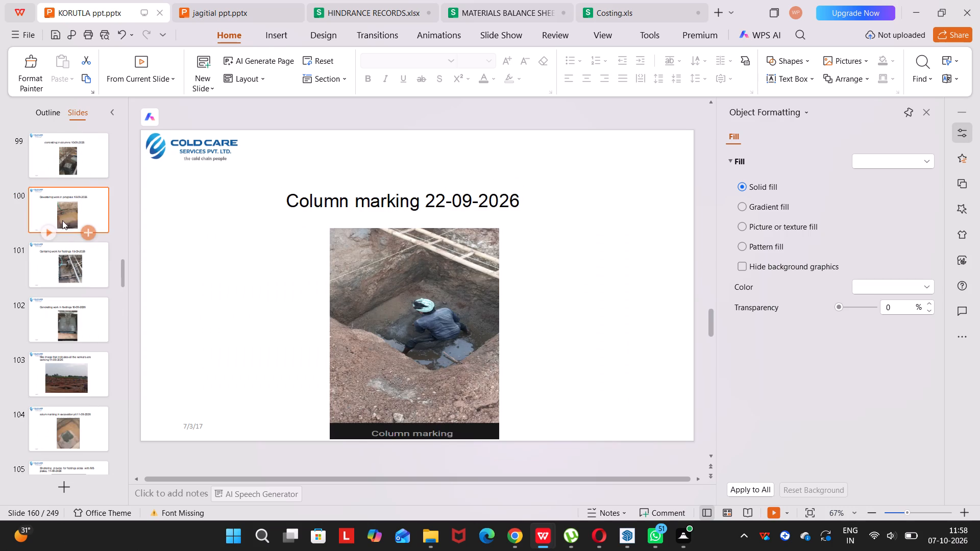
# Review the Korutla site progress slides dated 10-09-2026 and 11-09-2026, from slide 100 to slide 108, checking work descriptions and dates.
pyautogui.click(63, 218)
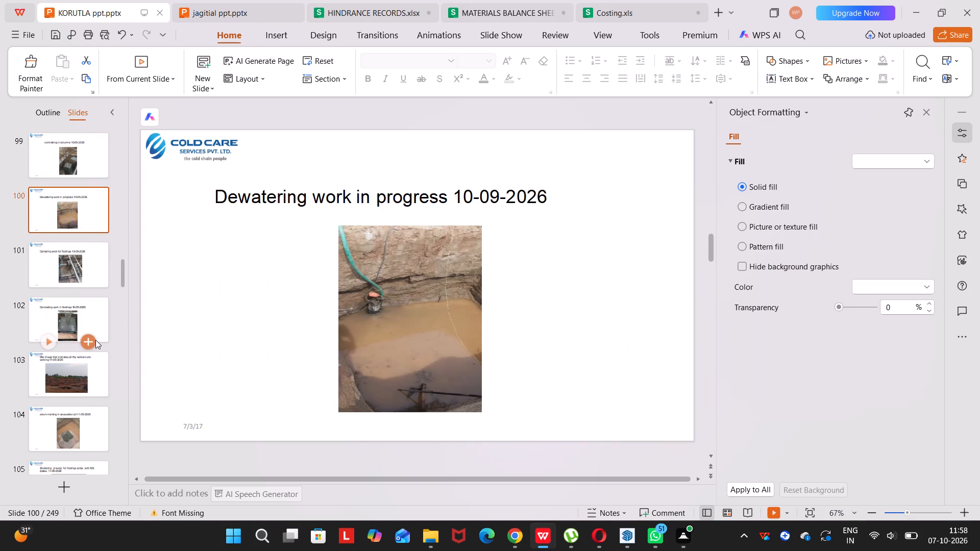
pyautogui.press('Down')
pyautogui.press('Down')
pyautogui.press('Down')
pyautogui.press('Down')
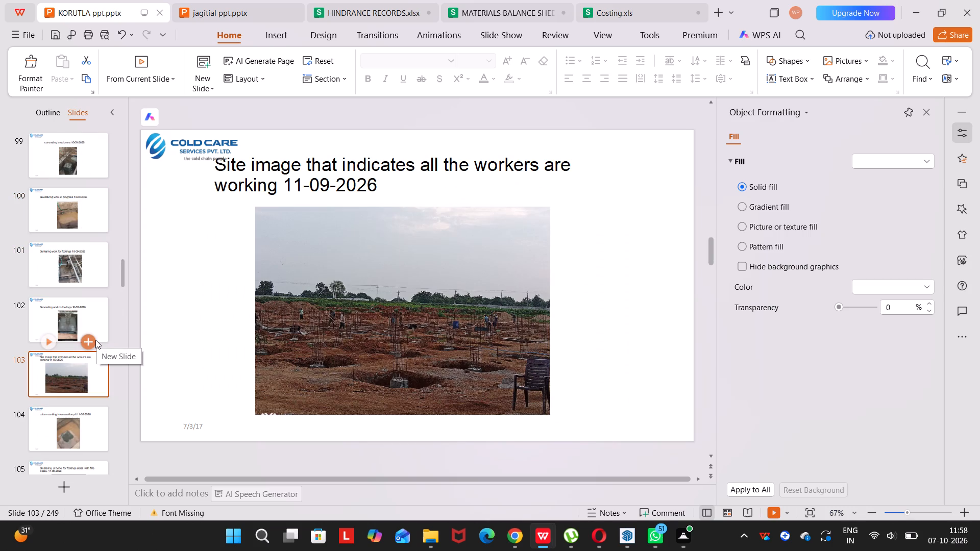
pyautogui.press('Up')
pyautogui.press('Down')
pyautogui.press('Down')
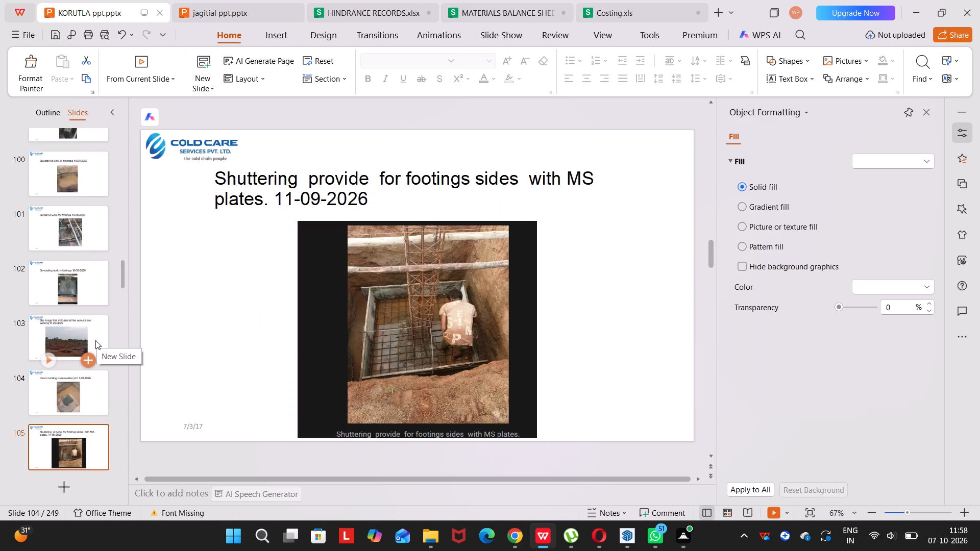
pyautogui.press('Down')
pyautogui.press('Down')
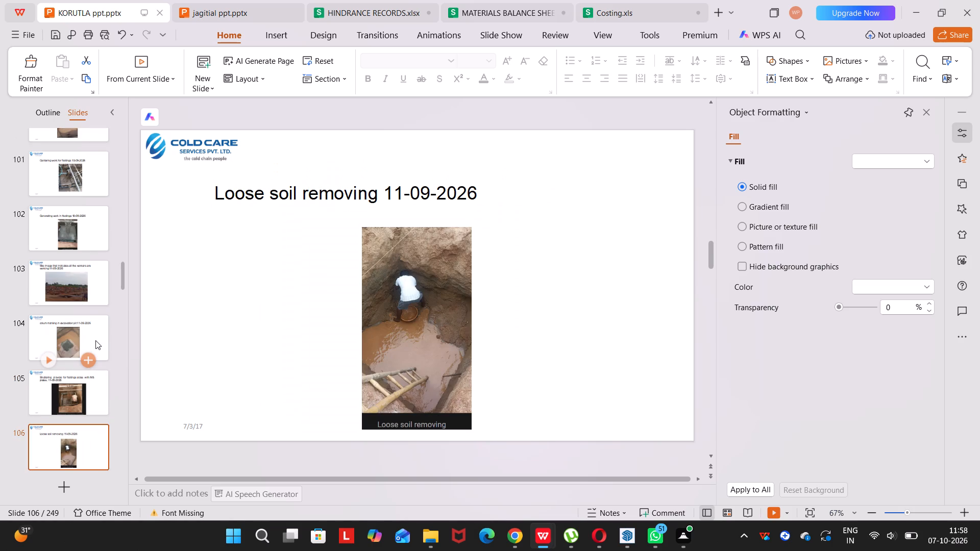
pyautogui.press('Up')
pyautogui.press('Down')
pyautogui.press('Down')
pyautogui.press('Down')
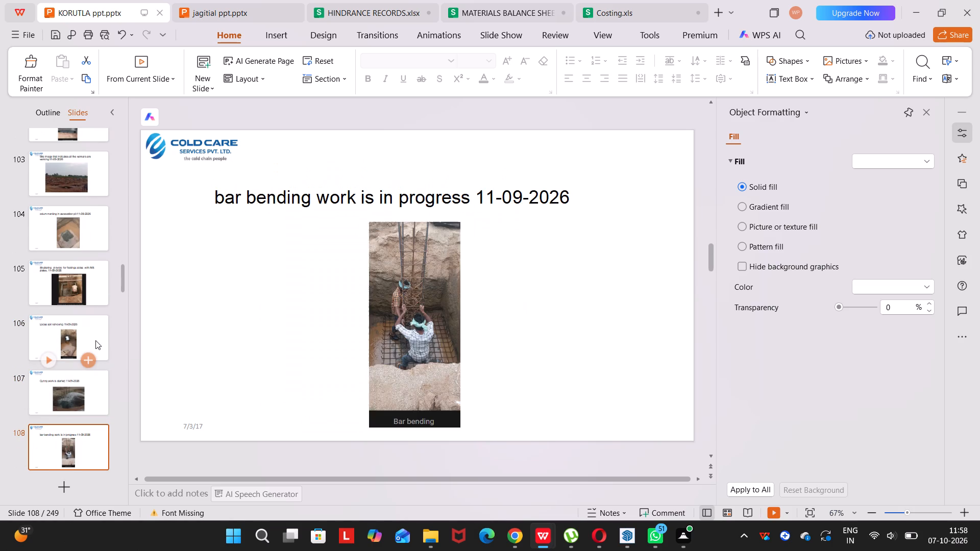
pyautogui.press('Up')
pyautogui.press('Up')
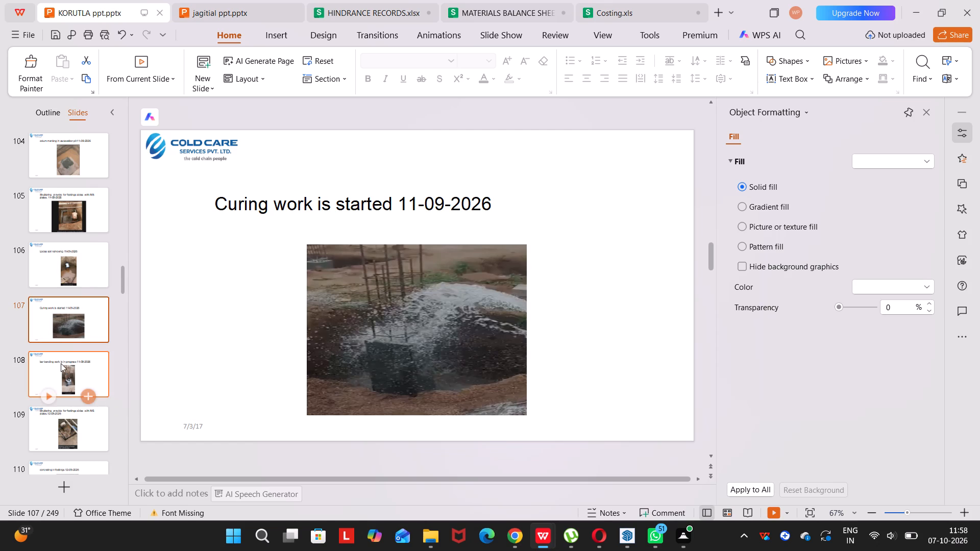
# Review the Korutla site progress slides dated 12-09-2026 and 13-09-2026, from slide 109 to slide 115, checking work descriptions and dates.
pyautogui.scroll(-3, 61, 363)
pyautogui.click(73, 331)
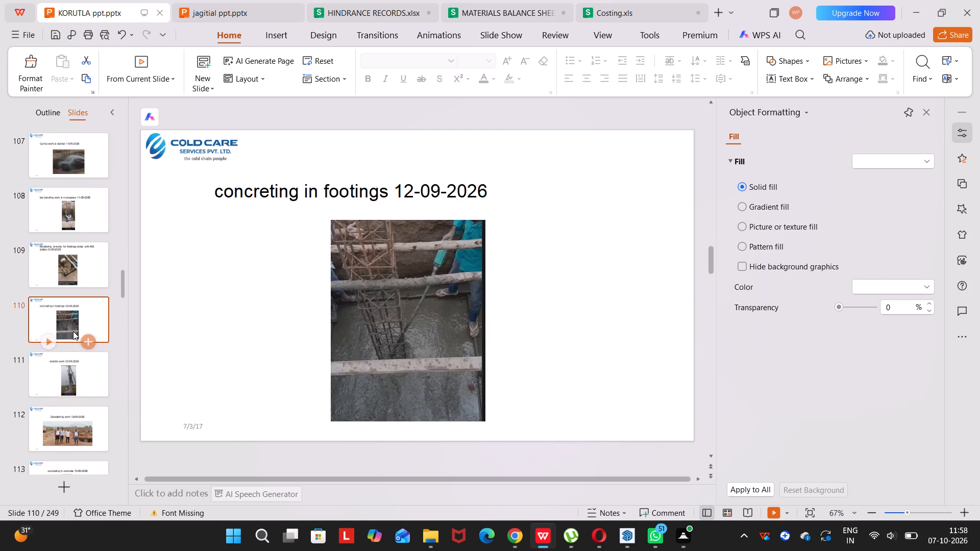
pyautogui.click(80, 281)
pyautogui.click(65, 227)
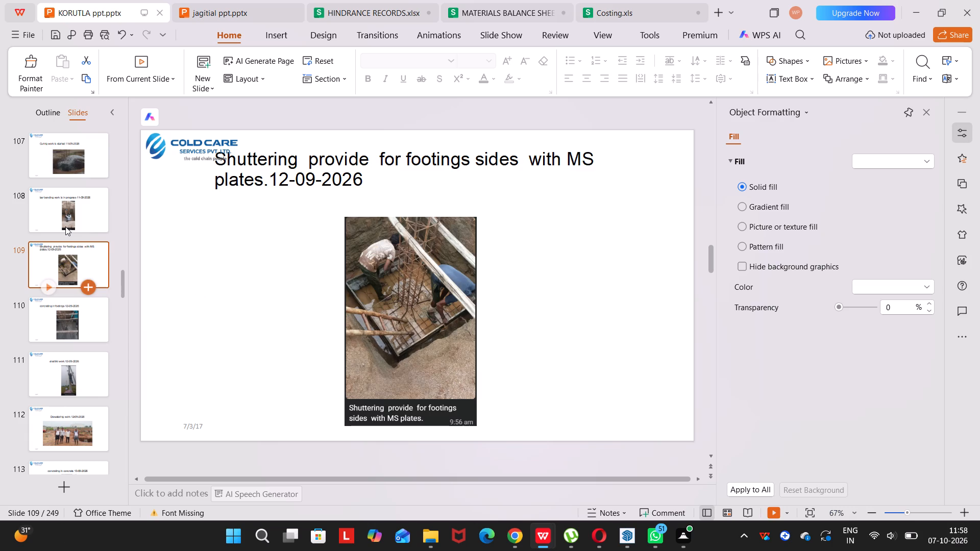
pyautogui.press('Down')
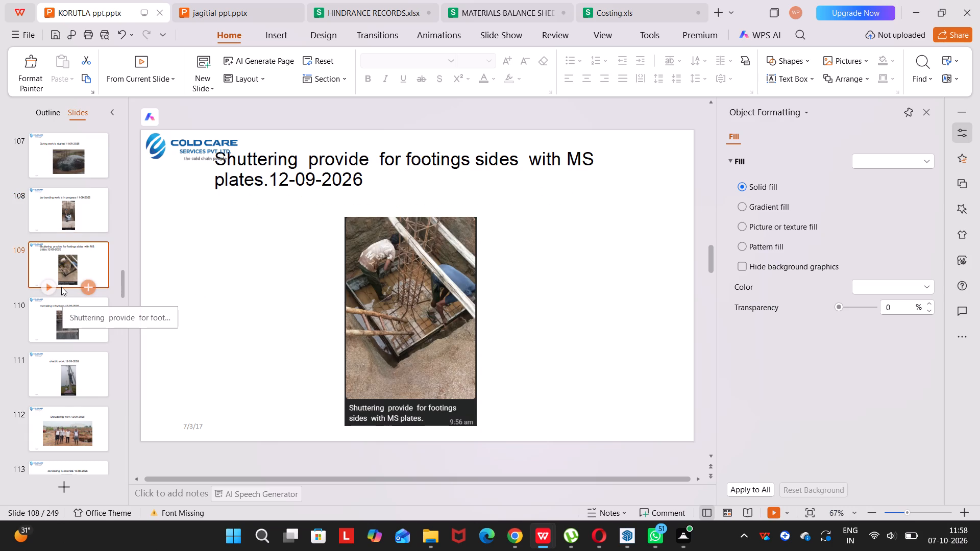
pyautogui.press('Down')
pyautogui.press('Down')
pyautogui.press('Down')
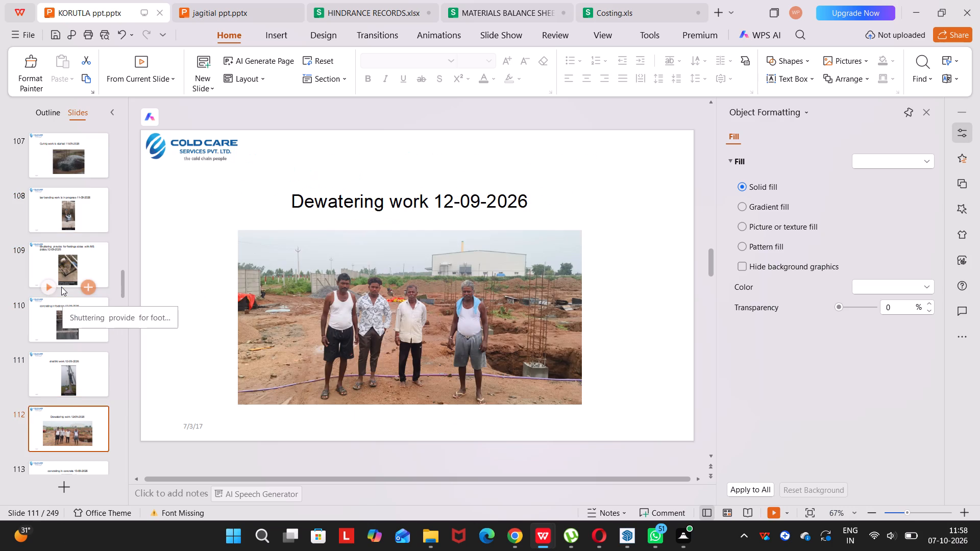
pyautogui.press('Down')
pyautogui.press('Down')
pyautogui.press('Down')
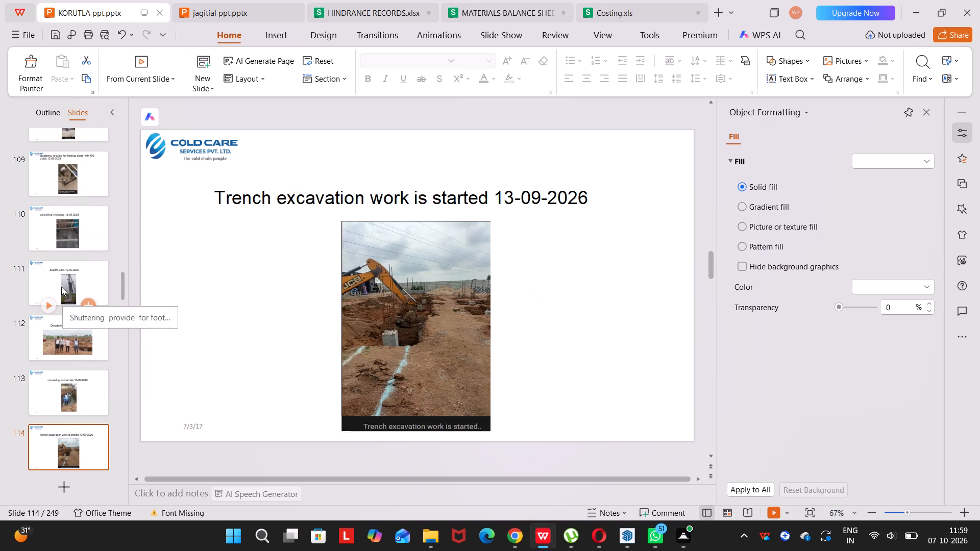
pyautogui.press('Down')
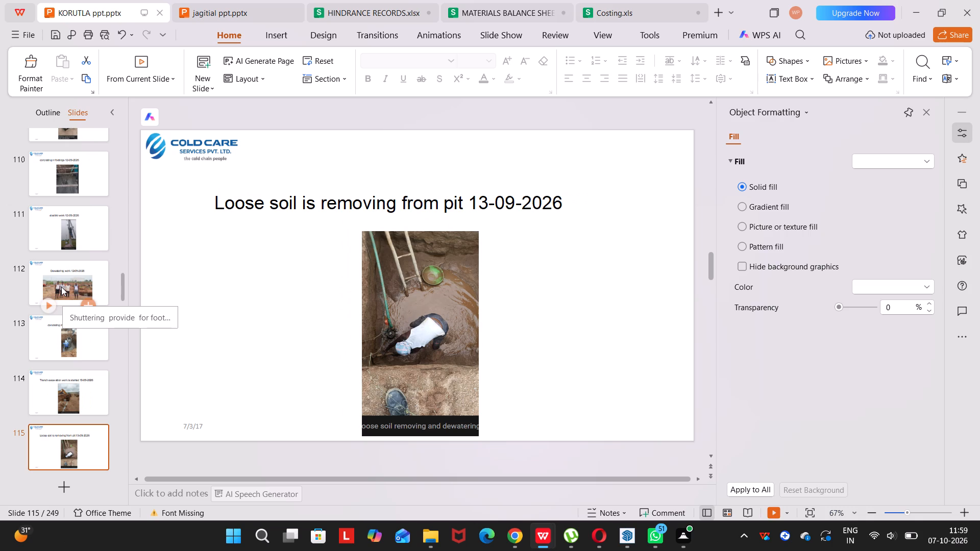
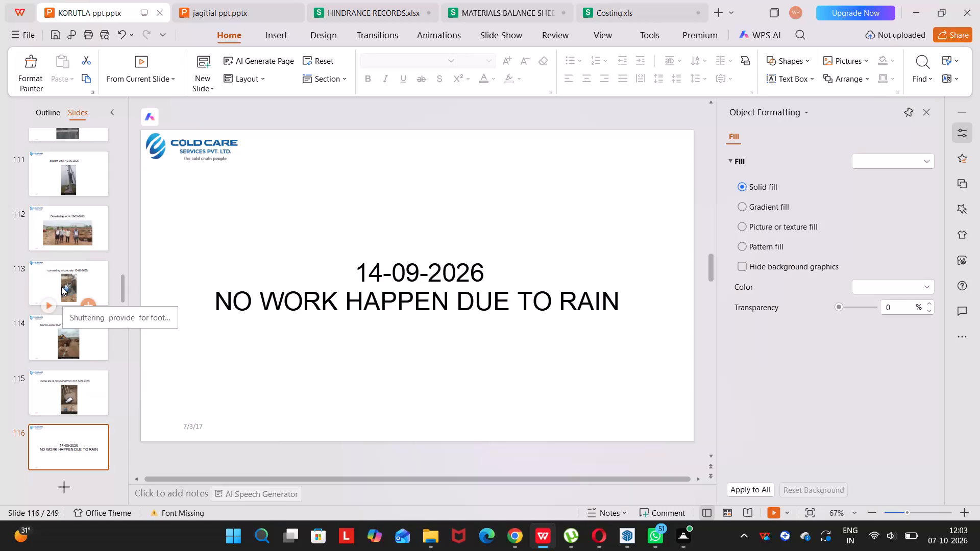
# Review the Korutla site progress slides from slide 116 to slide 137, dated 14-09-2026 to 18-09-2026, checking for rain and other hindrances.
pyautogui.press('Down')
pyautogui.press('Down')
pyautogui.press('Down')
pyautogui.press('Down')
pyautogui.press('Down')
pyautogui.press('Down')
pyautogui.press('Down')
pyautogui.press('Down')
pyautogui.press('Down')
pyautogui.press('Down')
pyautogui.press('Down')
pyautogui.press('Down')
pyautogui.press('Down')
pyautogui.press('Down')
pyautogui.press('Down')
pyautogui.press('Down')
pyautogui.press('Down')
pyautogui.press('Down')
pyautogui.press('Down')
pyautogui.press('Down')
pyautogui.press('Down')
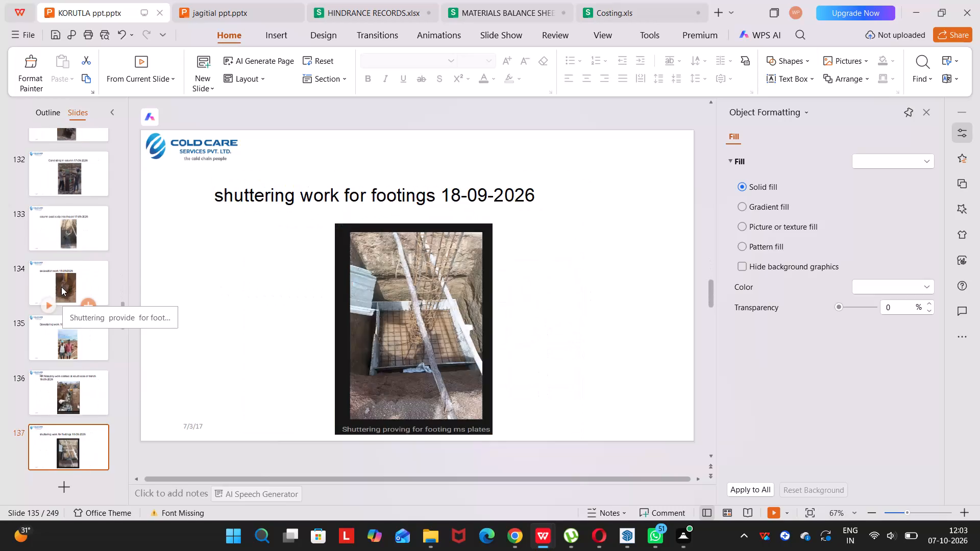
# Review the Korutla site progress slides from slide 138 to slide 153, up to 21-09-2026, checking work descriptions and dates.
pyautogui.press('Down')
pyautogui.press('Down')
pyautogui.press('Down')
pyautogui.press('Down')
pyautogui.press('Down')
pyautogui.press('Down')
pyautogui.press('Down')
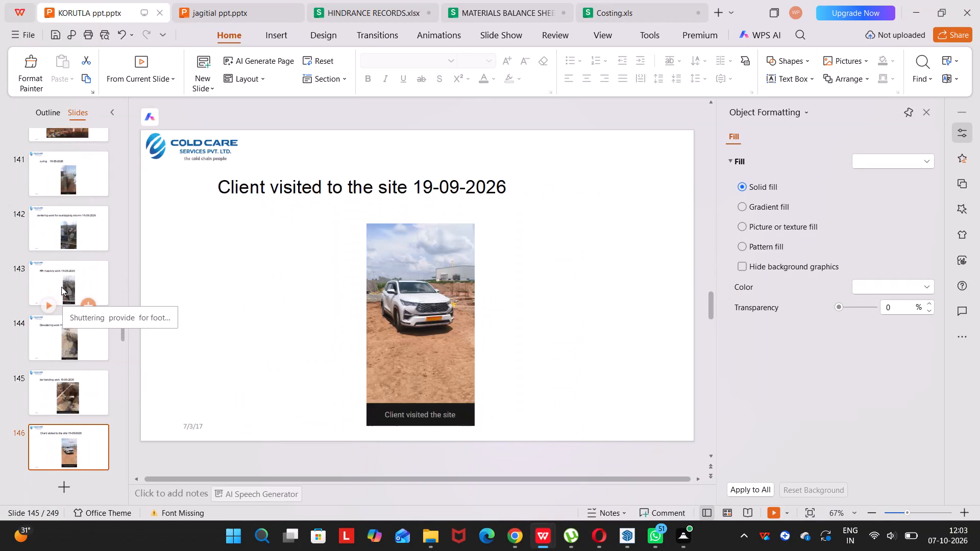
pyautogui.press('Down')
pyautogui.press('Down')
pyautogui.press('Down')
pyautogui.press('Down')
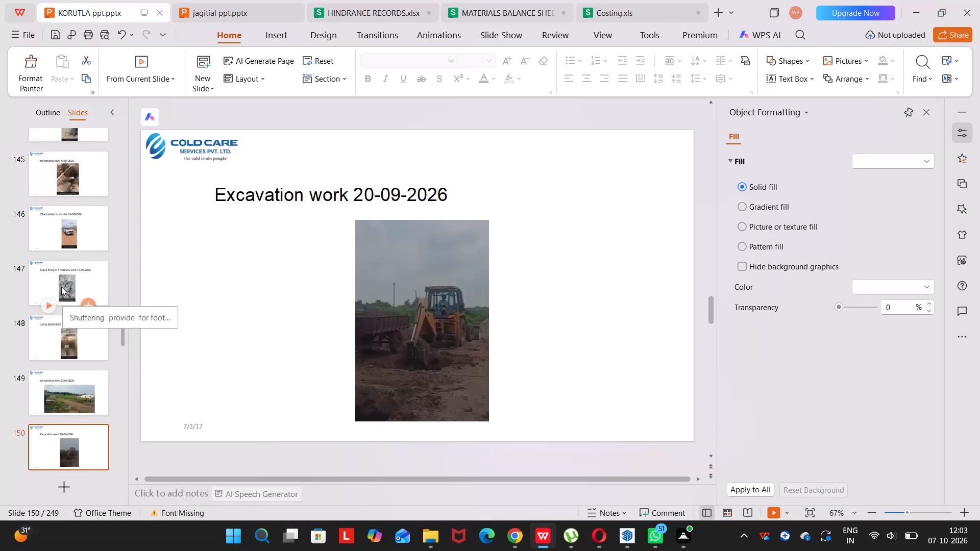
pyautogui.press('Down')
pyautogui.press('Down')
pyautogui.press('Down')
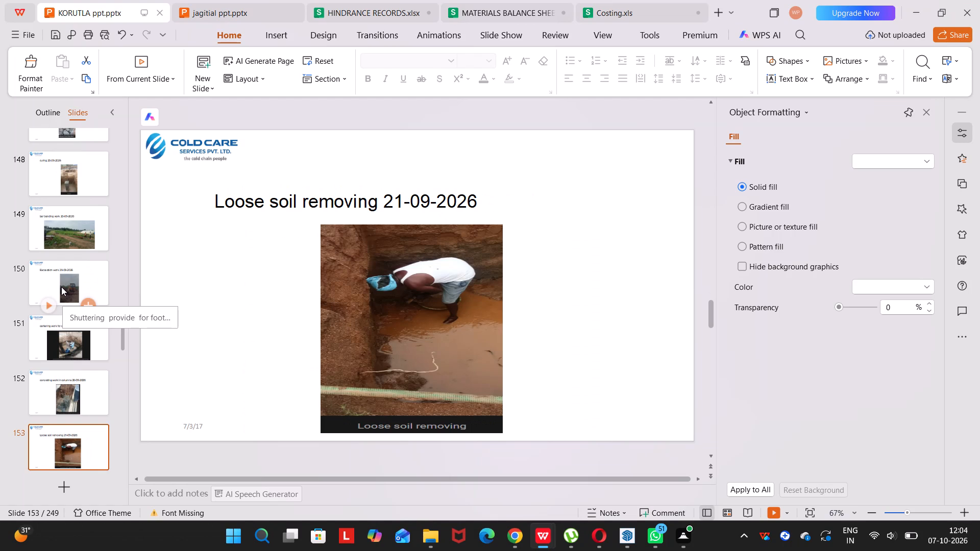
# Review the Korutla site progress slides from slide 154 to slide 169, up to 24-09-2026, checking for hindrances and dates.
pyautogui.press('Down')
pyautogui.press('Down')
pyautogui.press('Down')
pyautogui.press('Down')
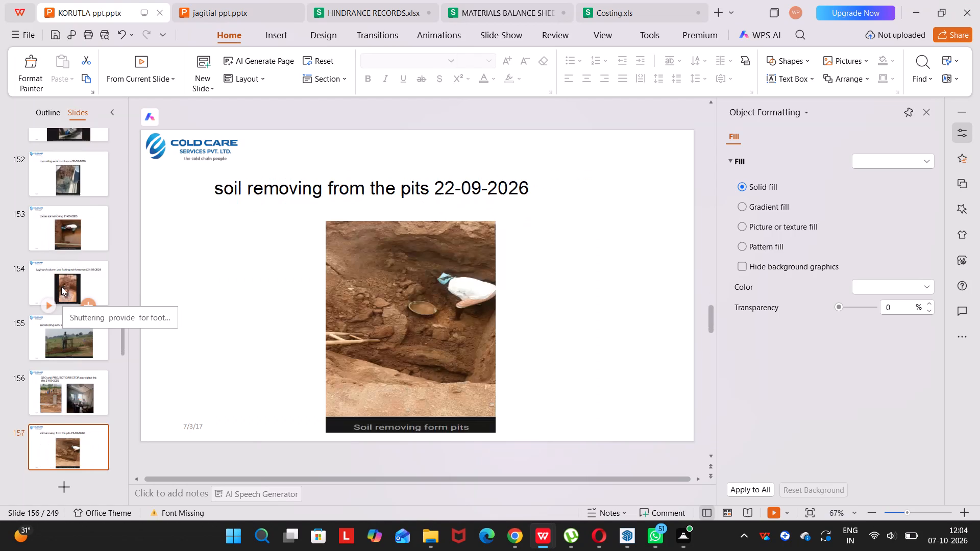
pyautogui.press('Down')
pyautogui.press('Down')
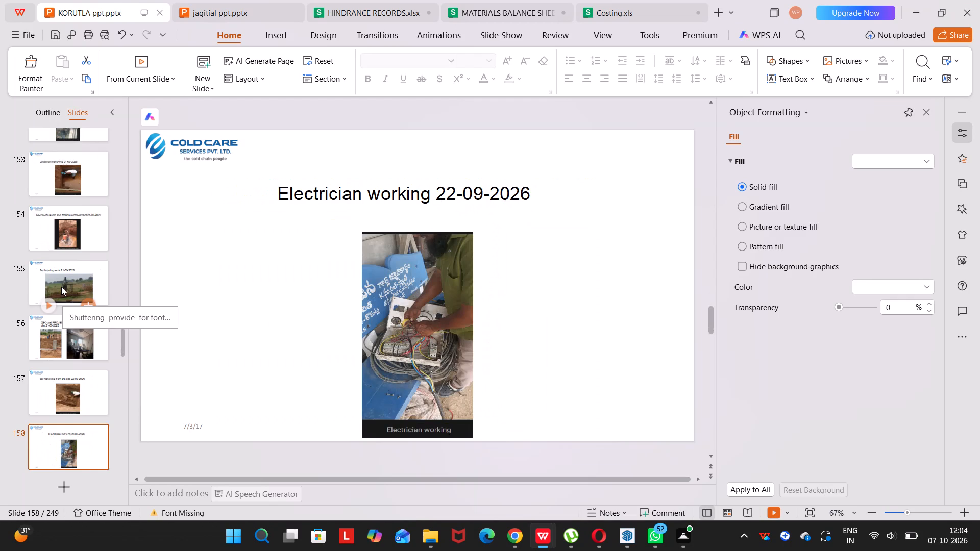
pyautogui.press('Down')
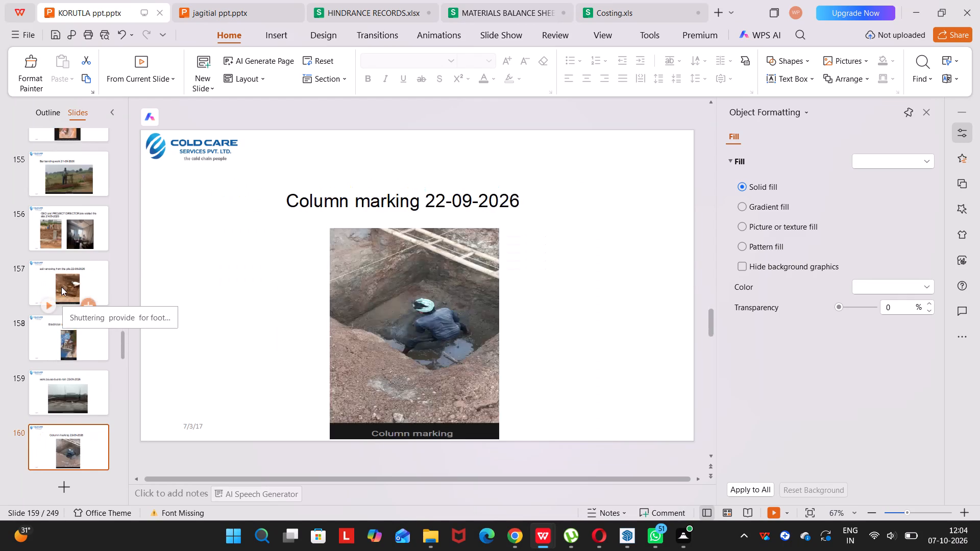
pyautogui.press('Down')
pyautogui.press('Down')
pyautogui.press('Down')
pyautogui.press('Down')
pyautogui.press('Down')
pyautogui.press('Down')
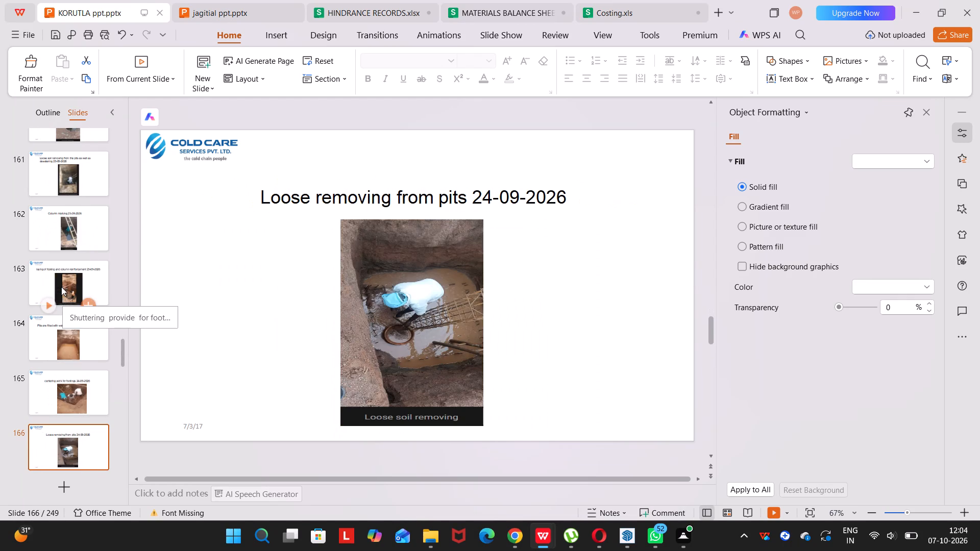
pyautogui.press('Down')
pyautogui.press('Down')
pyautogui.press('Down')
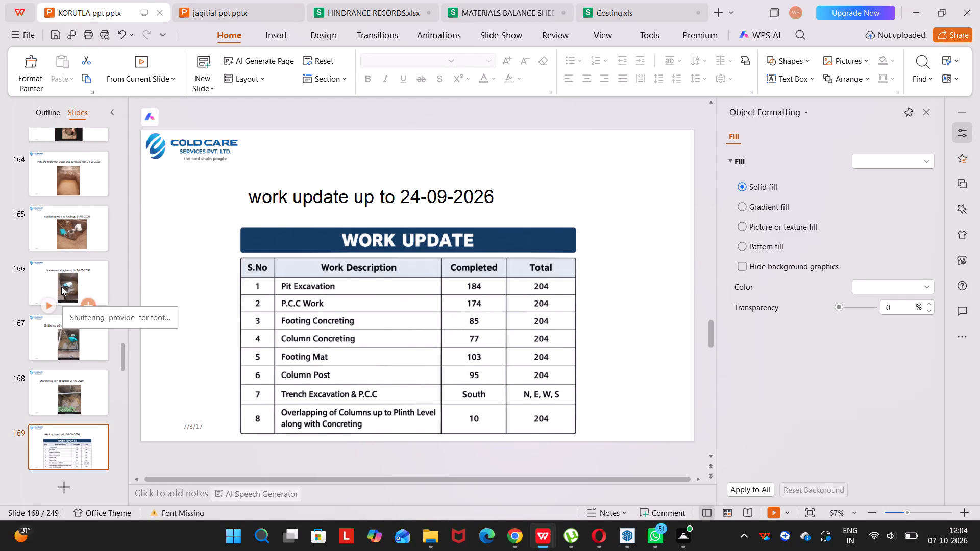
# Review the Korutla site progress slides from slide 170 to slide 187, dated 24-09-2026 to 26-09-2026, checking titles and dates.
pyautogui.press('Down')
pyautogui.press('Down')
pyautogui.press('Down')
pyautogui.press('Down')
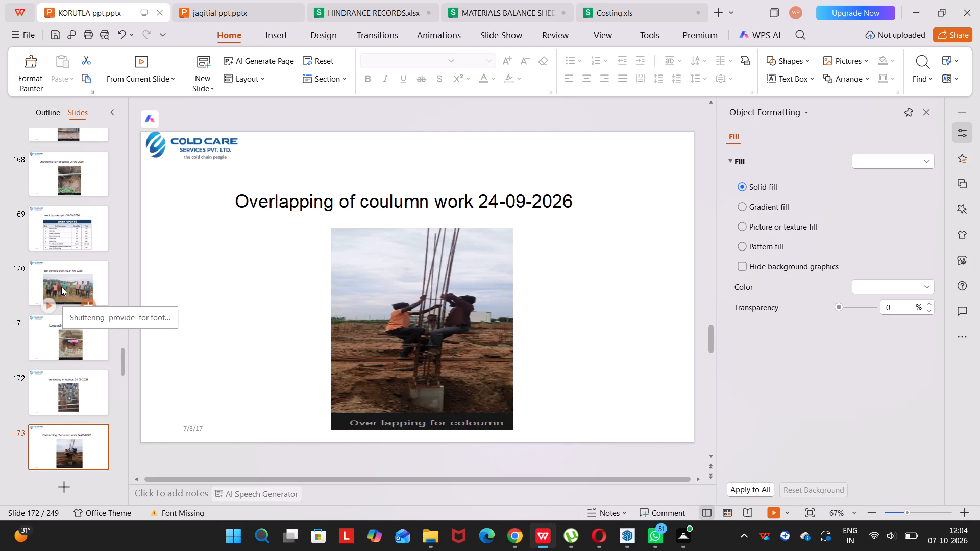
pyautogui.press('Down')
pyautogui.press('Down')
pyautogui.press('Down')
pyautogui.press('Down')
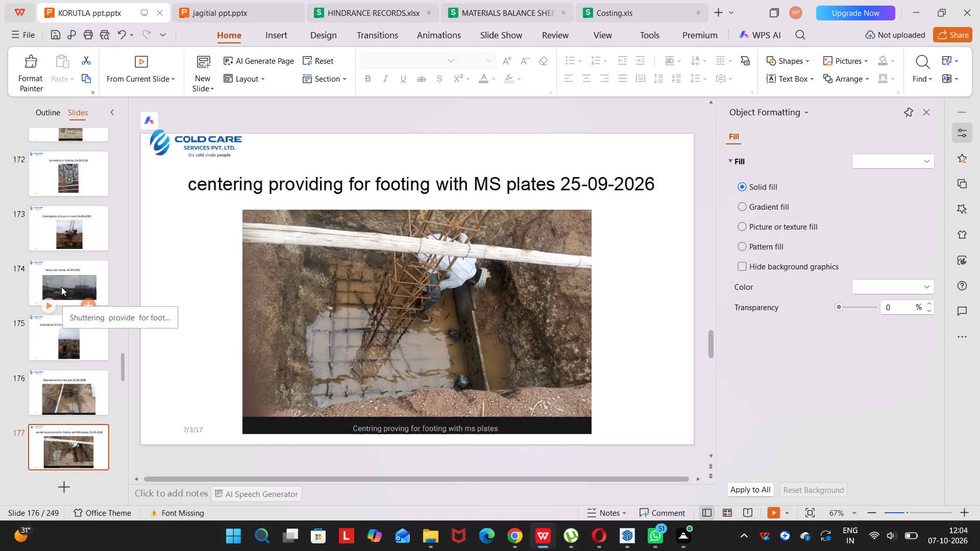
pyautogui.press('Down')
pyautogui.press('Down')
pyautogui.press('Down')
pyautogui.press('Down')
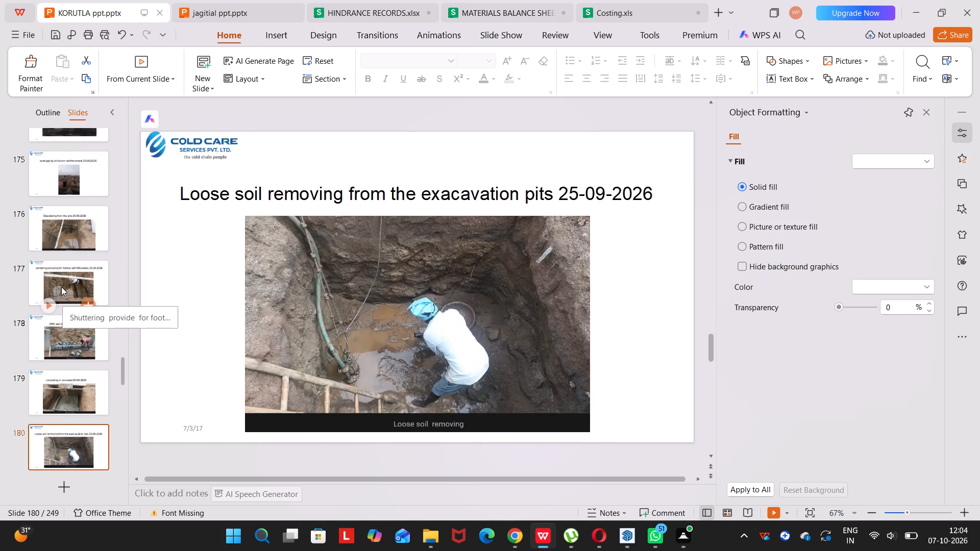
pyautogui.press('Down')
pyautogui.press('Down')
pyautogui.press('Down')
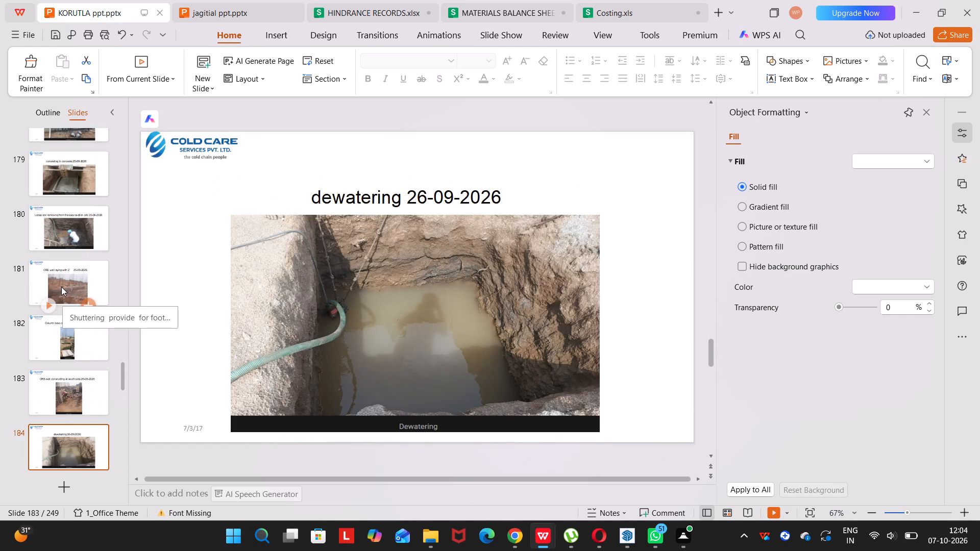
pyautogui.press('Down')
pyautogui.press('Down')
pyautogui.press('Down')
pyautogui.press('Down')
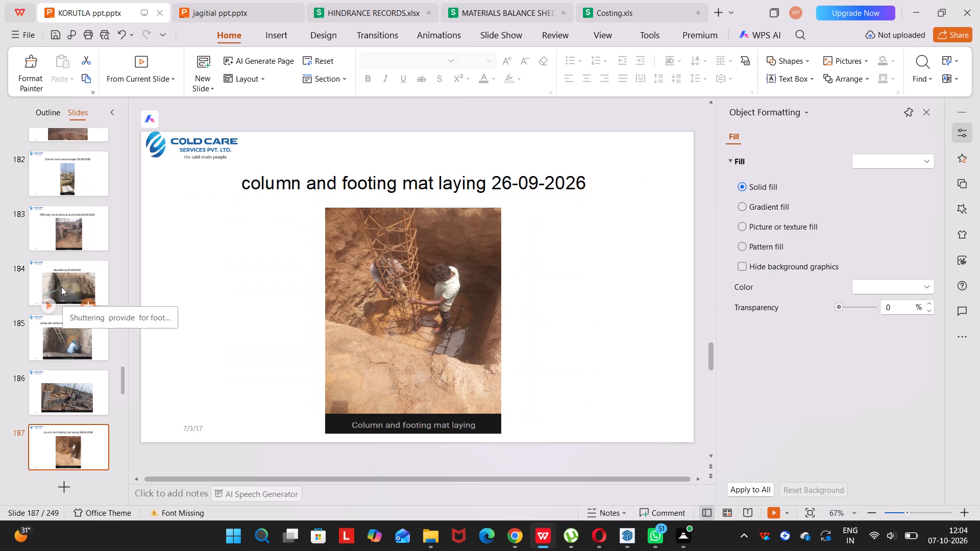
# Add the title CRS WALL LAYING to untitled slide 186 and shift it toward the centre with leading spaces.
pyautogui.press('Up')
pyautogui.press('Up')
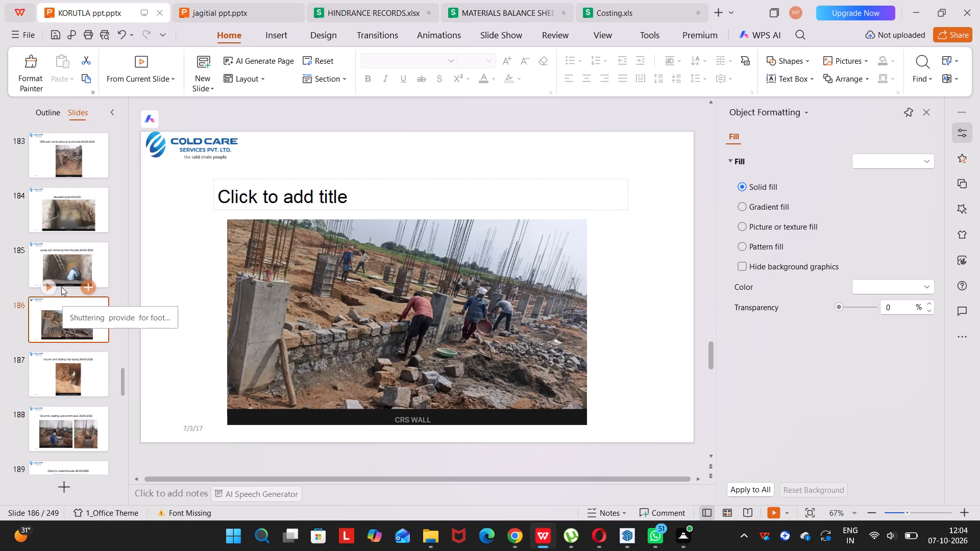
pyautogui.click(232, 203)
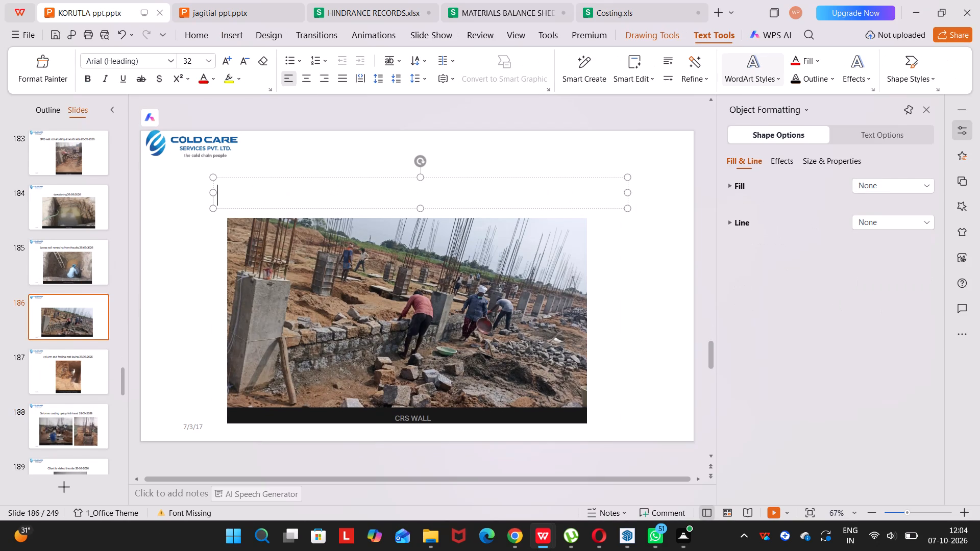
pyautogui.write('CRS WALL LAYING')
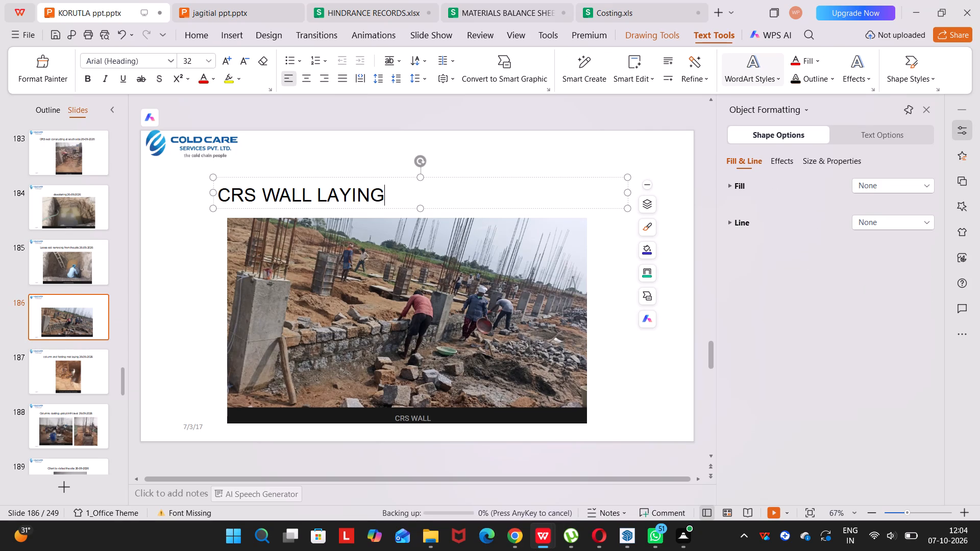
pyautogui.click(217, 201)
pyautogui.press('space')
pyautogui.press('space')
pyautogui.press('space')
pyautogui.press('space')
pyautogui.press('space')
pyautogui.press('space')
pyautogui.press('space')
pyautogui.press('space')
pyautogui.press('space')
pyautogui.press('space')
pyautogui.press('space')
pyautogui.press('space')
pyautogui.press('space')
pyautogui.press('space')
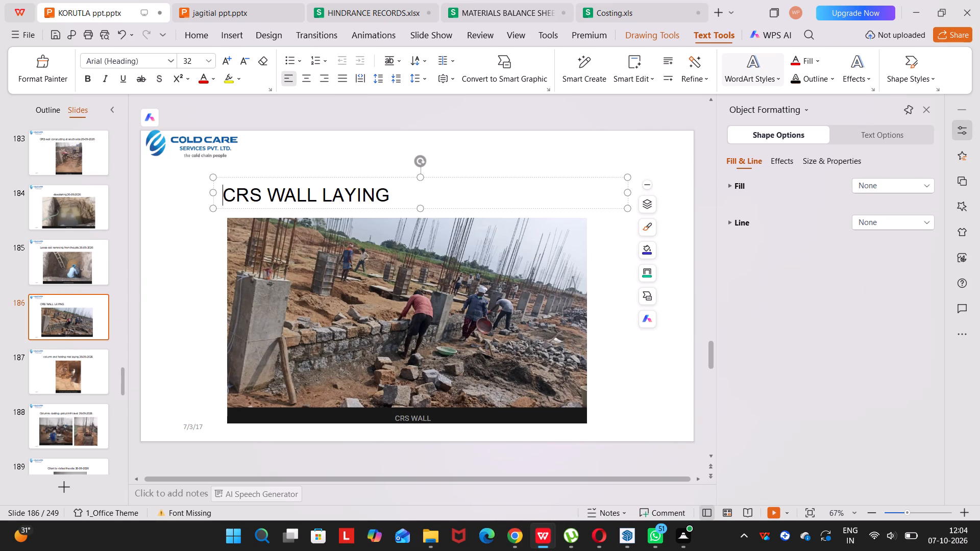
pyautogui.click(141, 341)
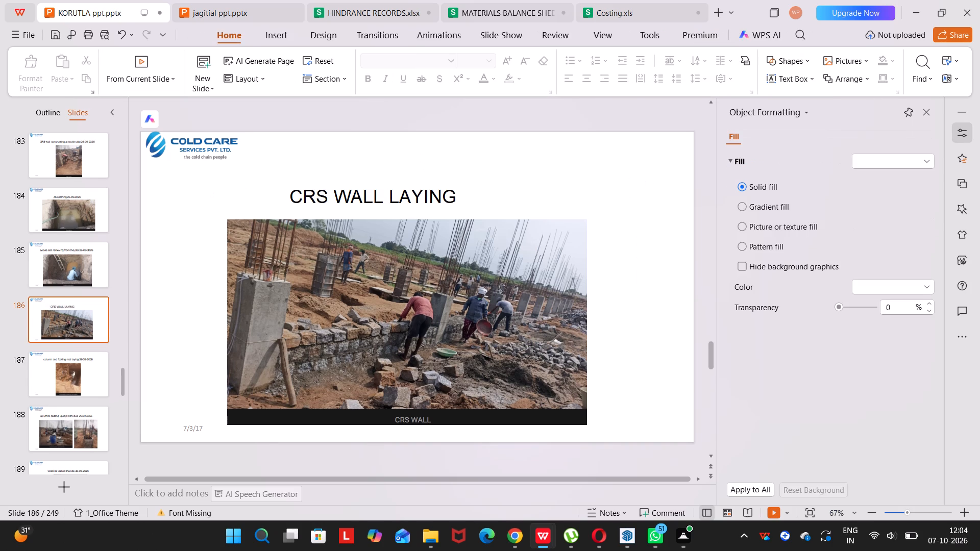
# Review the Korutla site progress slides from slide 187 to slide 198, up to 28-09-2026, checking work descriptions and dates.
pyautogui.press('Down')
pyautogui.press('Down')
pyautogui.press('Down')
pyautogui.press('Down')
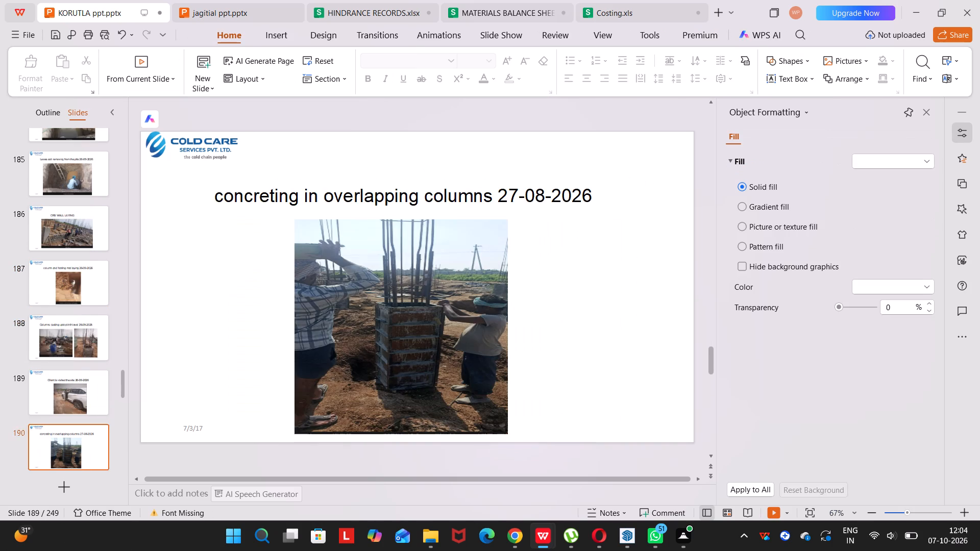
pyautogui.press('Down')
pyautogui.press('Down')
pyautogui.press('Down')
pyautogui.press('Down')
pyautogui.press('Down')
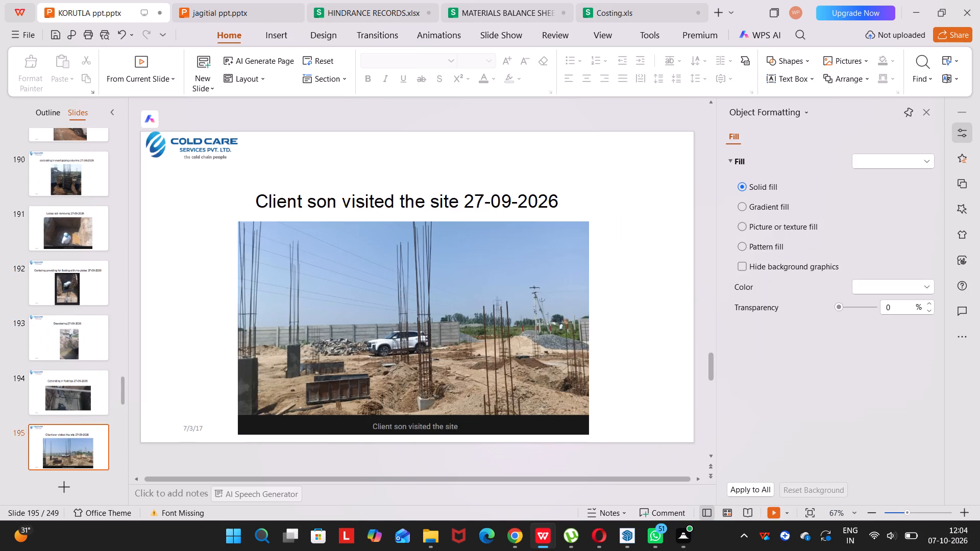
pyautogui.press('Down')
pyautogui.press('Down')
pyautogui.press('Up')
pyautogui.press('Up')
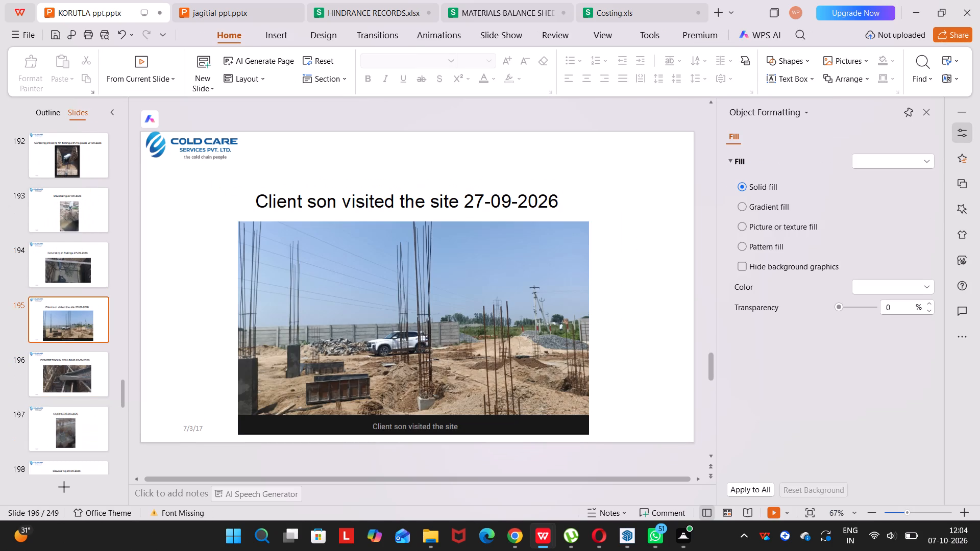
pyautogui.press('Down')
pyautogui.press('Down')
pyautogui.press('Down')
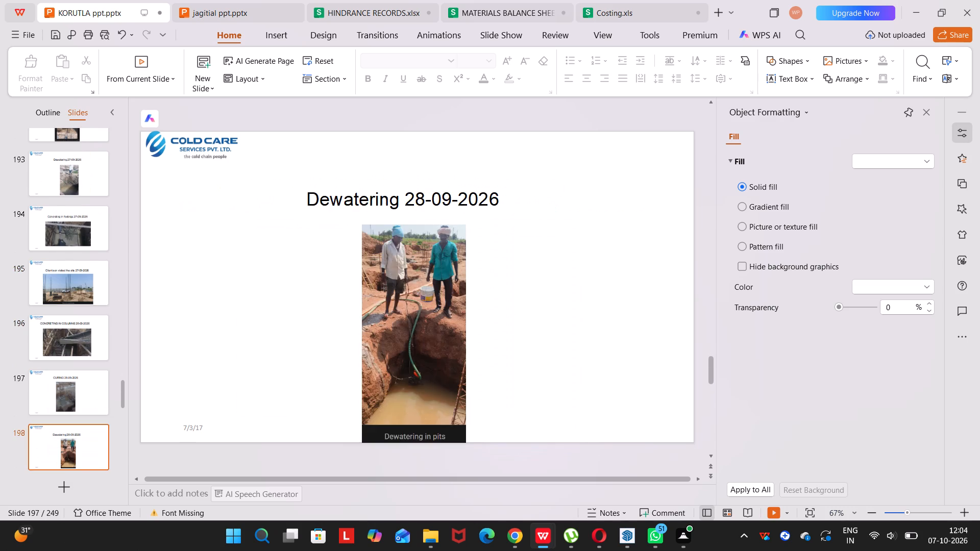
# Review the Korutla site progress slides from slide 199 to slide 217, up to 01-10-2026, checking for hindrances and dates.
pyautogui.press('Down')
pyautogui.press('Down')
pyautogui.press('Down')
pyautogui.press('Down')
pyautogui.press('Down')
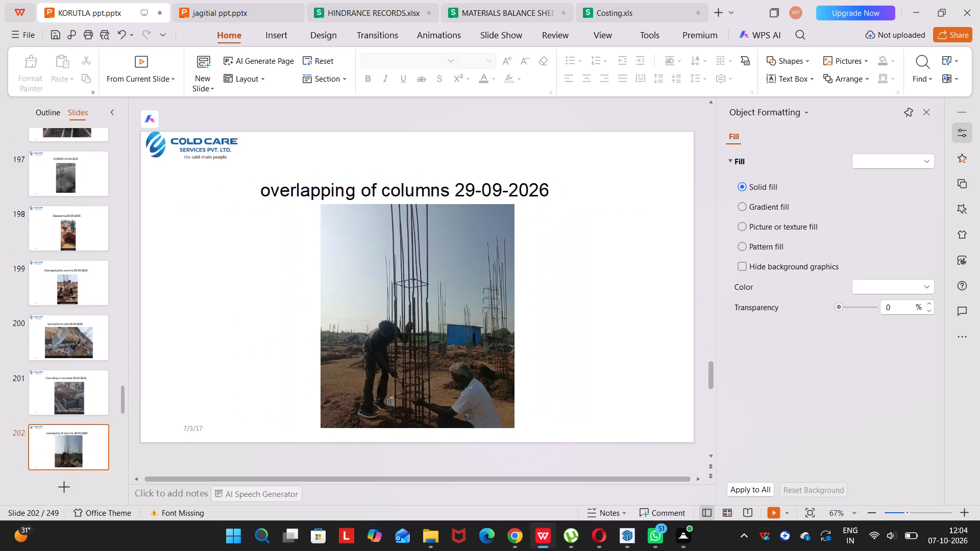
pyautogui.press('Down')
pyautogui.press('Down')
pyautogui.press('Down')
pyautogui.press('Down')
pyautogui.press('Down')
pyautogui.press('Down')
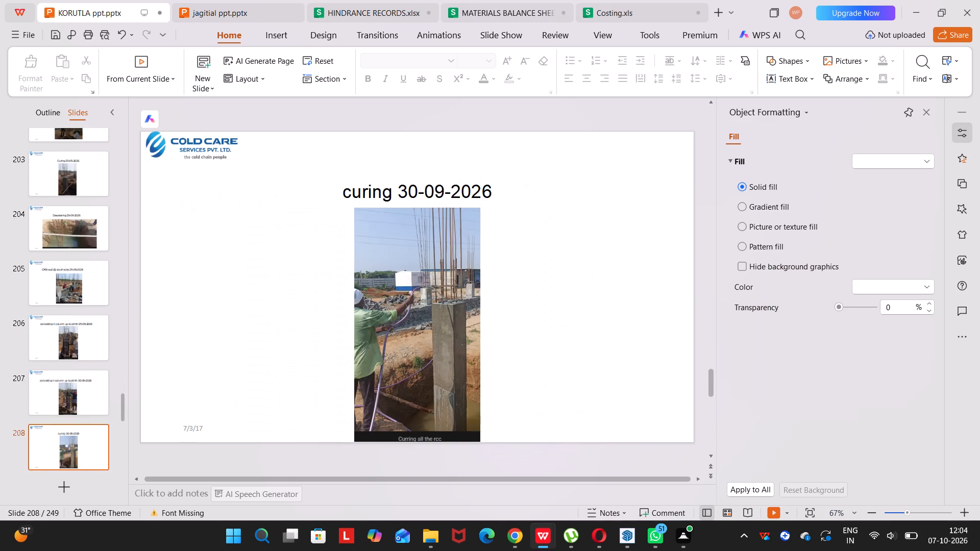
pyautogui.press('Down')
pyautogui.press('Down')
pyautogui.press('Down')
pyautogui.press('Down')
pyautogui.press('Down')
pyautogui.press('Down')
pyautogui.press('Down')
pyautogui.press('Down')
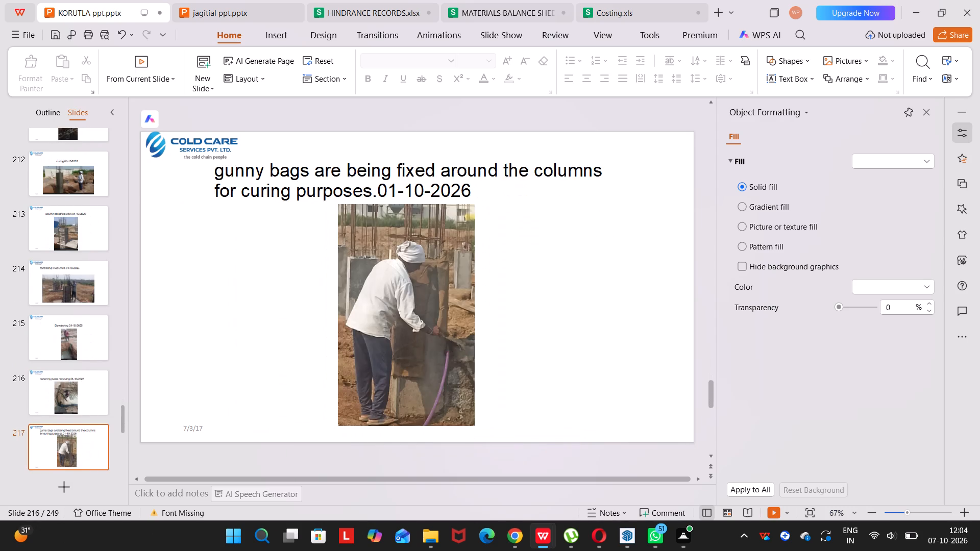
# Review the remaining Korutla site progress slides from slide 218 onward, up to the CRS wall slides dated 06-10-2026.
pyautogui.press('Down')
pyautogui.press('Down')
pyautogui.press('Down')
pyautogui.press('Down')
pyautogui.press('Down')
pyautogui.press('Down')
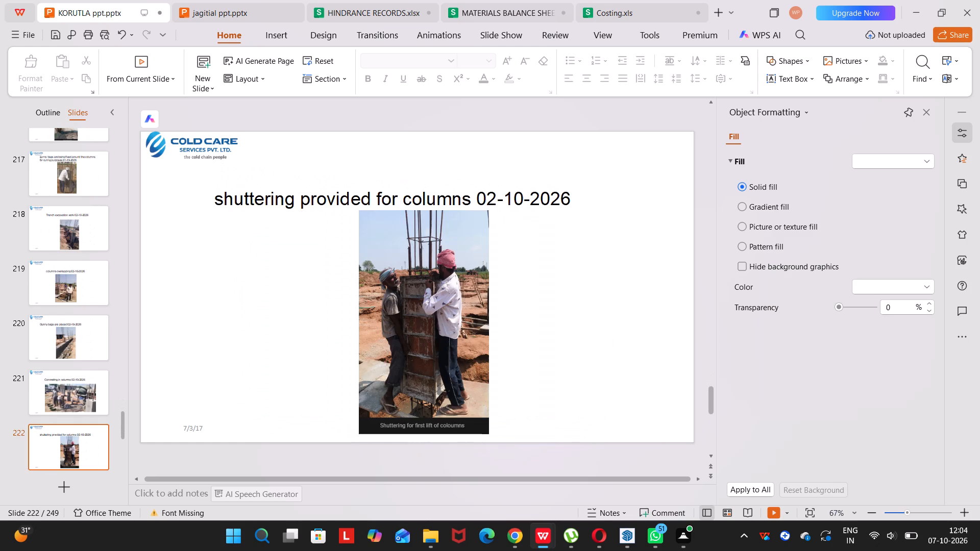
pyautogui.press('Down')
pyautogui.press('Down')
pyautogui.press('Down')
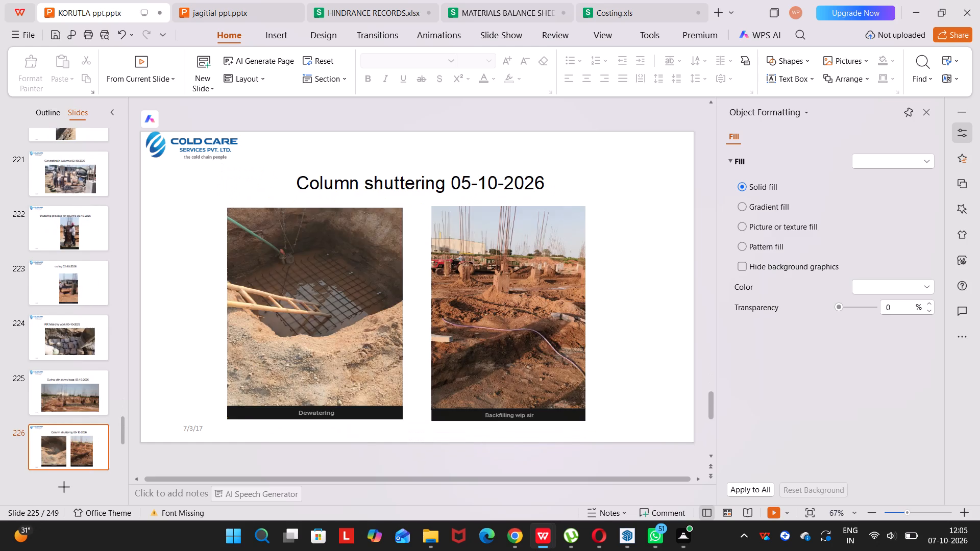
pyautogui.press('Down')
pyautogui.press('Down')
pyautogui.press('Down')
pyautogui.press('Down')
pyautogui.press('Down')
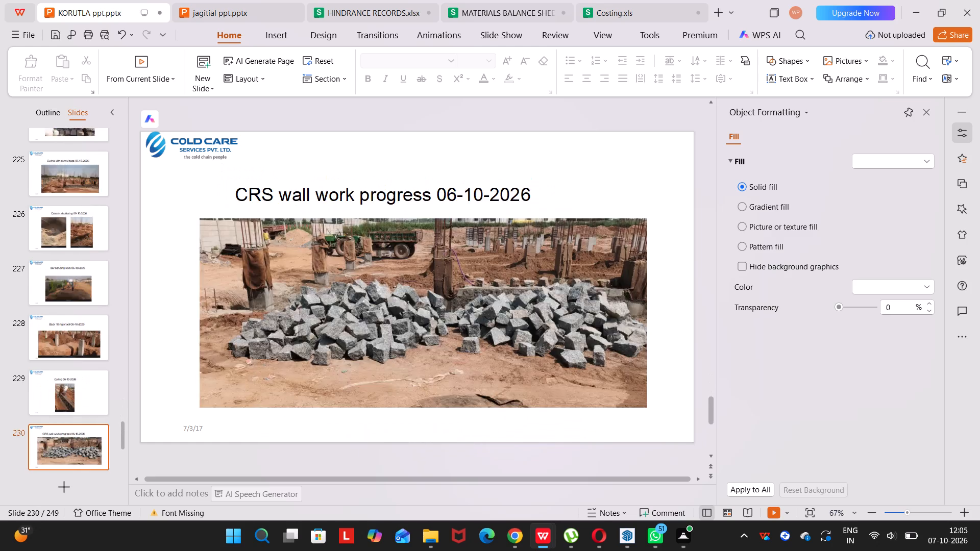
pyautogui.press('Down')
pyautogui.press('Down')
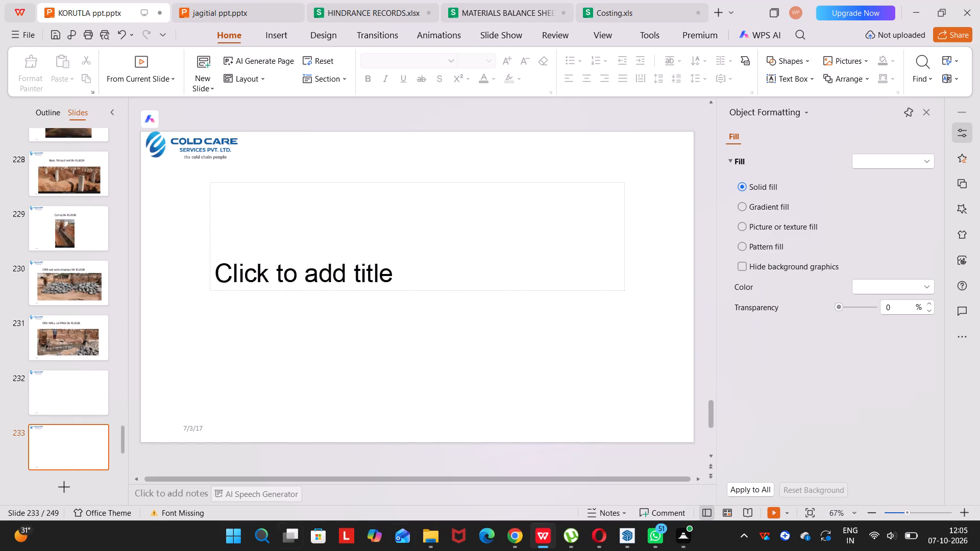
pyautogui.click(63, 330)
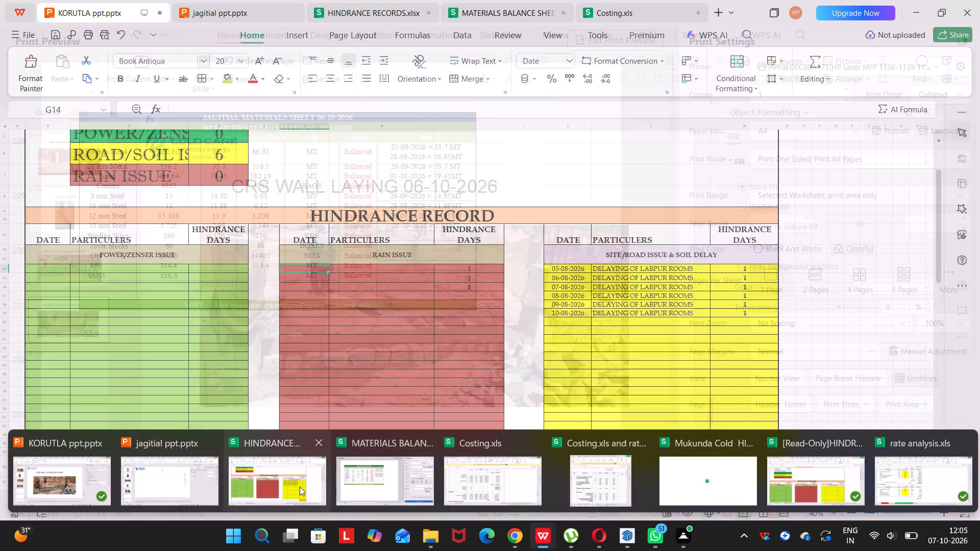
# On the HINDRANCE KORUTLA sheet, enter the rain issue dates 23-08-2026, 11-09-2026, 14-09-2026 and 22-09-2026 in consecutive rows.
pyautogui.click(300, 487)
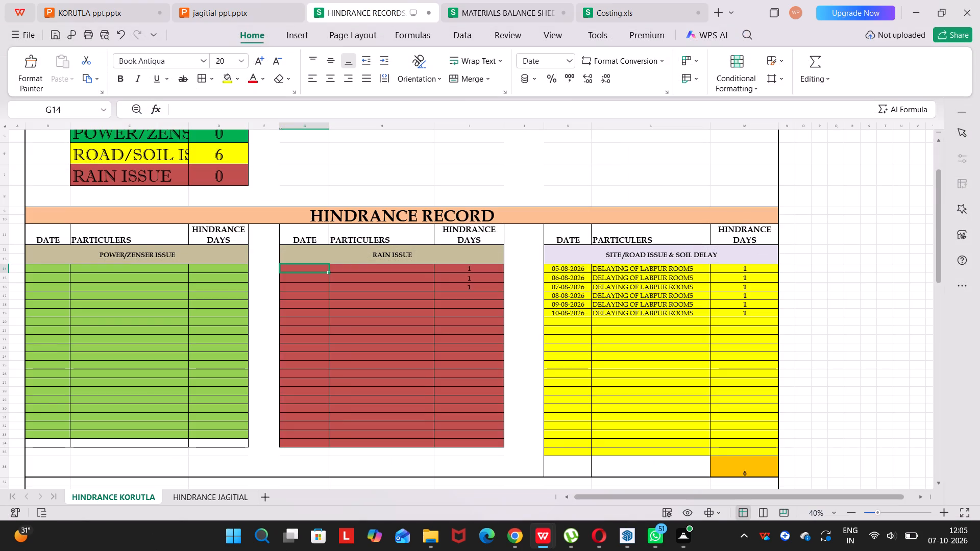
pyautogui.click(318, 271)
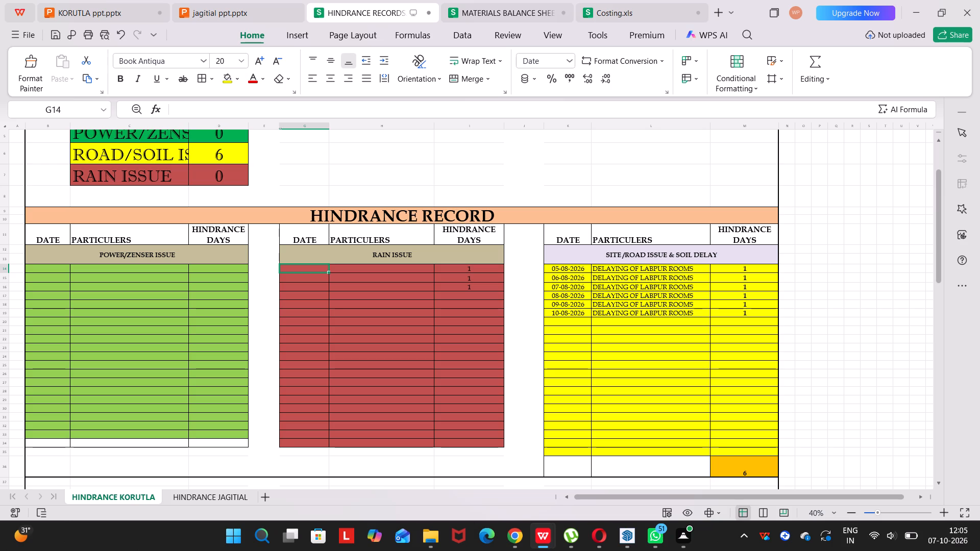
pyautogui.write('23')
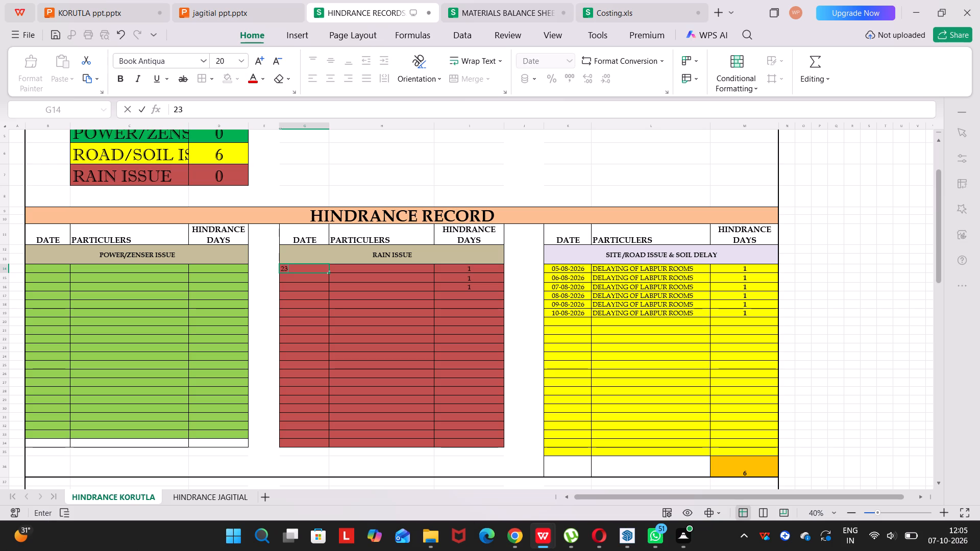
pyautogui.write('-08-2026')
pyautogui.click(303, 280)
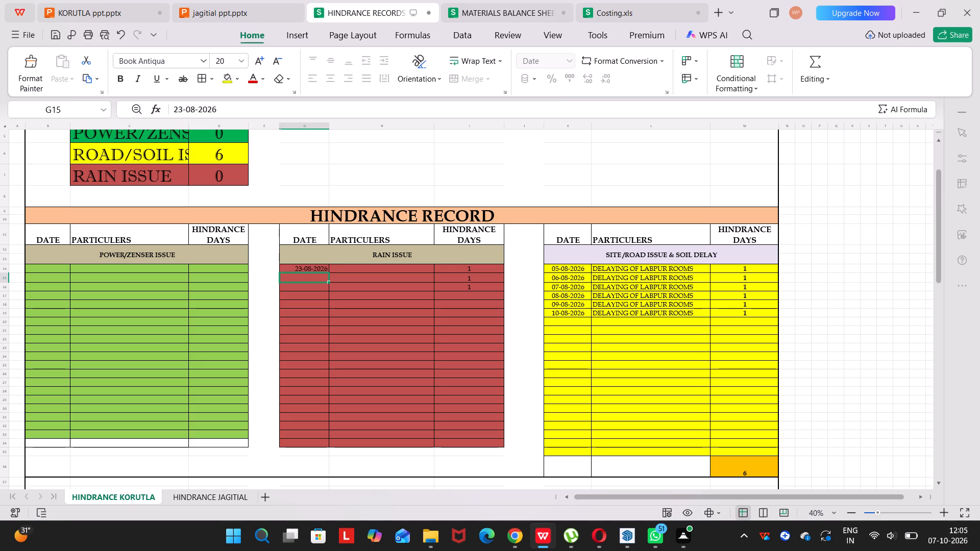
pyautogui.write('11-09-2026')
pyautogui.press('Return')
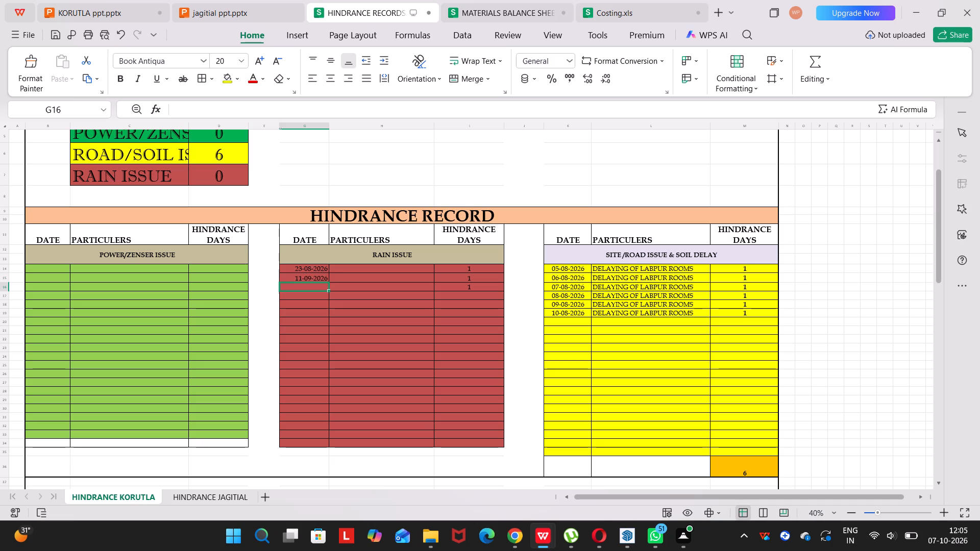
pyautogui.write('14-0')
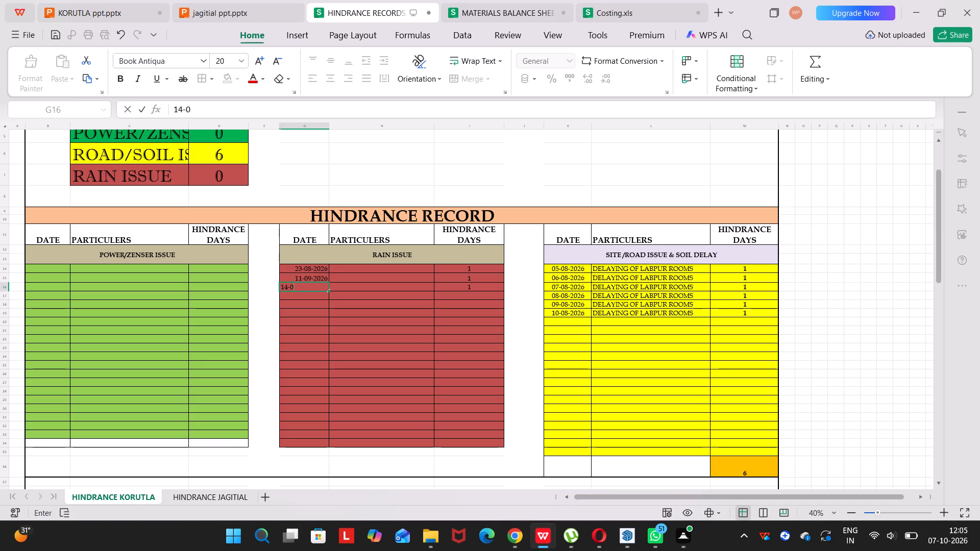
pyautogui.write('9-2026')
pyautogui.press('Return')
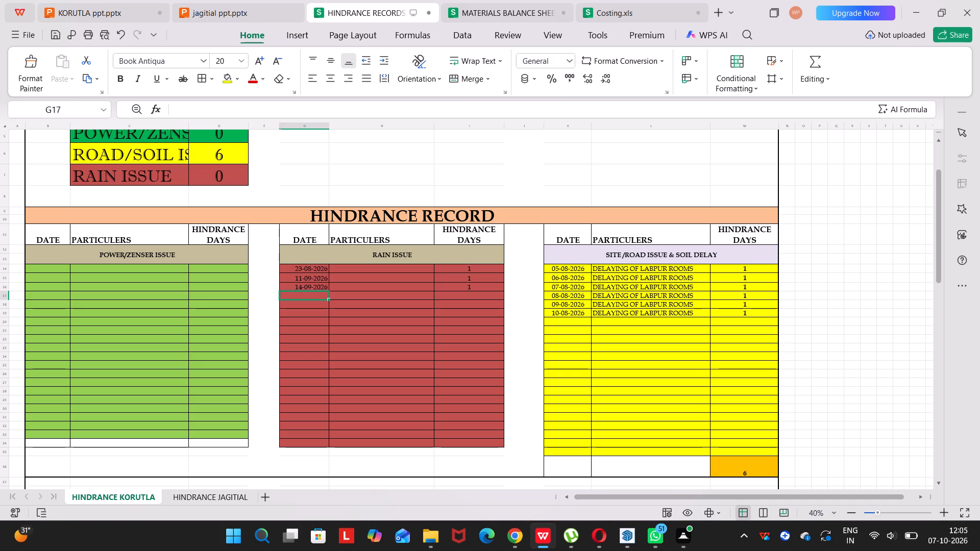
pyautogui.write('22-09-2026')
pyautogui.press('Return')
# Enter 23-06-2026 and 24-06-2026- in the next two rain issue date rows.
pyautogui.write('23-')
pyautogui.write('06-2026')
pyautogui.press('Return')
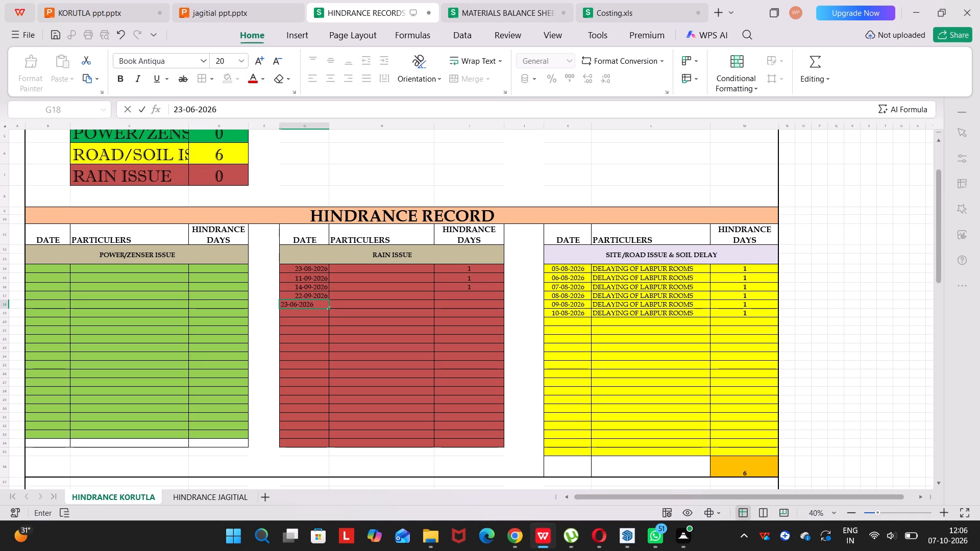
pyautogui.write('24-06-2026-')
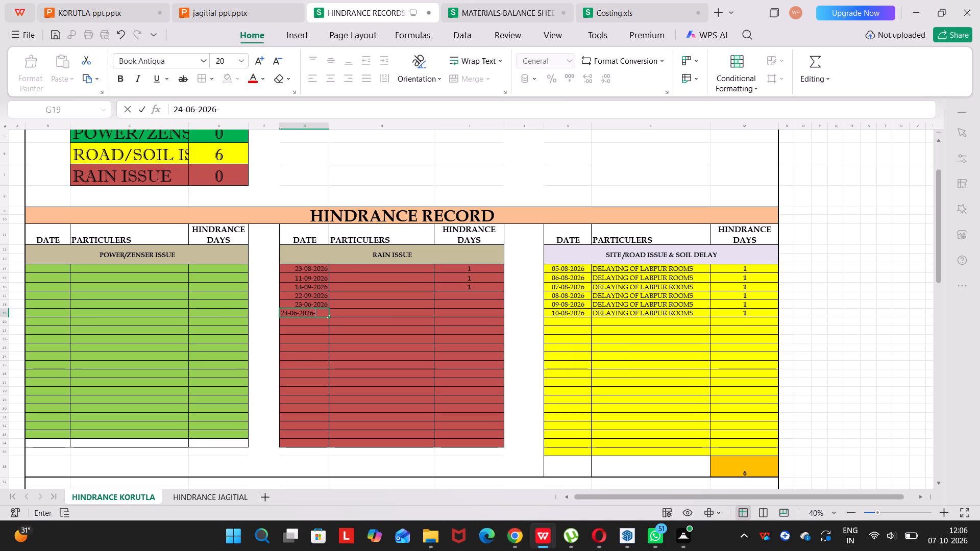
# Correct the month of the fifth rain issue date so it reads 23-09-2026.
pyautogui.scroll(4, 328, 285)
pyautogui.doubleClick(311, 374)
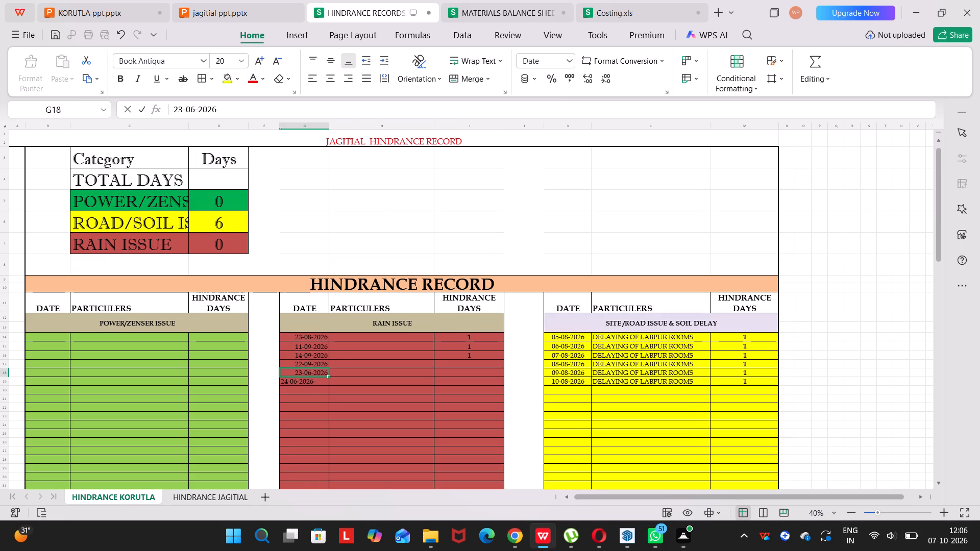
pyautogui.click(298, 371)
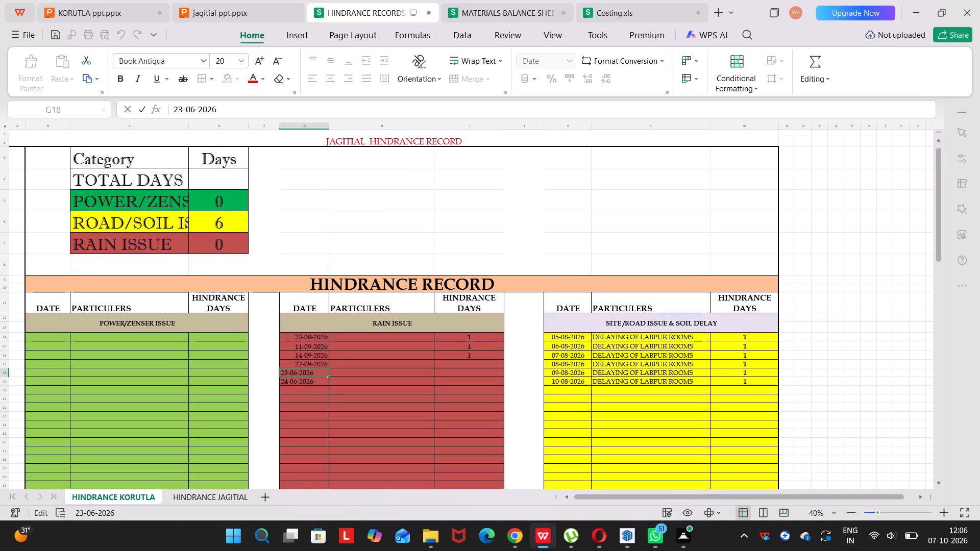
pyautogui.press('BackSpace')
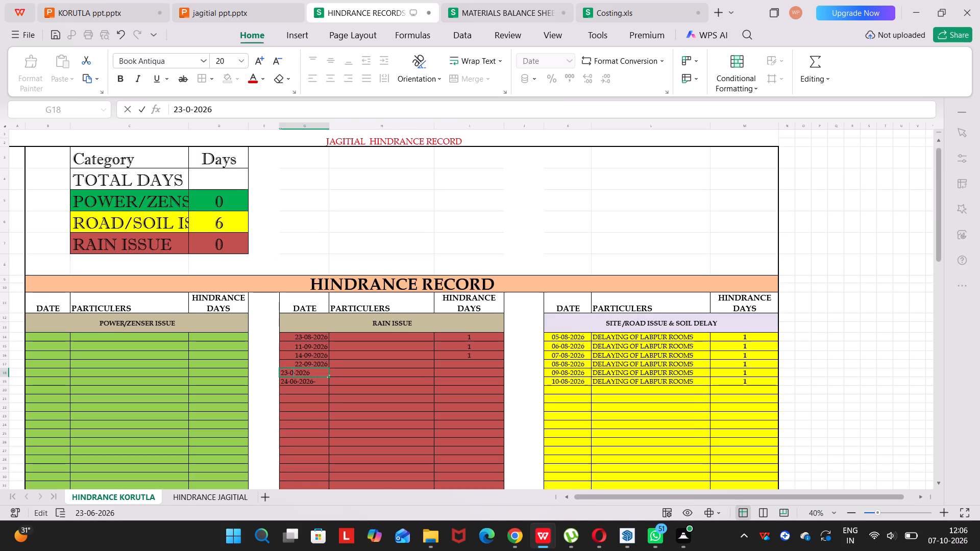
pyautogui.press('9')
pyautogui.press('Return')
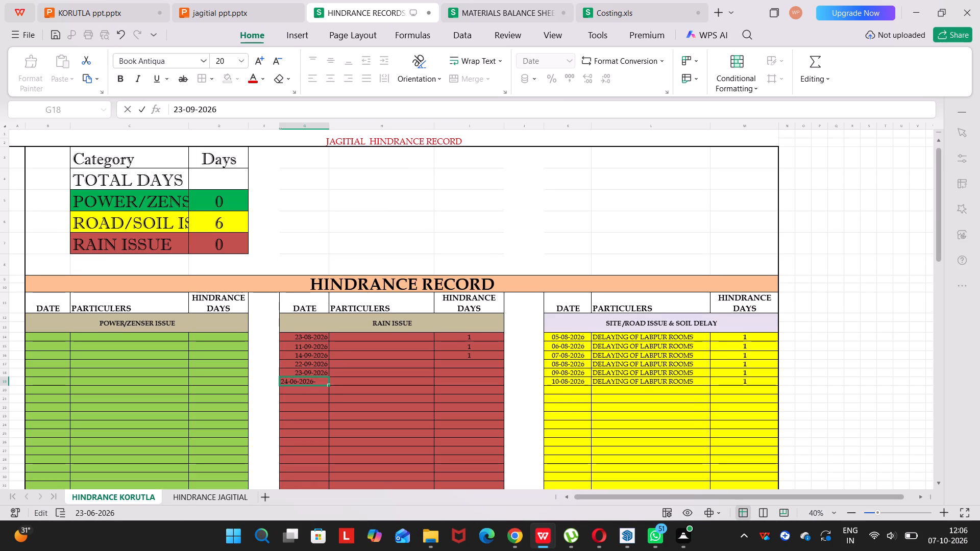
# Correct the sixth rain issue date to 24-09-2026, changing its month and removing the trailing hyphen.
pyautogui.doubleClick(306, 387)
pyautogui.doubleClick(303, 384)
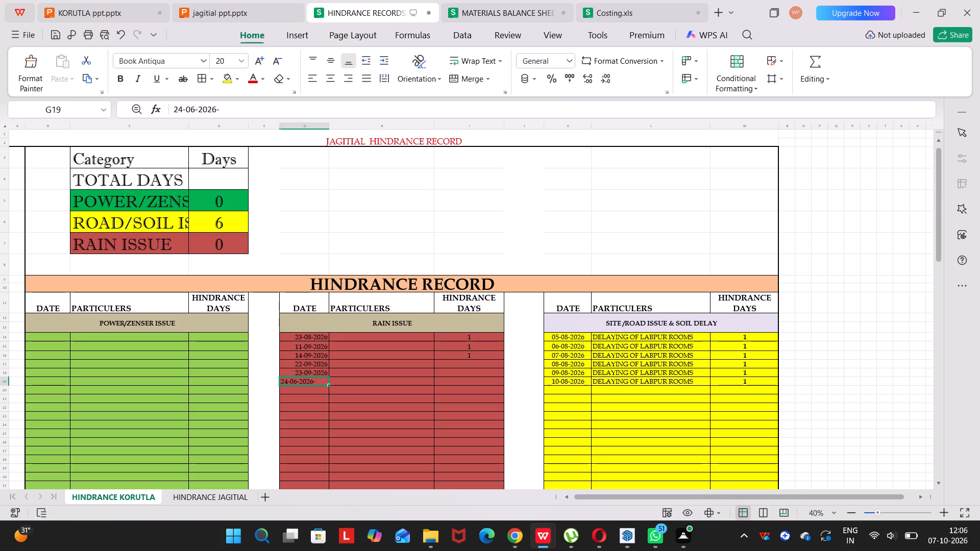
pyautogui.click(296, 379)
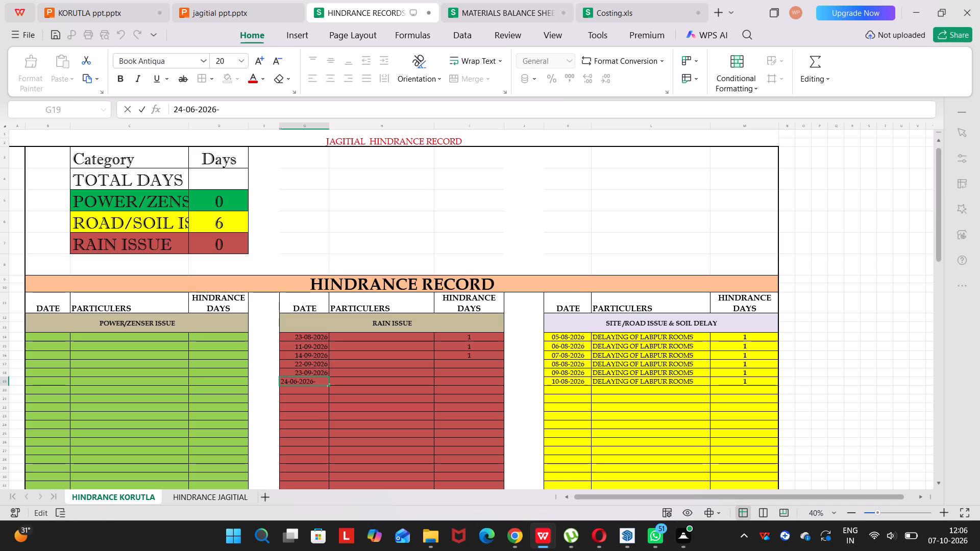
pyautogui.click(302, 382)
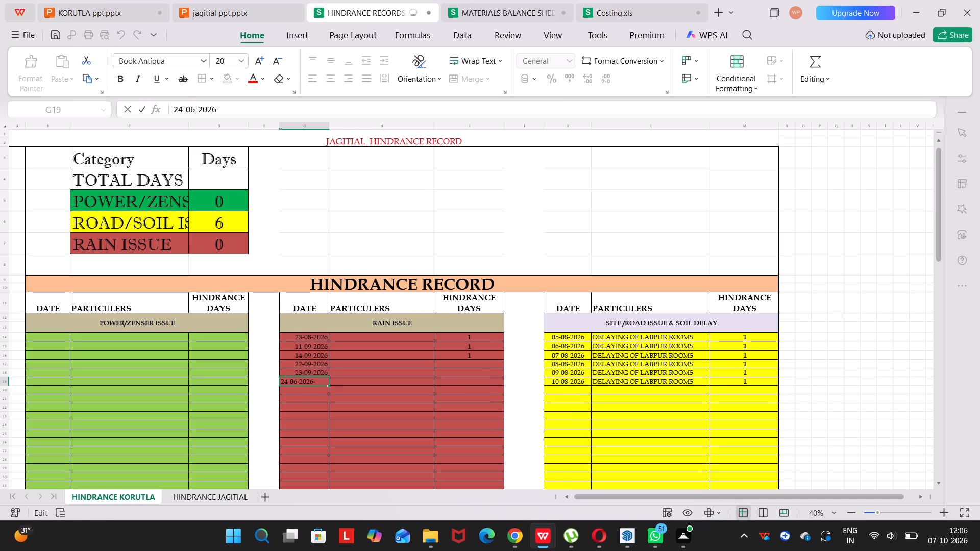
pyautogui.click(299, 383)
pyautogui.click(299, 381)
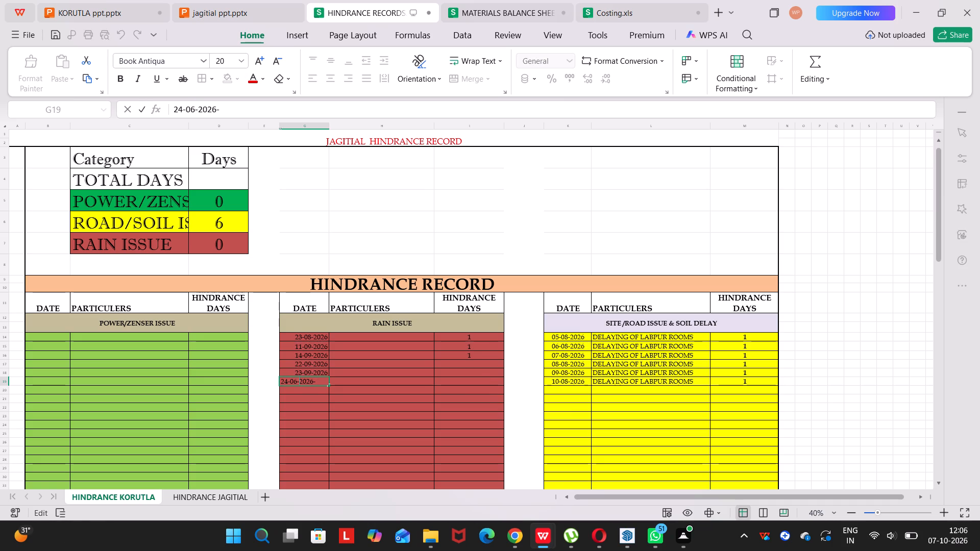
pyautogui.click(296, 381)
pyautogui.press('BackSpace')
pyautogui.press('9')
pyautogui.press('Return')
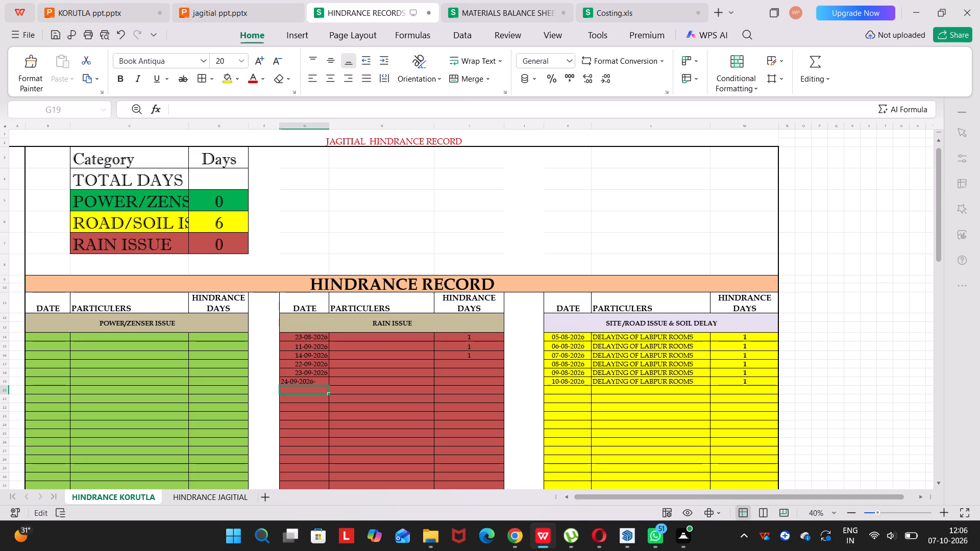
pyautogui.doubleClick(318, 386)
pyautogui.doubleClick(318, 385)
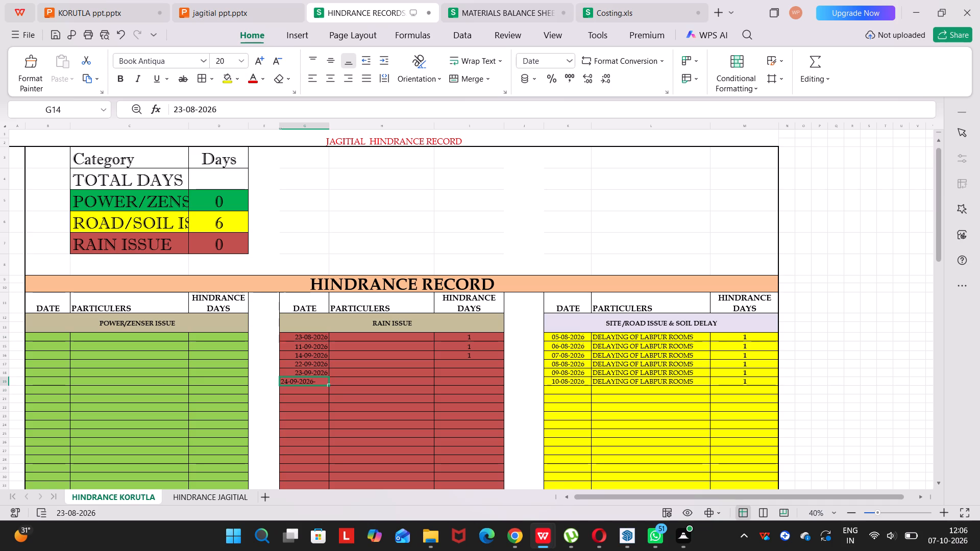
pyautogui.doubleClick(320, 383)
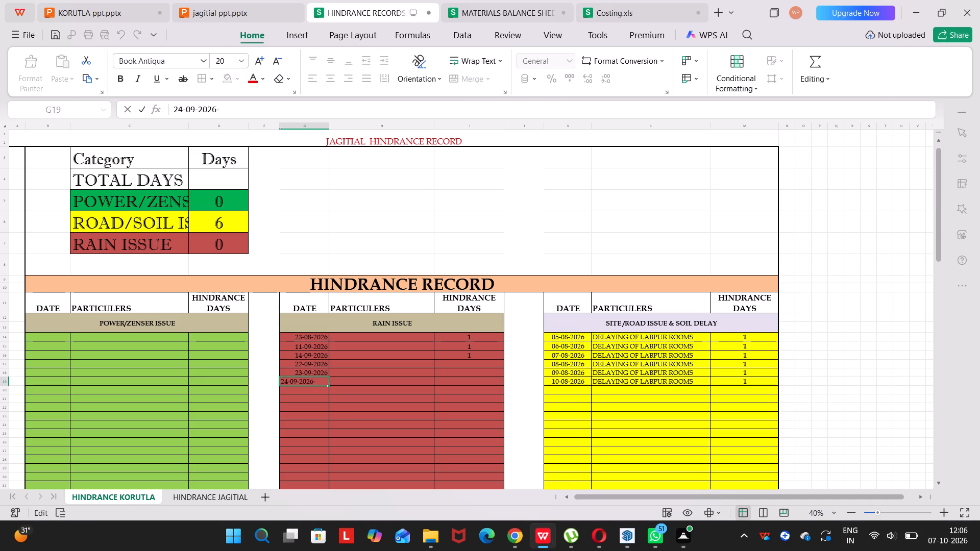
pyautogui.press('BackSpace')
pyautogui.press('Return')
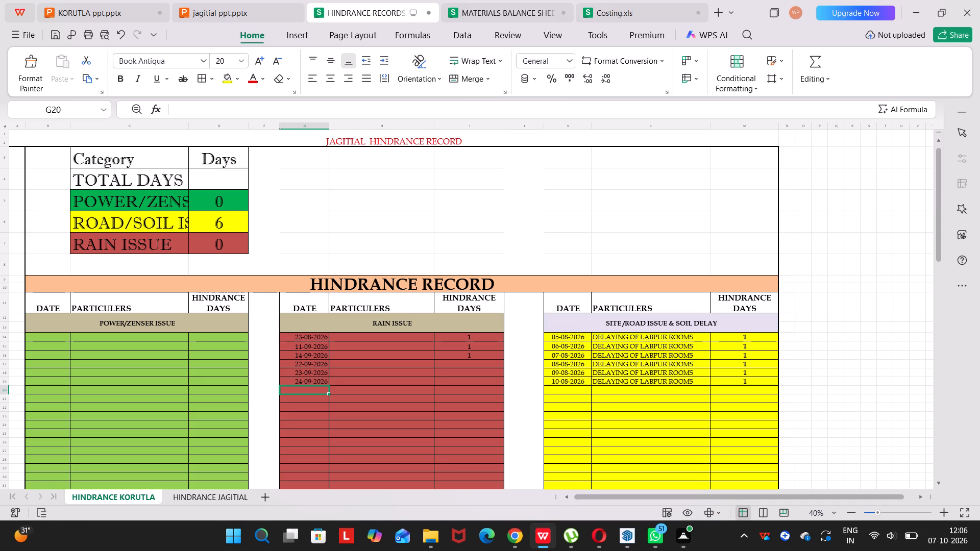
# Enter 1 hindrance day for each of the rain issue rows dated 22-09-2026, 23-09-2026 and 24-09-2026.
pyautogui.click(473, 363)
pyautogui.press('1')
pyautogui.press('Return')
pyautogui.press('1')
pyautogui.press('Return')
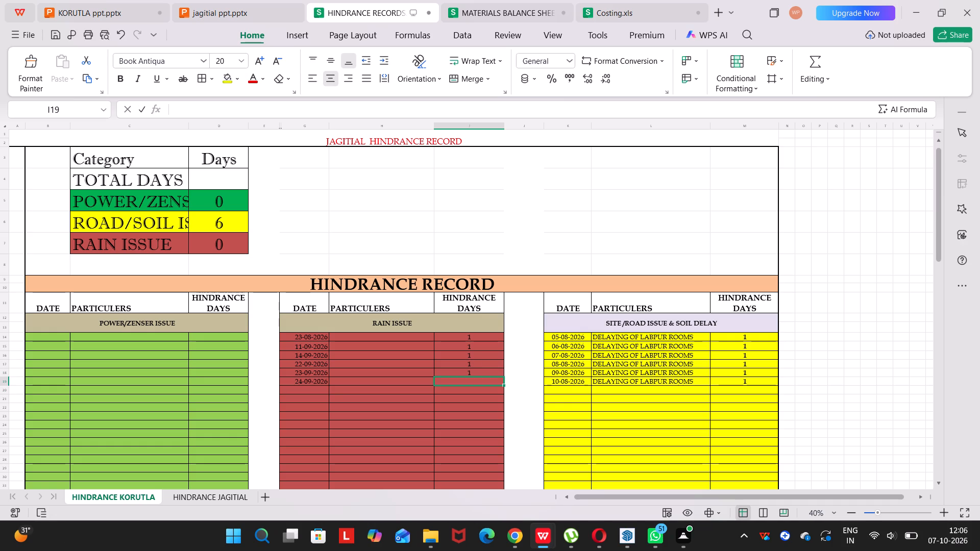
pyautogui.press('1')
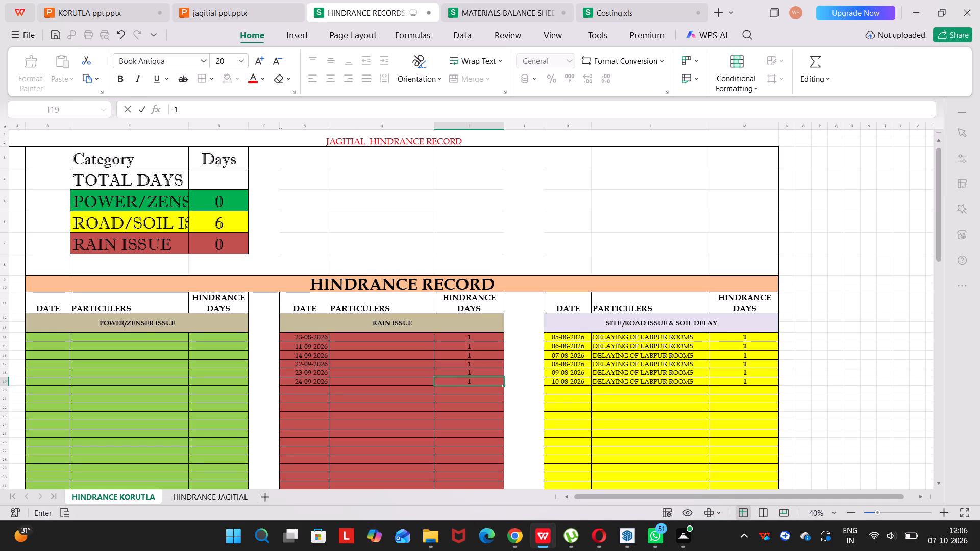
pyautogui.press('Return')
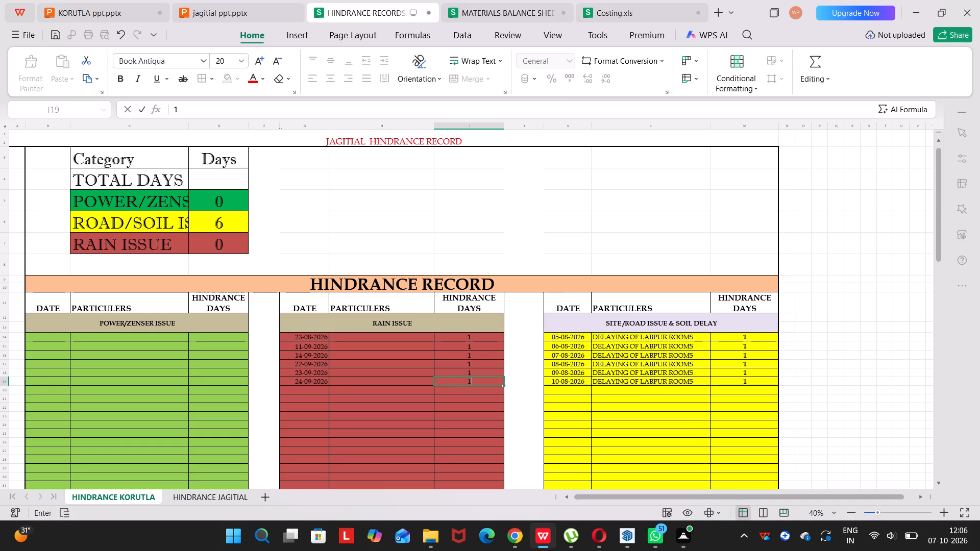
# Enter RAIN as the particulars for 23-08-2026 and copy it to the other five dated rain issue rows.
pyautogui.click(394, 340)
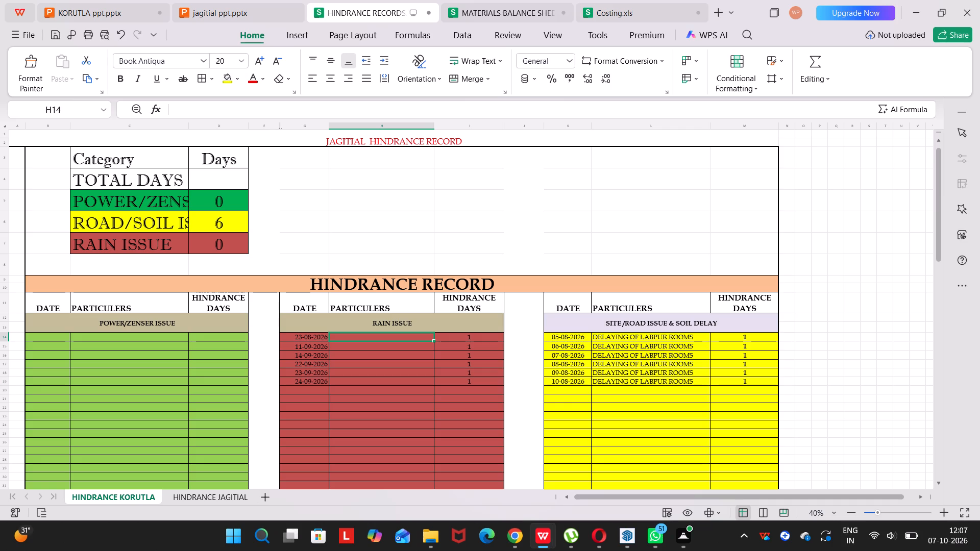
pyautogui.write('RAIN')
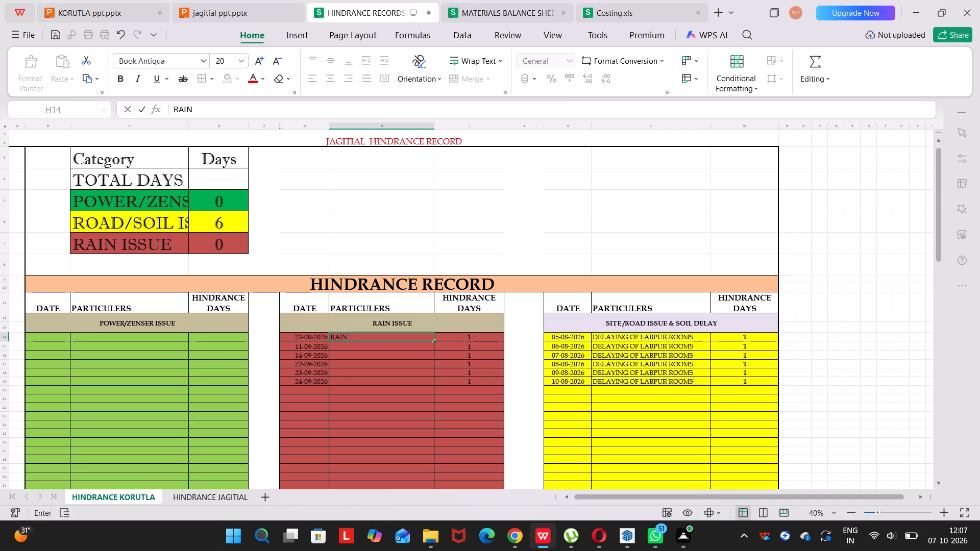
pyautogui.click(341, 341)
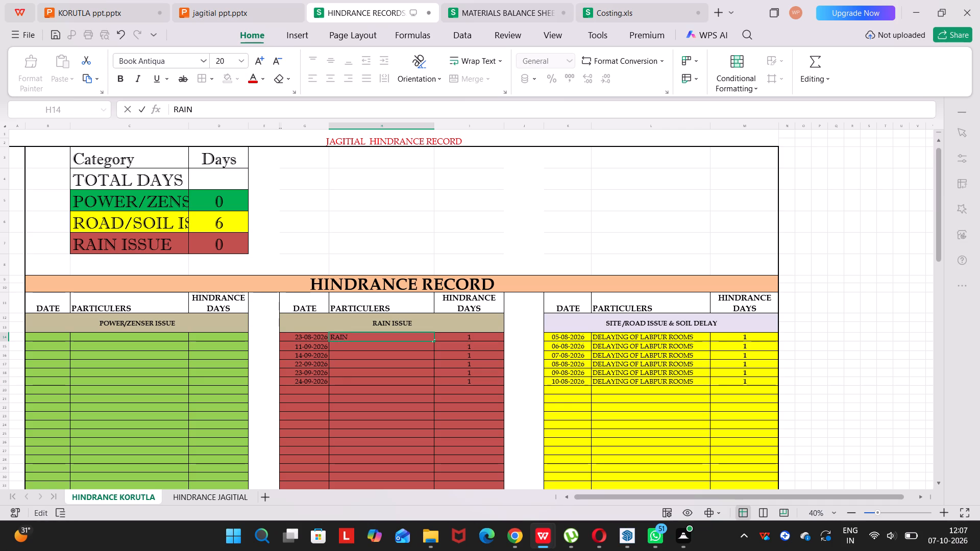
pyautogui.click(342, 353)
pyautogui.click(341, 341)
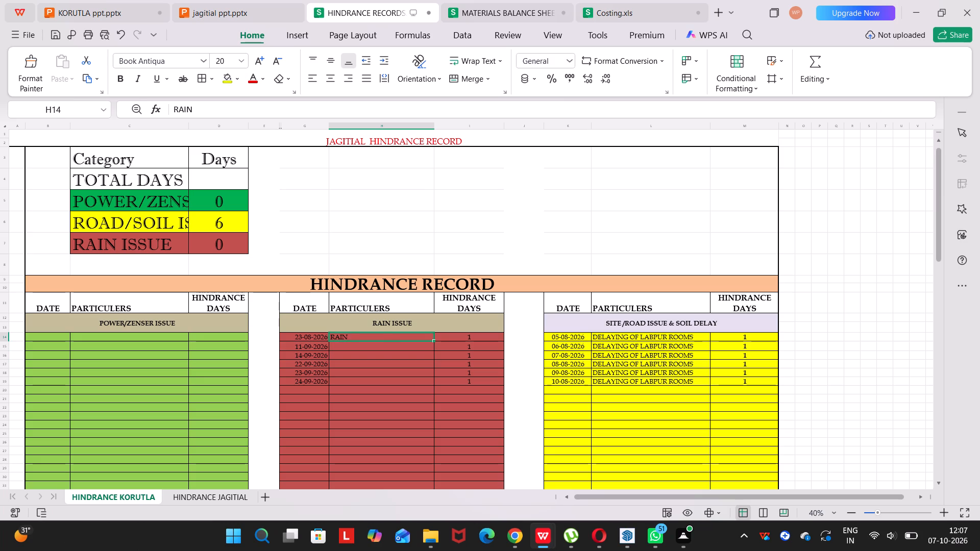
pyautogui.hotkey('ctrl', 'c')
pyautogui.moveTo(344, 344); pyautogui.dragTo(378, 379)
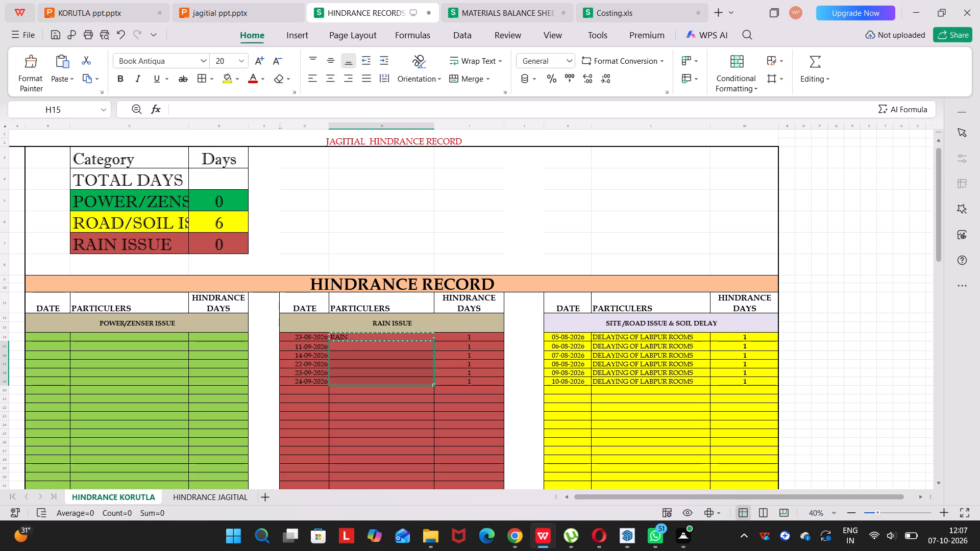
pyautogui.hotkey('ctrl', 'v')
pyautogui.click(396, 416)
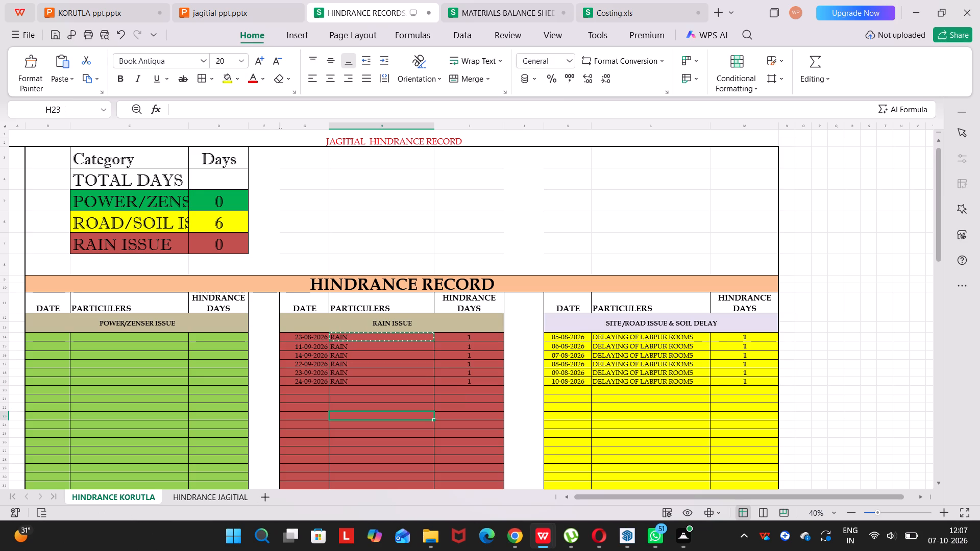
# Centre-align the RAIN particulars and the dates of the six filled rain issue rows.
pyautogui.moveTo(342, 335); pyautogui.dragTo(347, 378)
pyautogui.click(333, 84)
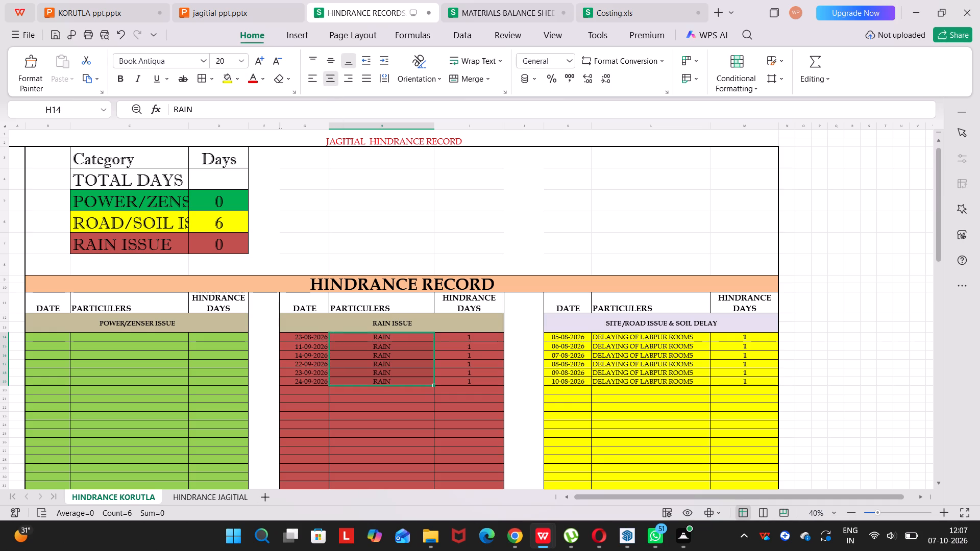
pyautogui.click(345, 374)
pyautogui.moveTo(295, 335); pyautogui.dragTo(316, 363)
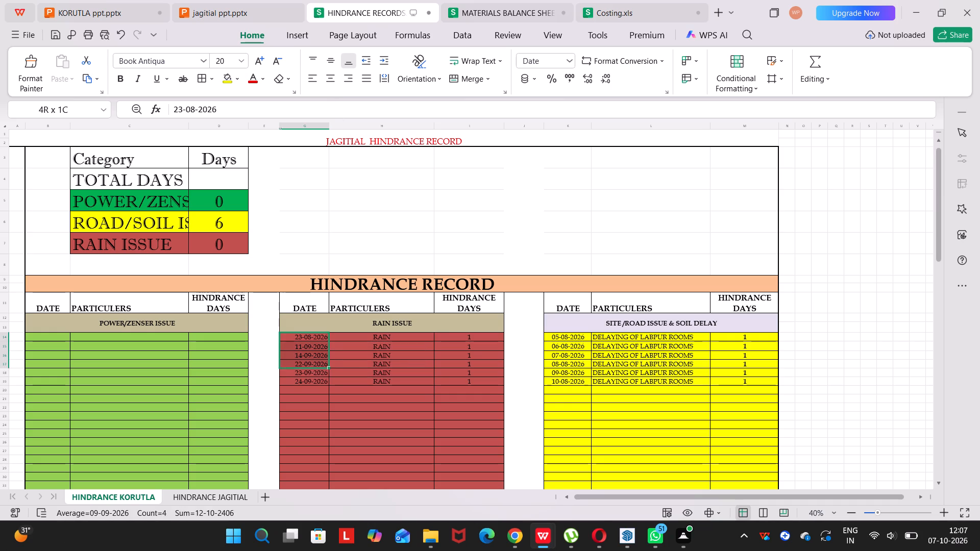
pyautogui.moveTo(316, 363); pyautogui.dragTo(323, 382)
pyautogui.click(335, 80)
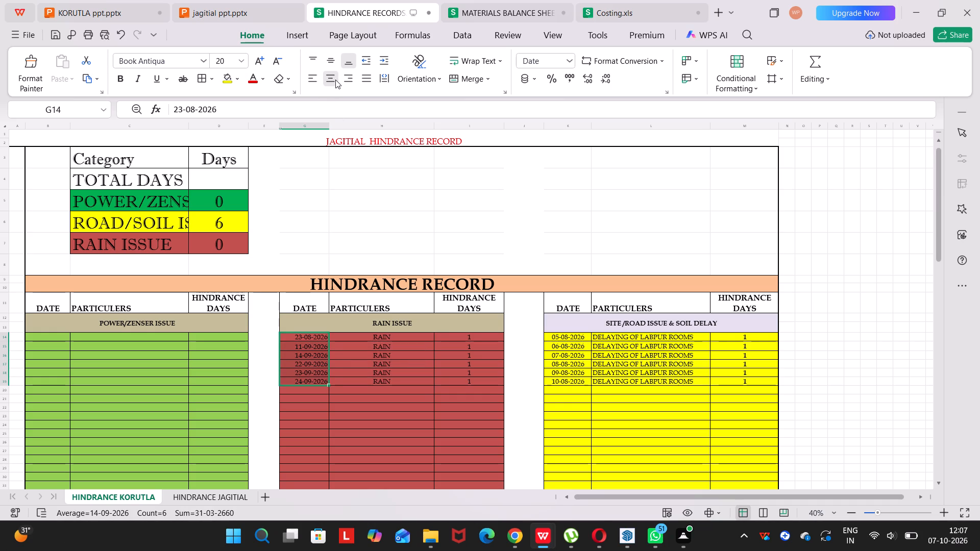
pyautogui.click(348, 382)
# Centre-align the whole rain issue table, from its DATE, PARTICULERS and HINDRANCE DAYS headings down to the last red row.
pyautogui.scroll(-2, 403, 392)
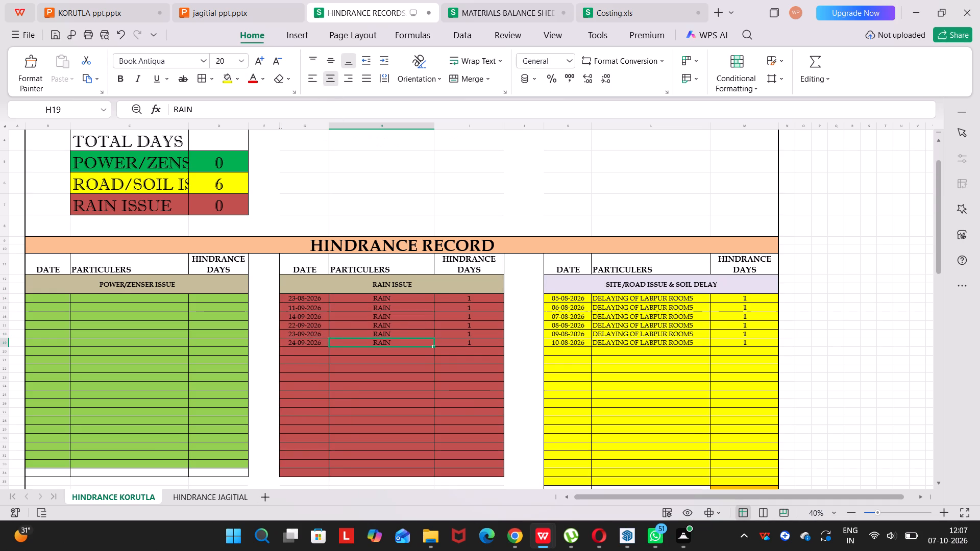
pyautogui.moveTo(286, 226); pyautogui.dragTo(313, 363)
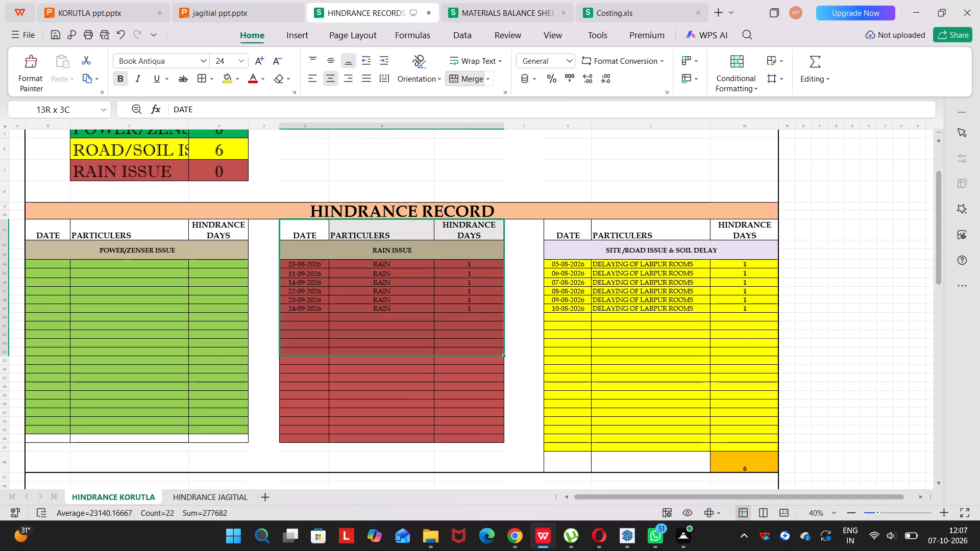
pyautogui.moveTo(313, 363); pyautogui.dragTo(319, 434)
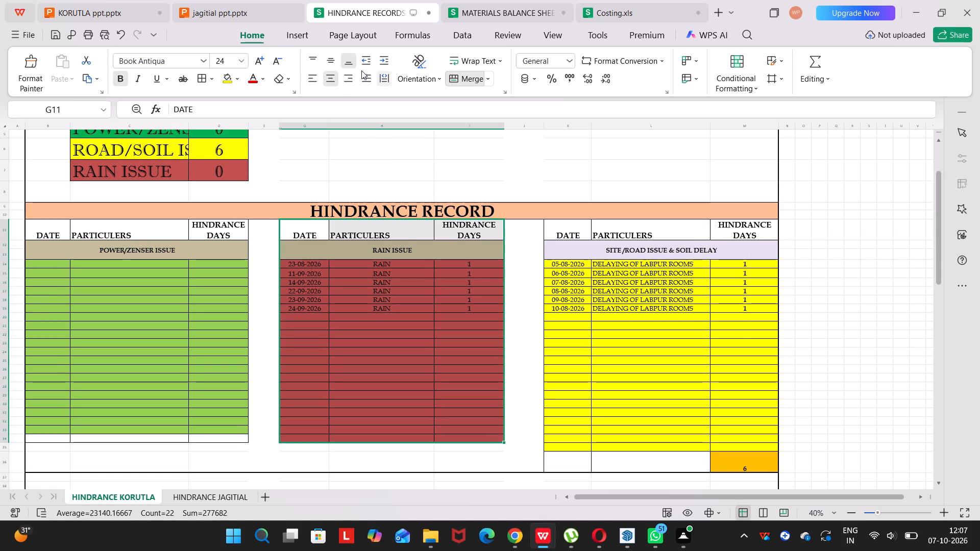
pyautogui.click(331, 83)
pyautogui.click(438, 352)
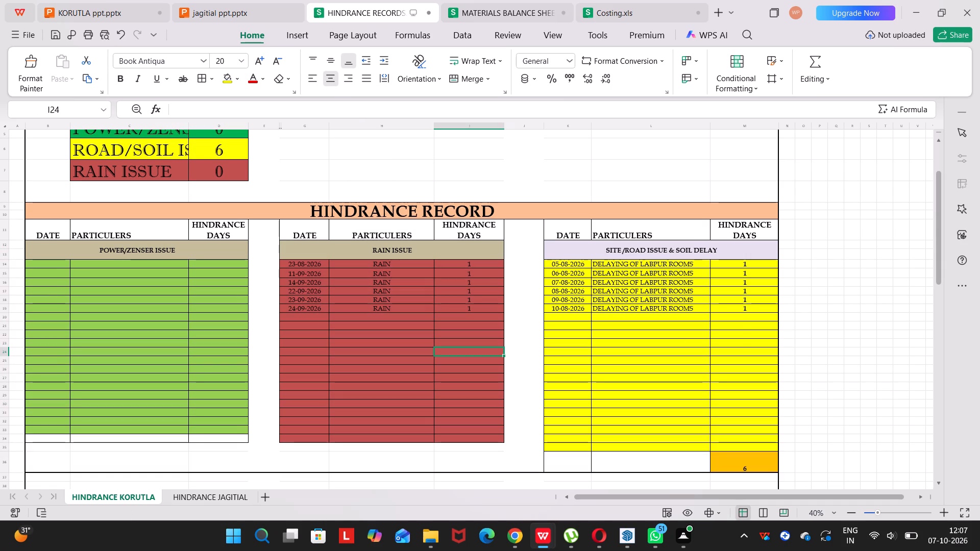
# Centre-align the whole site/road issue and soil delay table, from its column headings down to the last yellow row.
pyautogui.moveTo(562, 233); pyautogui.dragTo(655, 324)
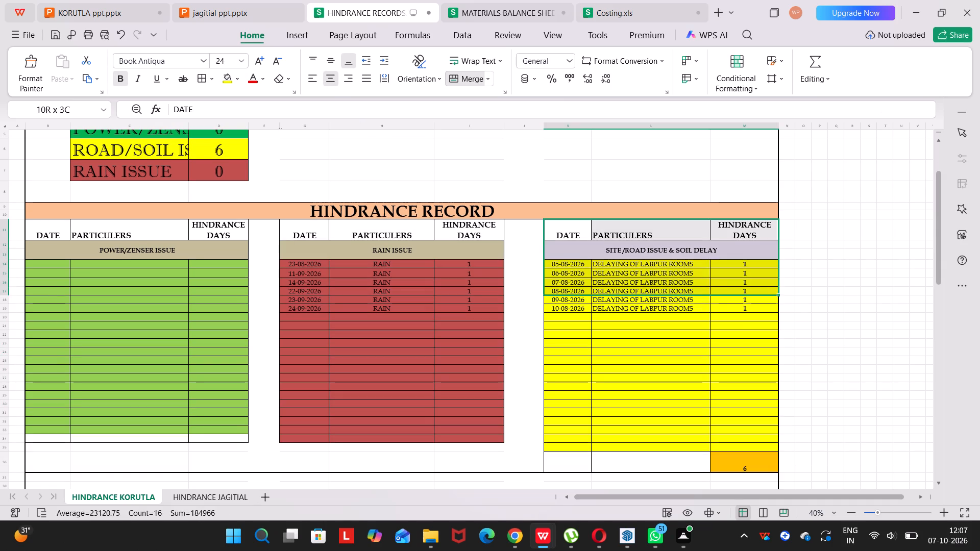
pyautogui.moveTo(655, 324); pyautogui.dragTo(682, 443)
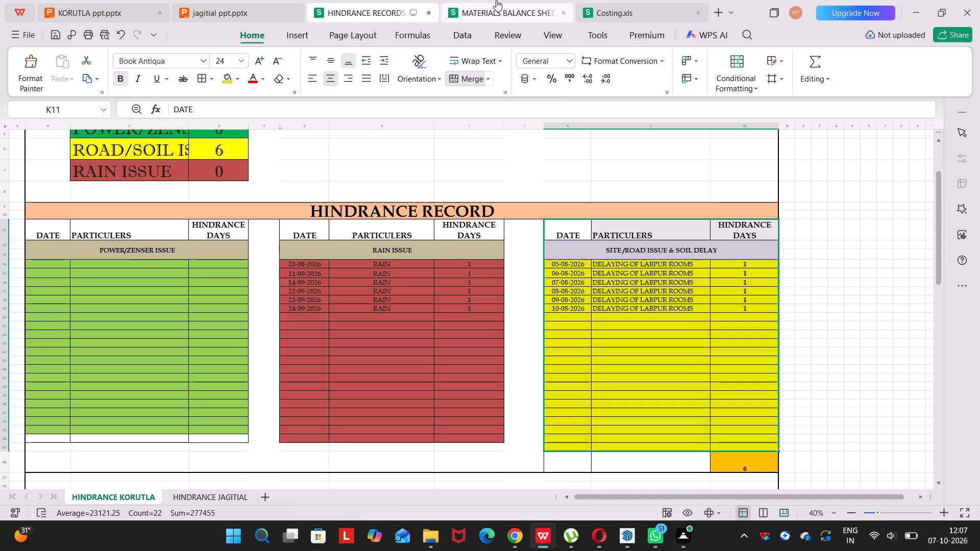
pyautogui.click(332, 82)
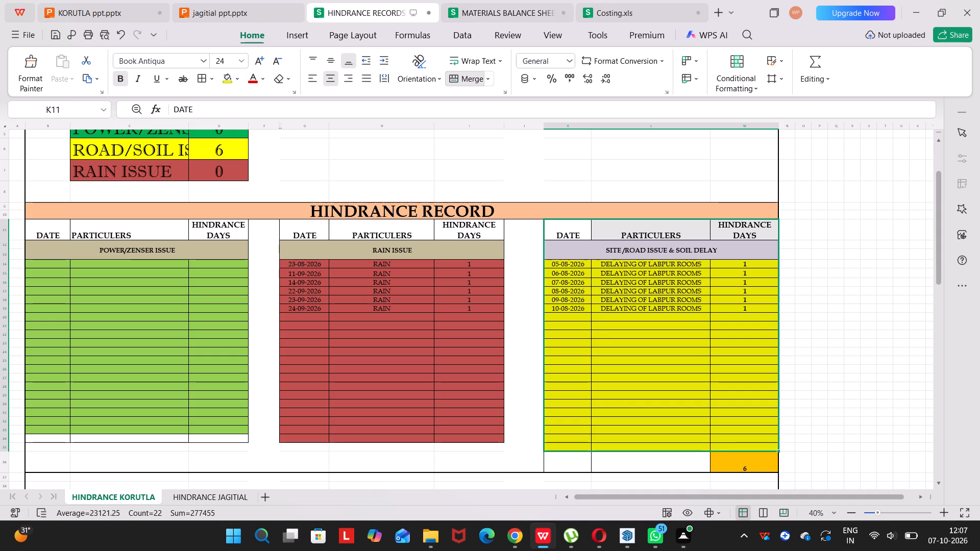
pyautogui.click(465, 340)
pyautogui.moveTo(407, 404); pyautogui.dragTo(456, 404)
pyautogui.click(822, 366)
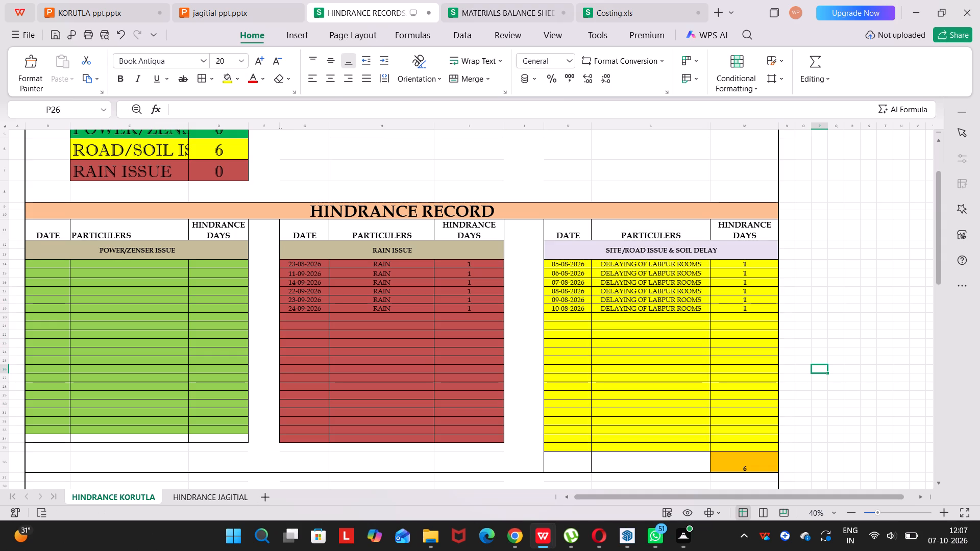
# Enter 22-10-2026 as the first date in the power/zenser issue table.
pyautogui.click(64, 265)
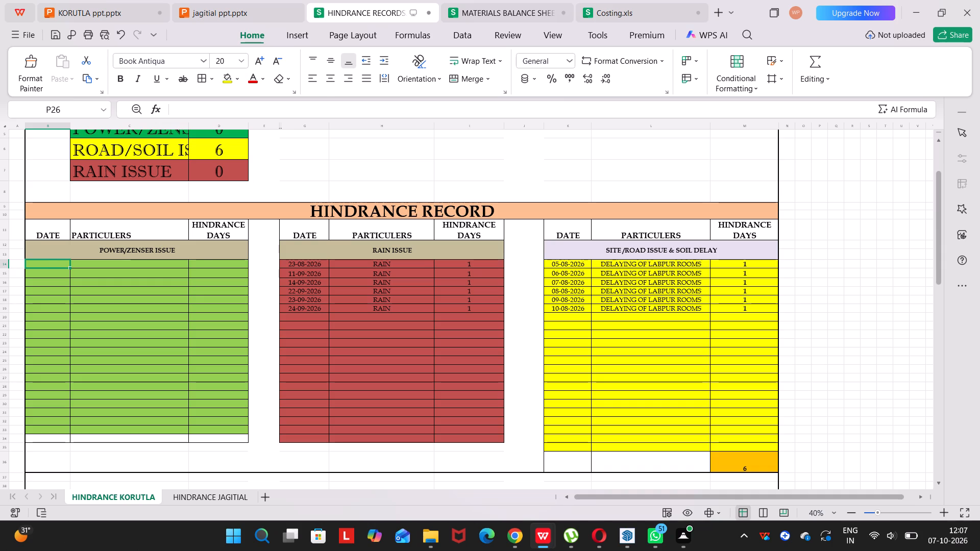
pyautogui.write('22-10-2026')
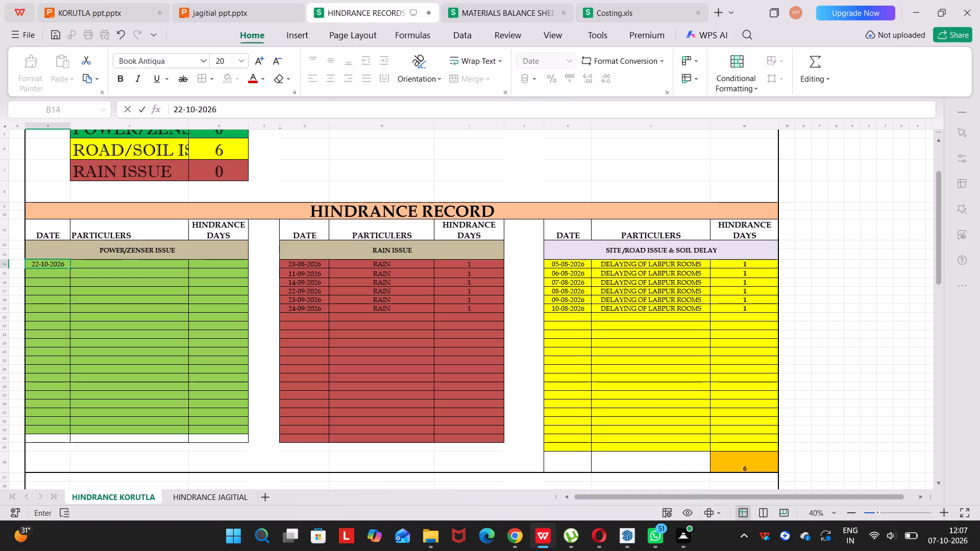
pyautogui.click(49, 262)
pyautogui.keyDown('shift'); pyautogui.scroll(4, 51, 267); pyautogui.keyUp('shift')
pyautogui.keyDown('ctrl'); pyautogui.scroll(2, 50, 266); pyautogui.keyUp('ctrl')
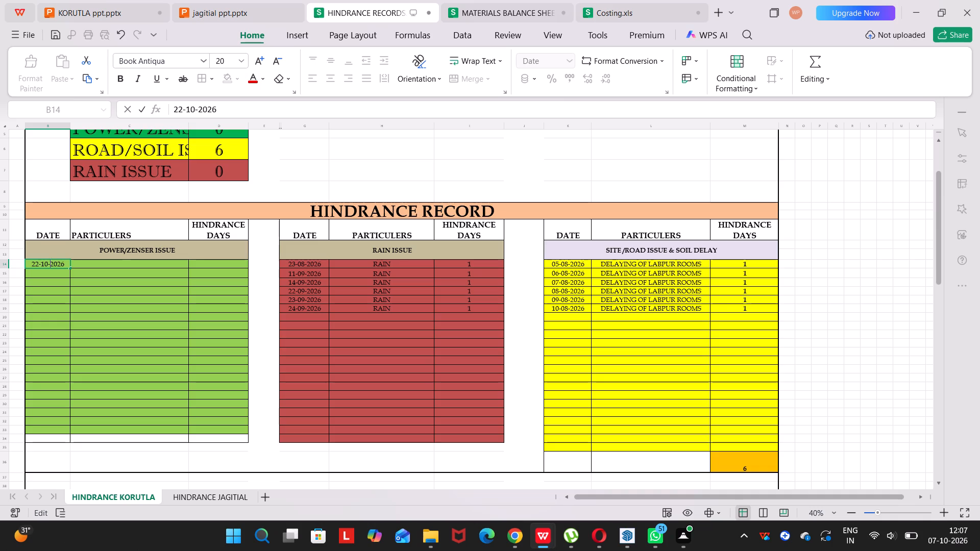
pyautogui.keyDown('ctrl'); pyautogui.scroll(17, 46, 264); pyautogui.keyUp('ctrl')
pyautogui.click(111, 305)
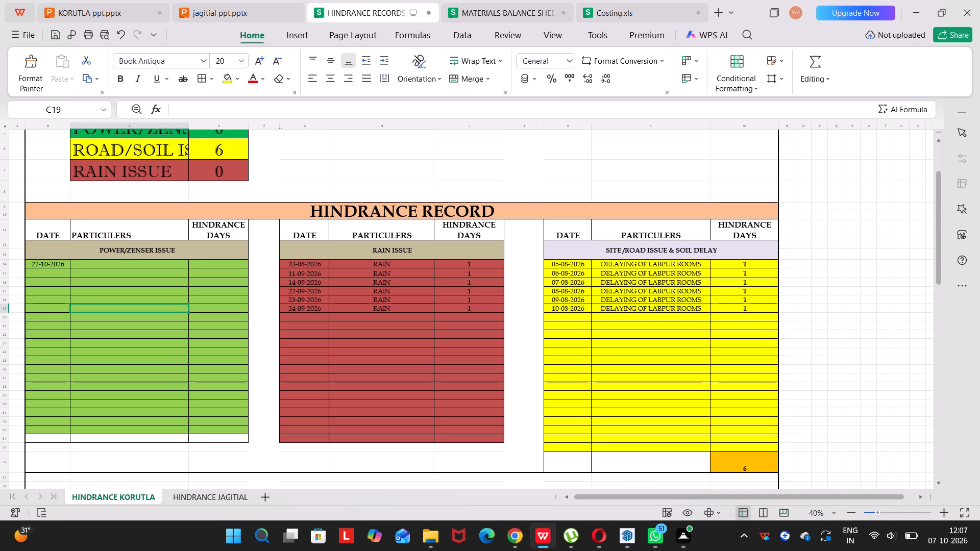
# Correct the month of the first power/zenser issue date so it reads 22-09-2026.
pyautogui.keyDown('ctrl'); pyautogui.scroll(5, 40, 262); pyautogui.keyUp('ctrl')
pyautogui.keyDown('ctrl'); pyautogui.scroll(-3, 117, 331); pyautogui.keyUp('ctrl')
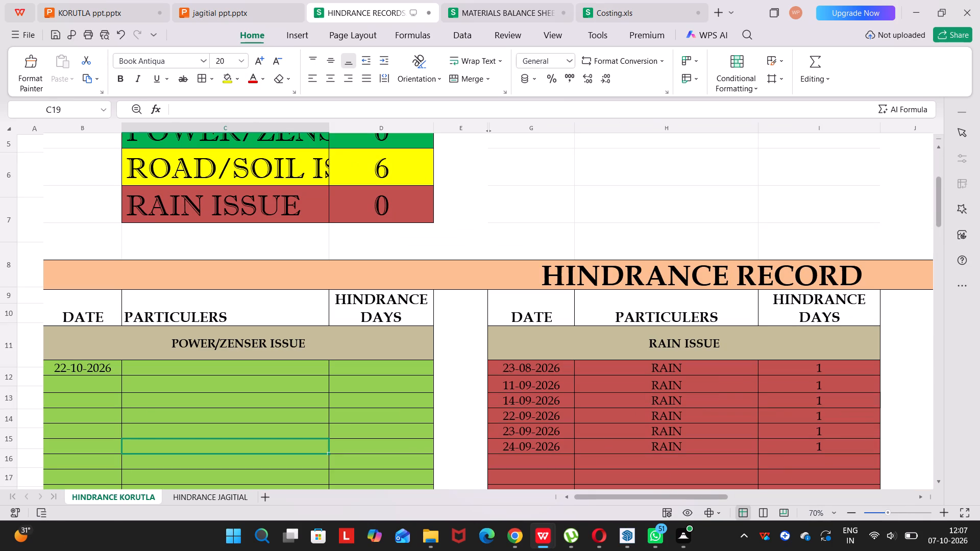
pyautogui.doubleClick(83, 370)
pyautogui.press('BackSpace')
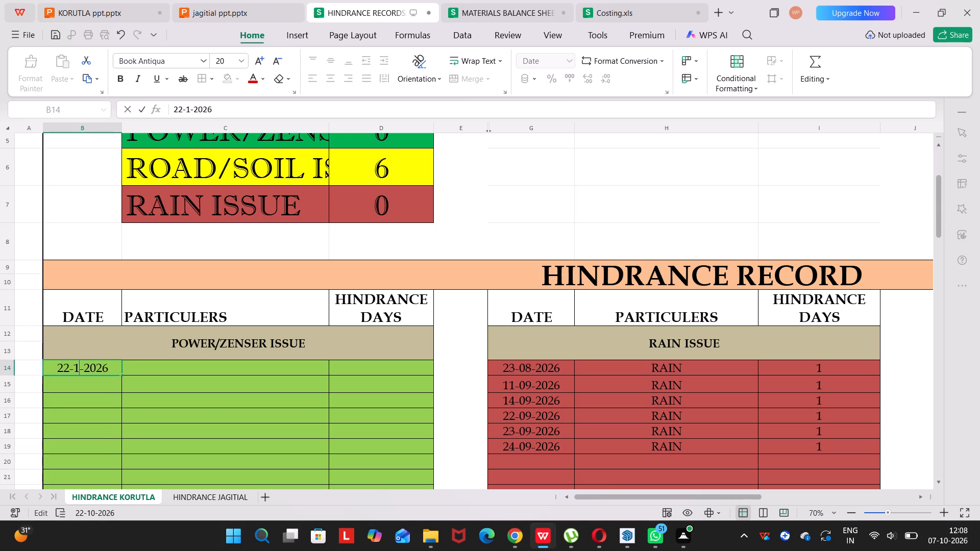
pyautogui.press('BackSpace')
pyautogui.write('09')
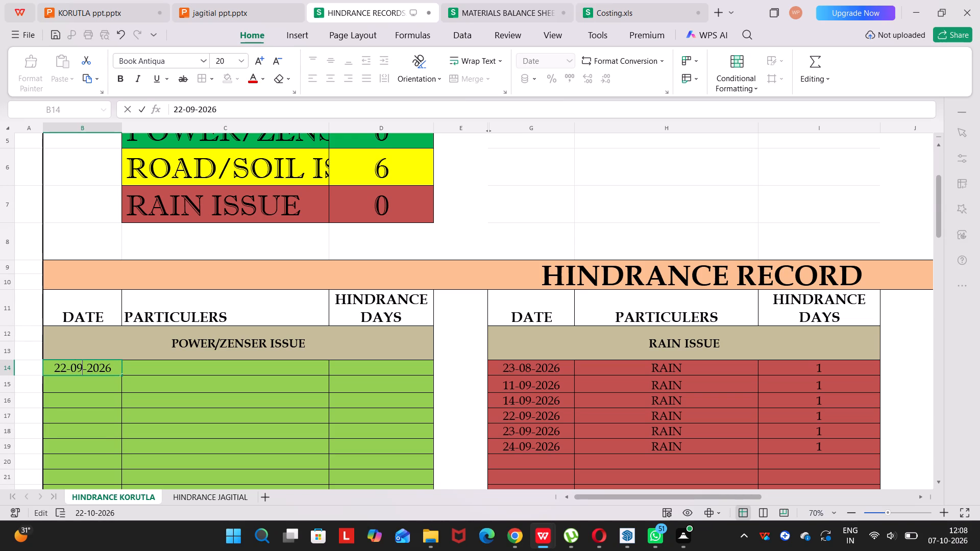
pyautogui.click(106, 383)
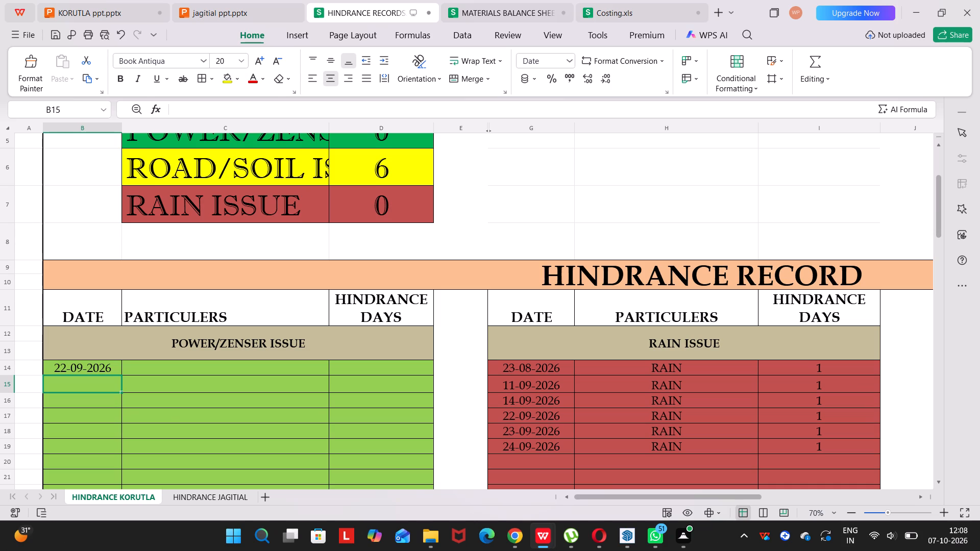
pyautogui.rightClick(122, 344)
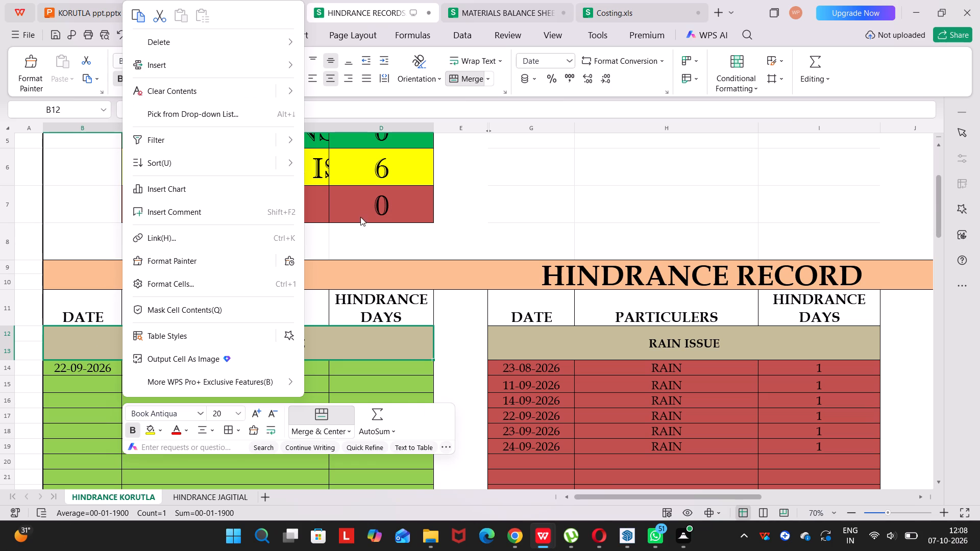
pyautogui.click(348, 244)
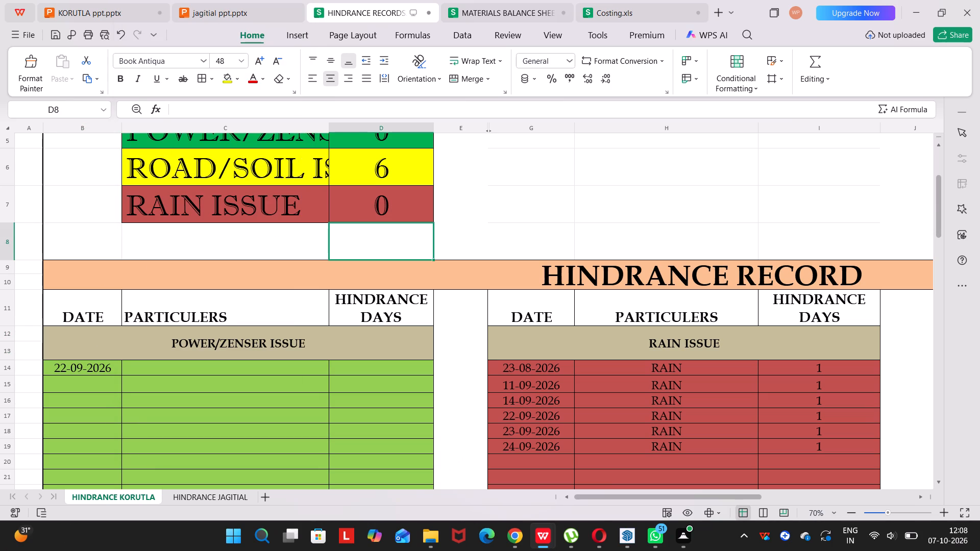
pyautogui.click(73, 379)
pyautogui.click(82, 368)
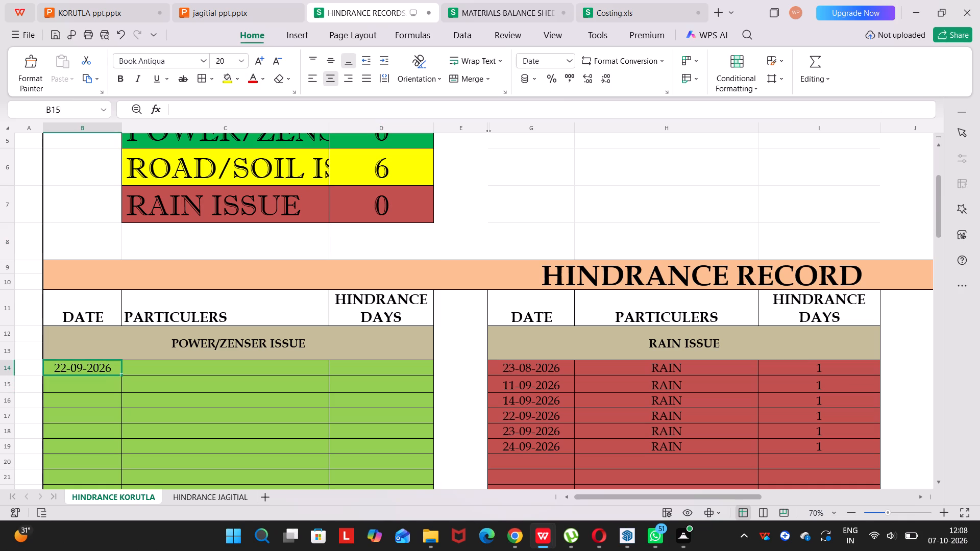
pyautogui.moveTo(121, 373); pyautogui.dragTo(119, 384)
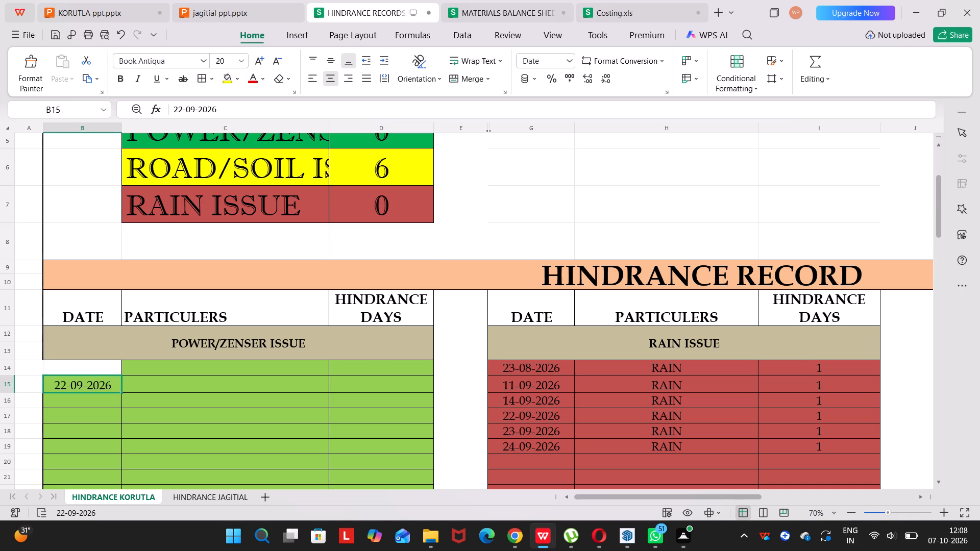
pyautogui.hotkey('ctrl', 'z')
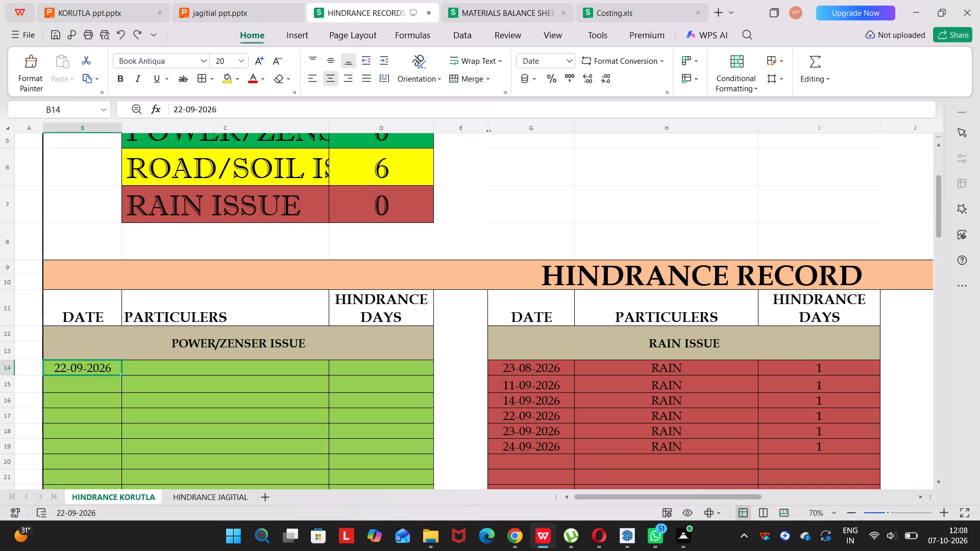
# Fill the first power/zenser issue date down one row to add 23-09-2026.
pyautogui.moveTo(121, 375); pyautogui.dragTo(121, 389)
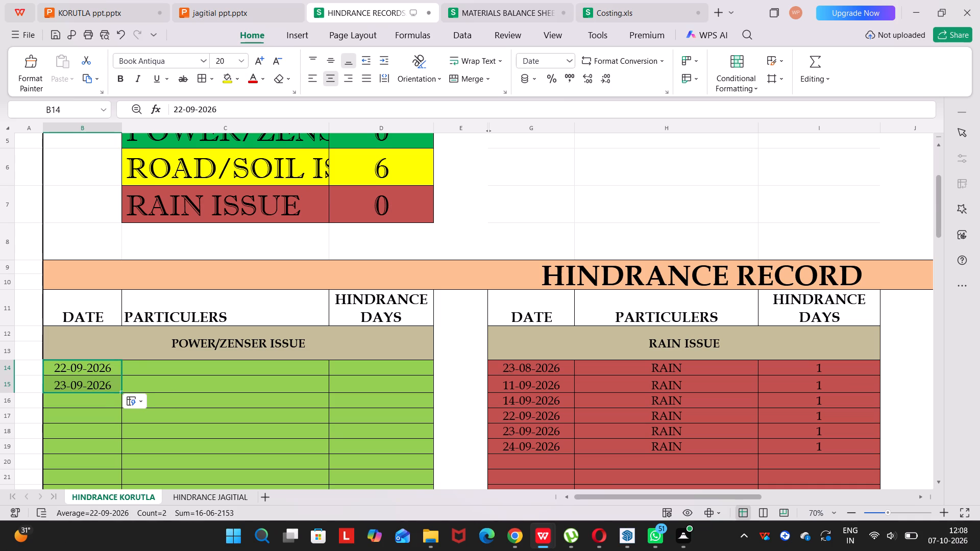
pyautogui.click(94, 412)
# Enter TRANSFORMER ISSUE as the particulars of the first power/zenser issue row and copy it to the two rows below.
pyautogui.click(161, 373)
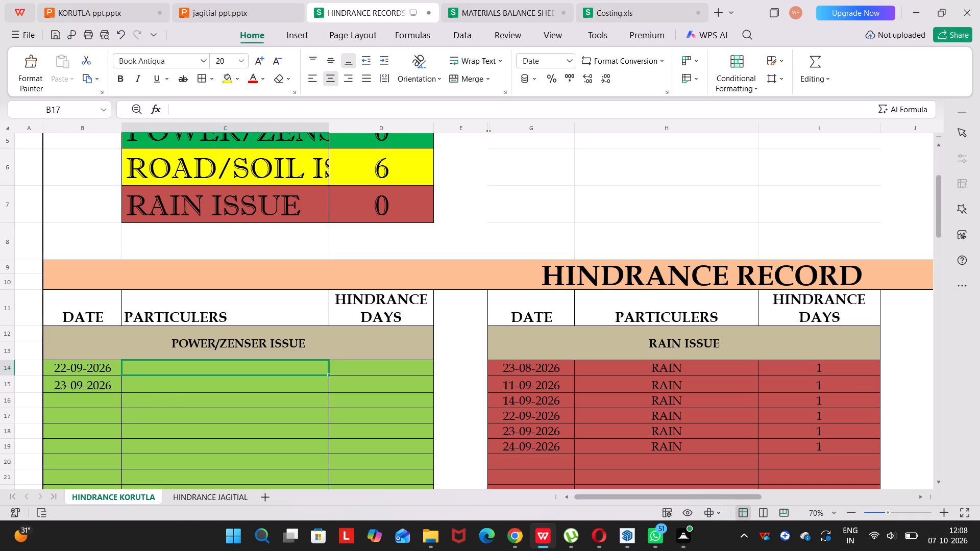
pyautogui.write('TRA')
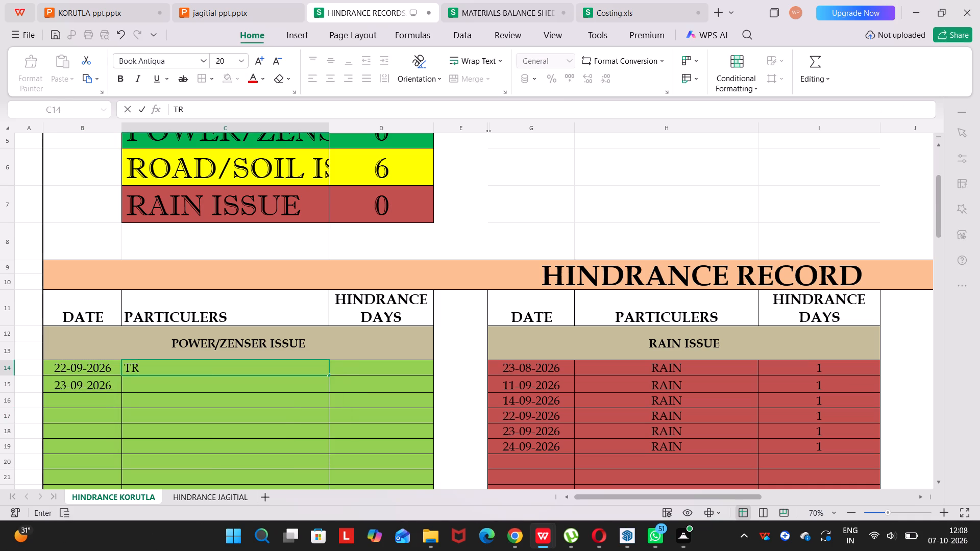
pyautogui.write('NSFORMER')
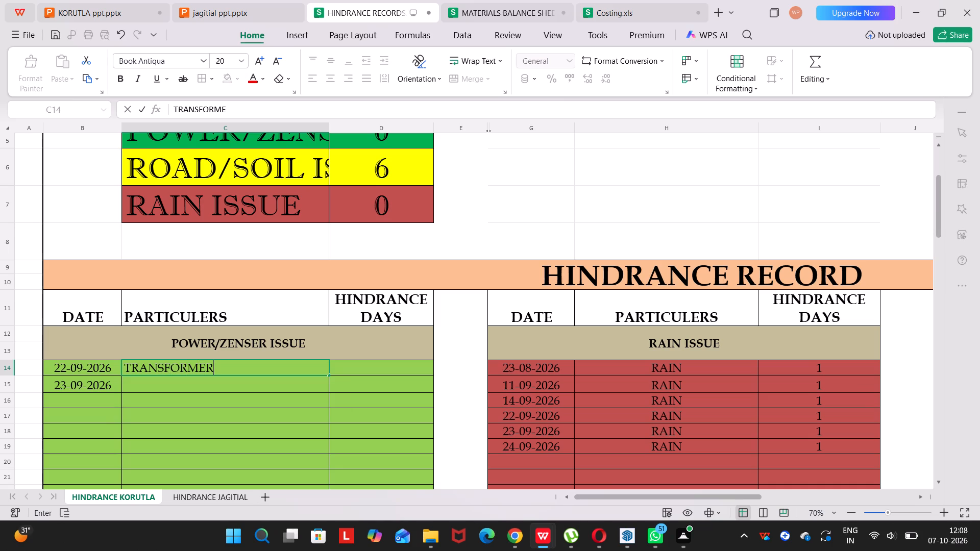
pyautogui.press('space')
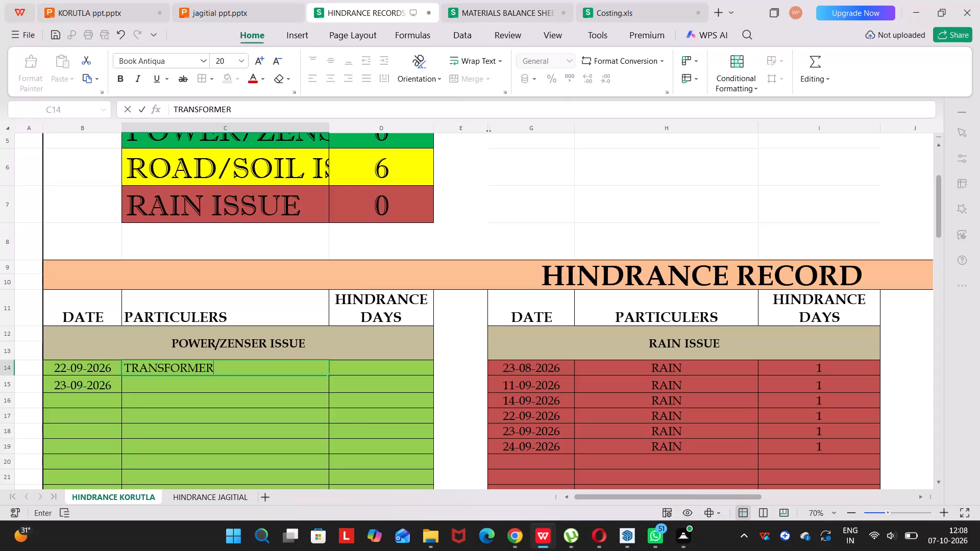
pyautogui.write('ISSUE')
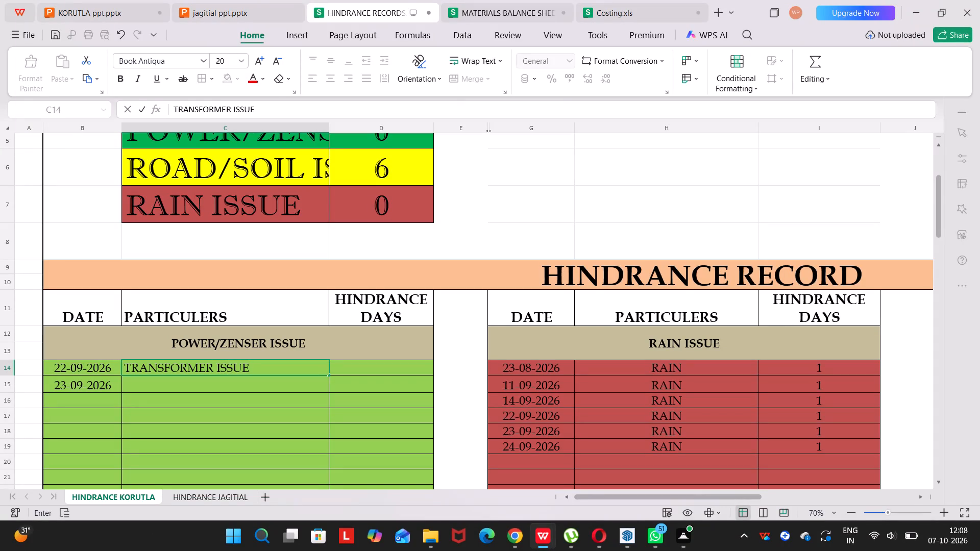
pyautogui.moveTo(329, 375); pyautogui.dragTo(329, 386)
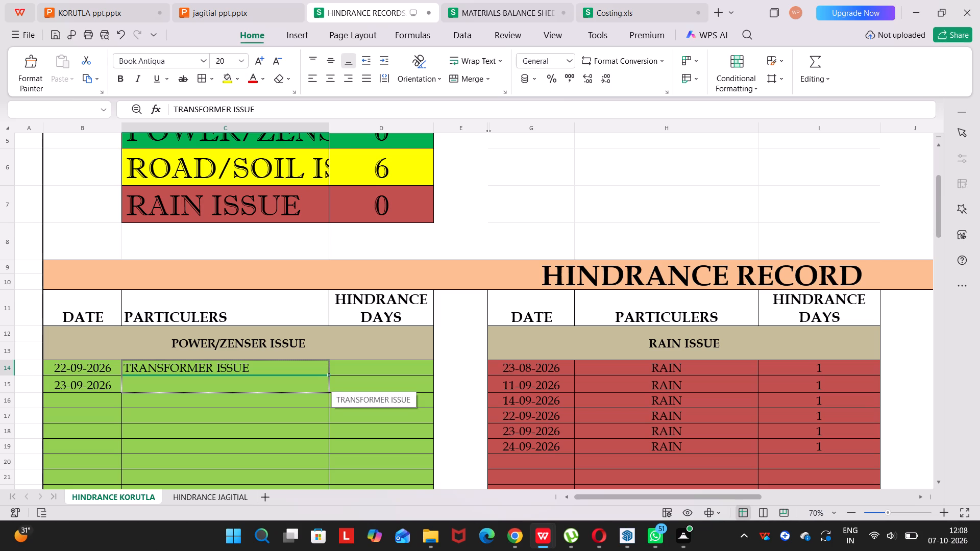
pyautogui.moveTo(329, 386); pyautogui.dragTo(329, 402)
# Enter 1 hindrance day for each of the three TRANSFORMER ISSUE rows in the power/zenser issue table.
pyautogui.click(351, 369)
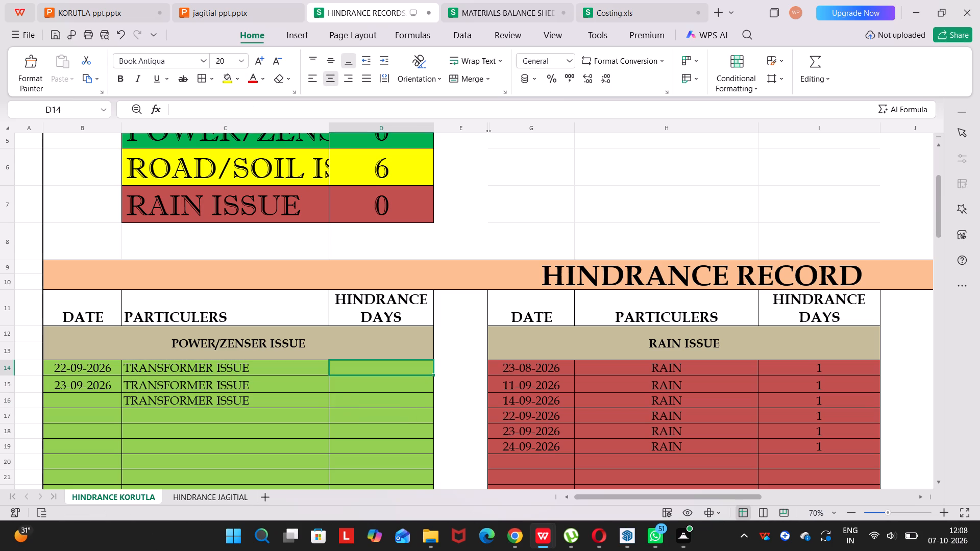
pyautogui.press('1')
pyautogui.press('Return')
pyautogui.press('1')
pyautogui.press('Return')
pyautogui.press('1')
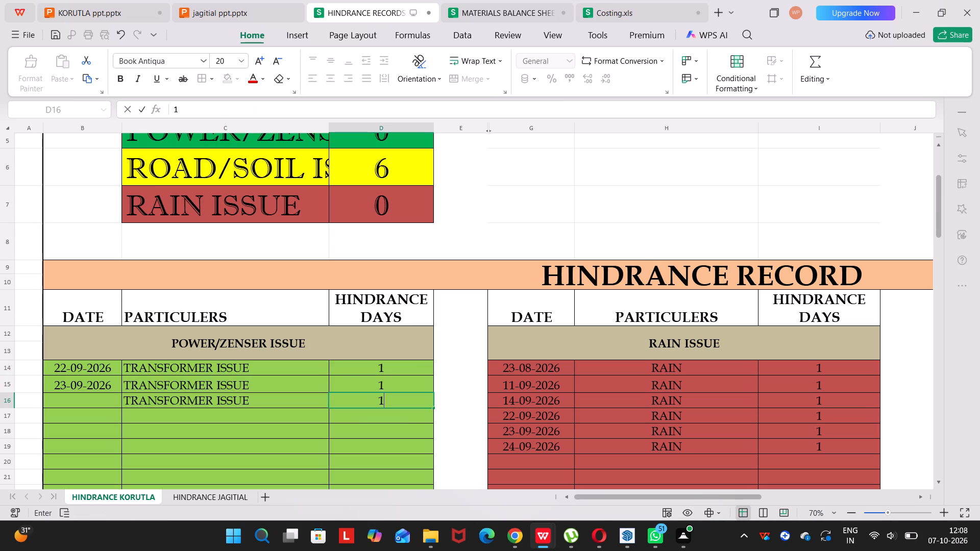
pyautogui.press('Return')
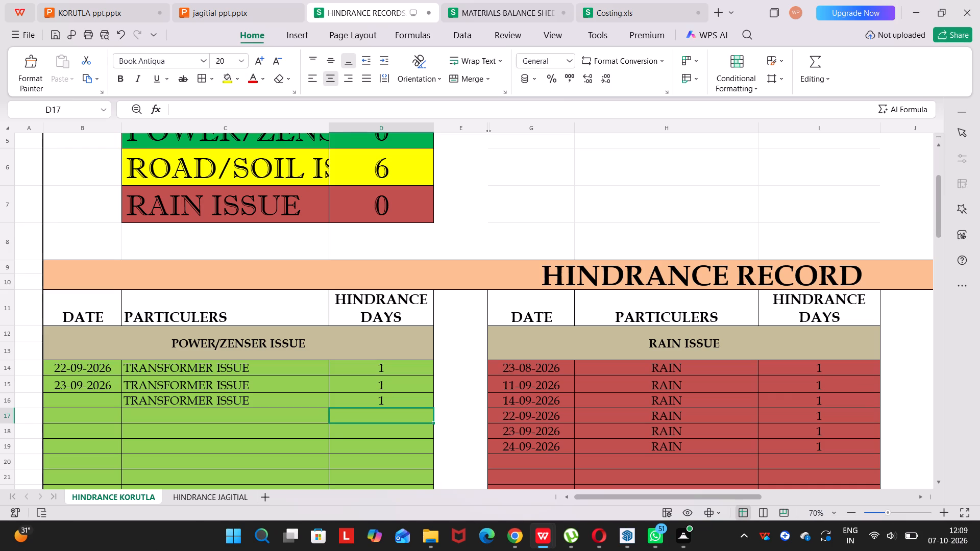
# Enter 04-10-2026 as the date of the third TRANSFORMER ISSUE row in the power/zenser issue table.
pyautogui.click(75, 399)
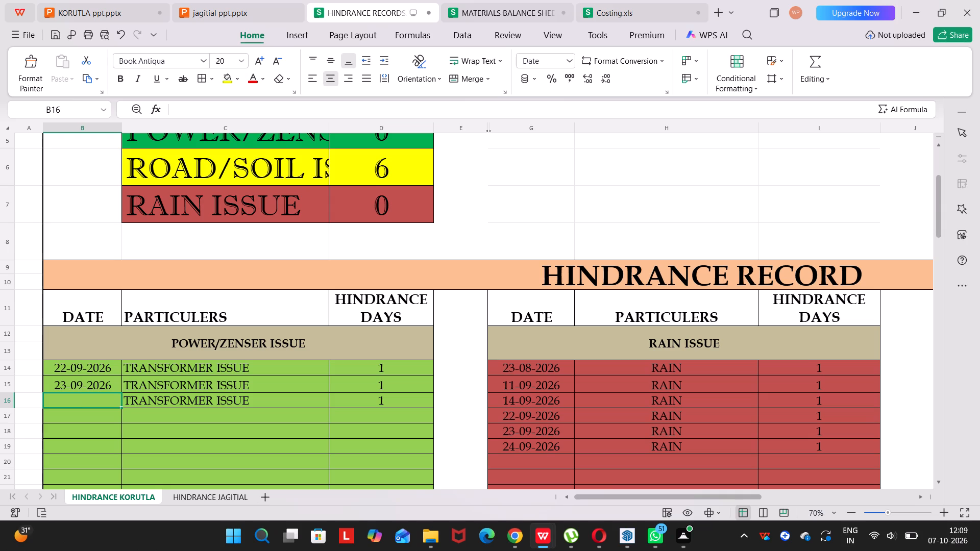
pyautogui.write('04-10-2026')
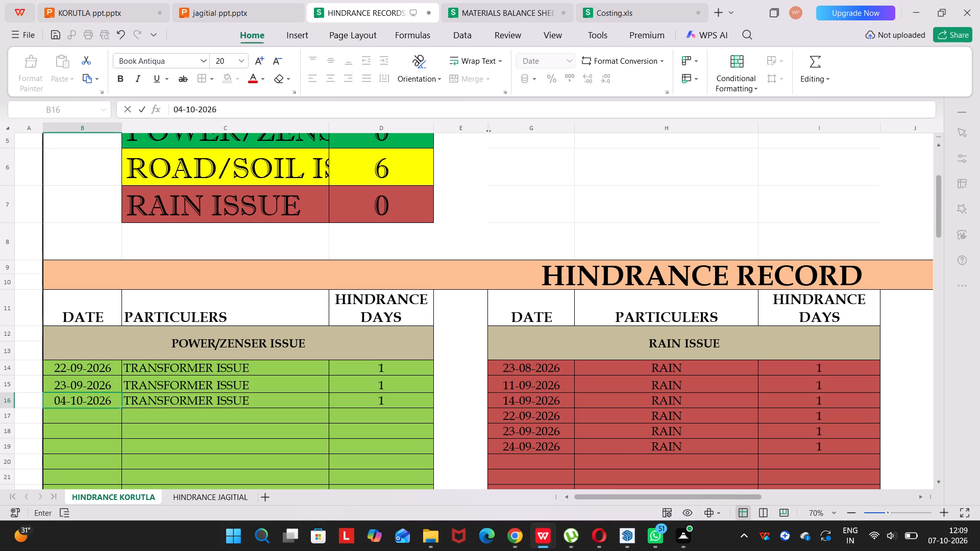
pyautogui.press('Return')
# Centre the contents of the whole power/zenser issue table horizontally, from its header row to its last row.
pyautogui.scroll(-3, 252, 397)
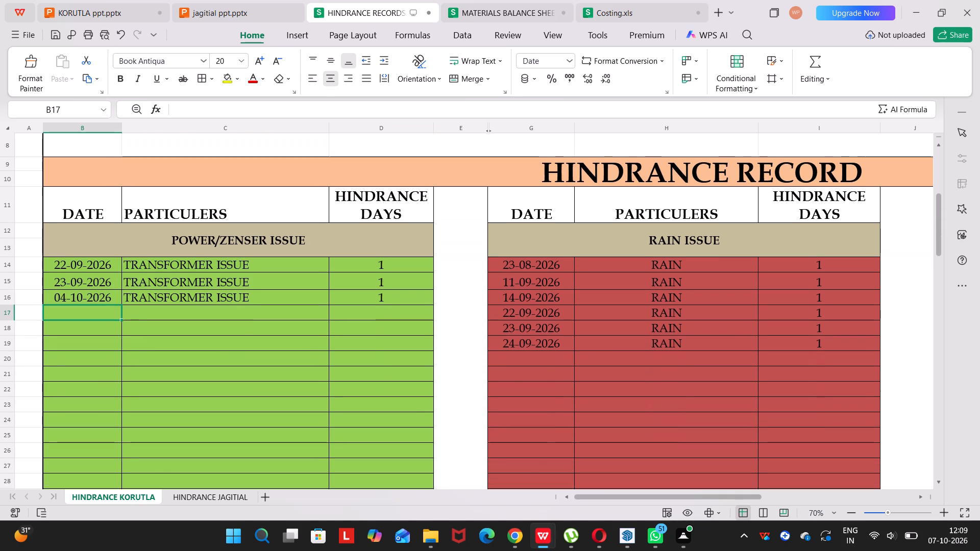
pyautogui.keyDown('ctrl'); pyautogui.scroll(-3, 342, 313); pyautogui.keyUp('ctrl')
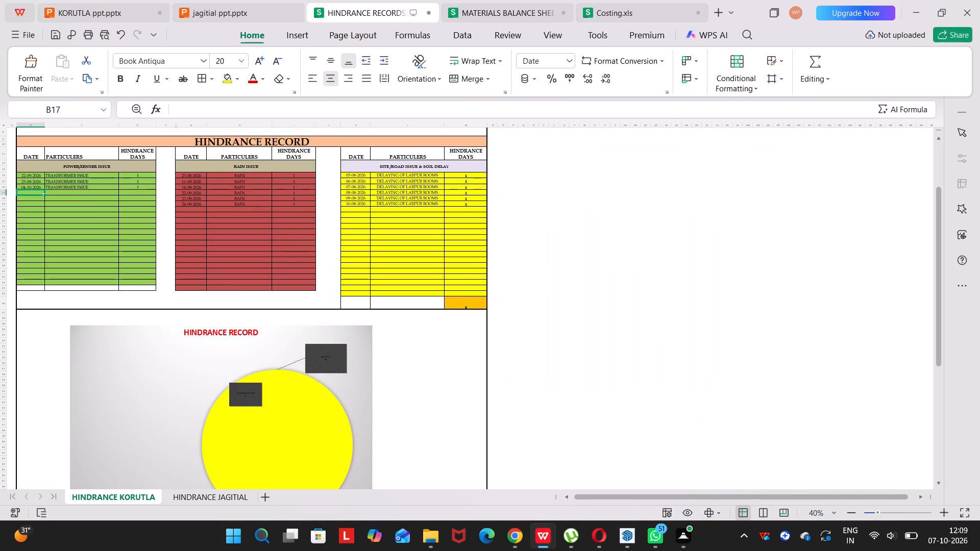
pyautogui.keyDown('ctrl'); pyautogui.scroll(2, 197, 217); pyautogui.keyUp('ctrl')
pyautogui.keyDown('ctrl'); pyautogui.scroll(-1, 225, 224); pyautogui.keyUp('ctrl')
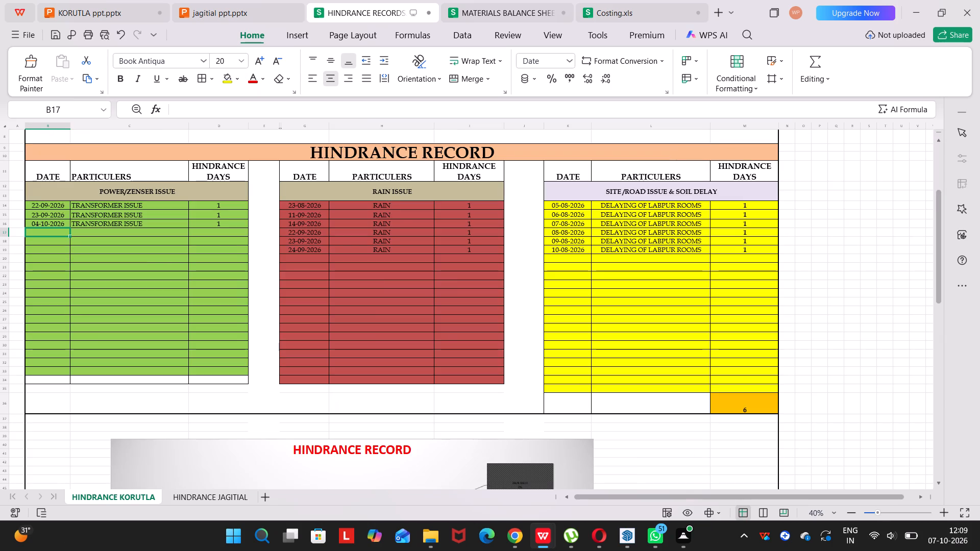
pyautogui.moveTo(37, 168); pyautogui.dragTo(185, 372)
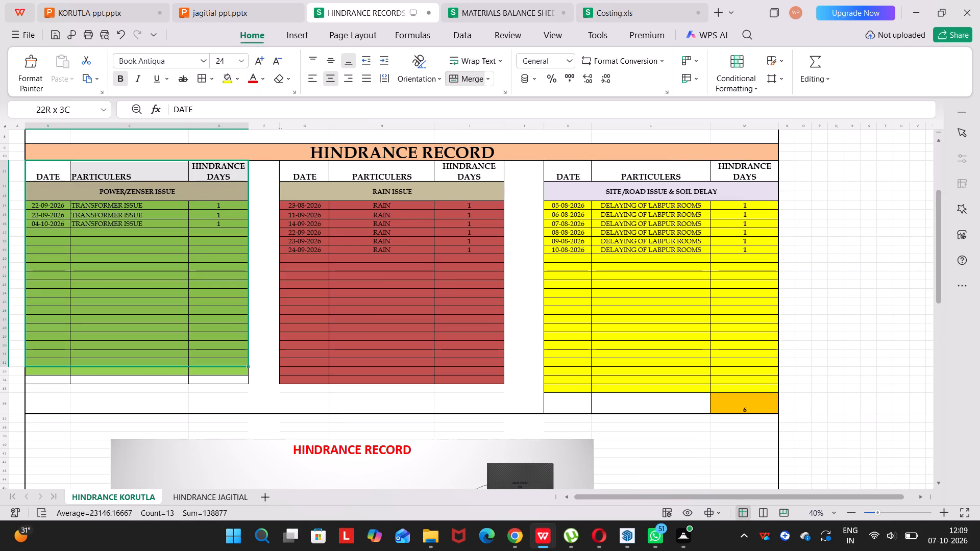
pyautogui.moveTo(185, 372); pyautogui.dragTo(186, 378)
pyautogui.click(324, 77)
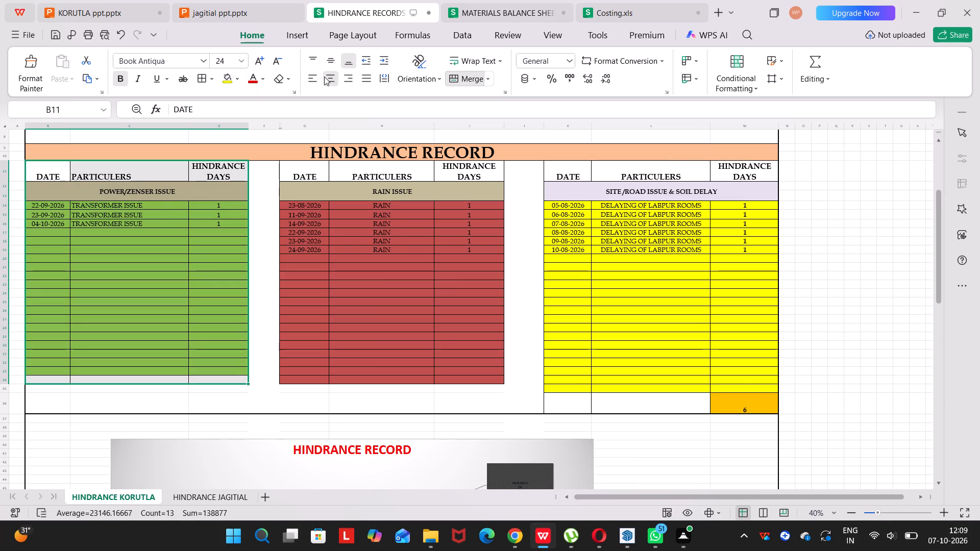
pyautogui.click(828, 228)
# Review the three Korutla hindrance tables and the chart below them, and compare them with the Jagitial sheet's tables.
pyautogui.scroll(1, 436, 324)
pyautogui.keyDown('ctrl'); pyautogui.scroll(-2, 455, 298); pyautogui.keyUp('ctrl')
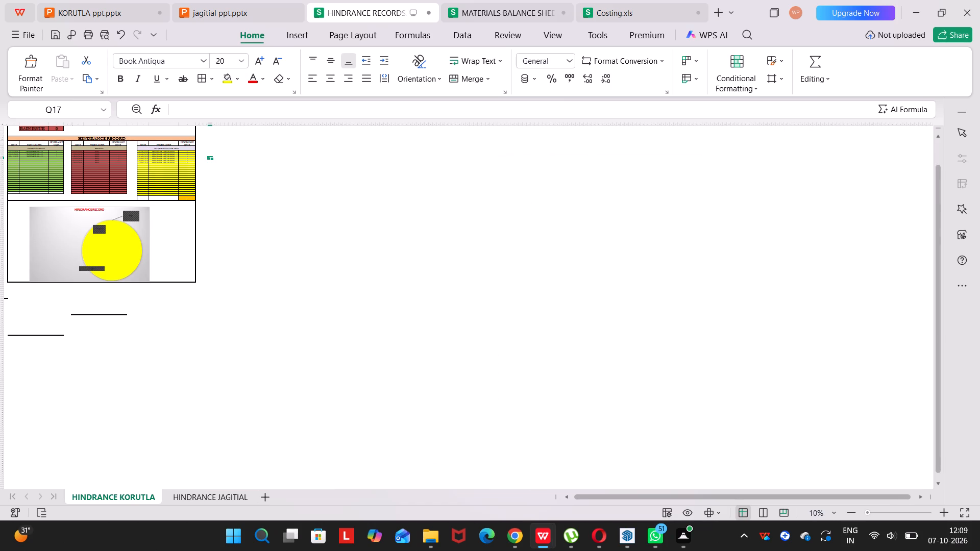
pyautogui.keyDown('ctrl'); pyautogui.scroll(3, 97, 194); pyautogui.keyUp('ctrl')
pyautogui.keyDown('ctrl'); pyautogui.scroll(-1, 198, 212); pyautogui.keyUp('ctrl')
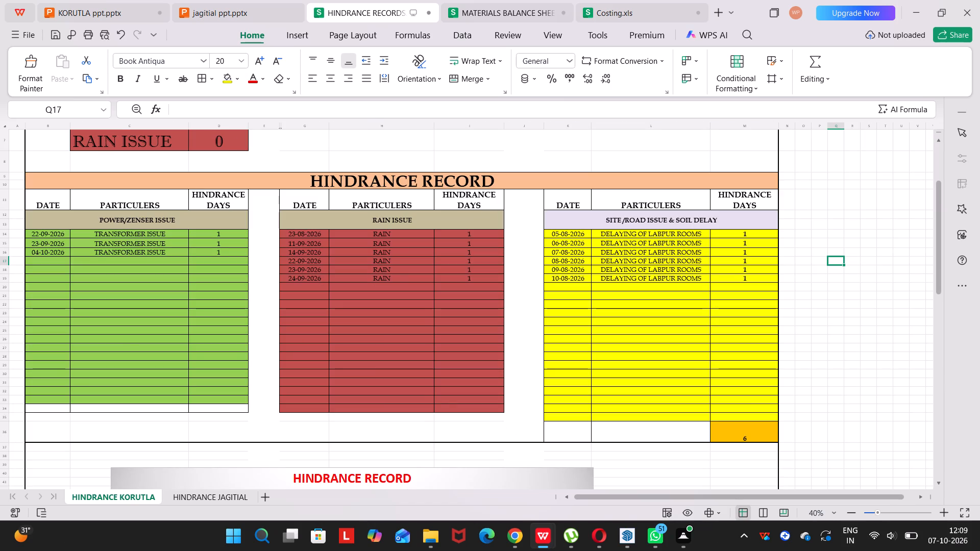
pyautogui.keyDown('ctrl'); pyautogui.scroll(2, 44, 229); pyautogui.keyUp('ctrl')
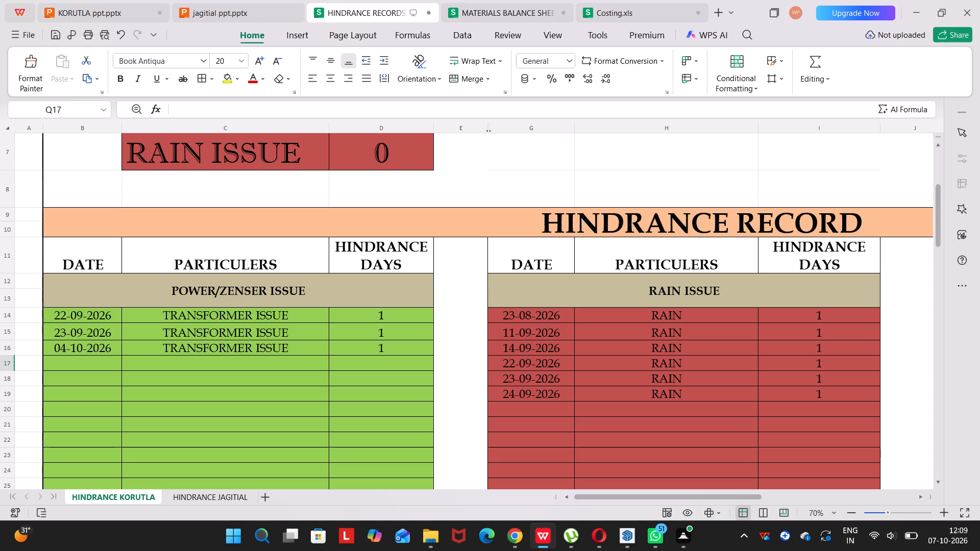
pyautogui.keyDown('ctrl'); pyautogui.scroll(-1, 599, 402); pyautogui.keyUp('ctrl')
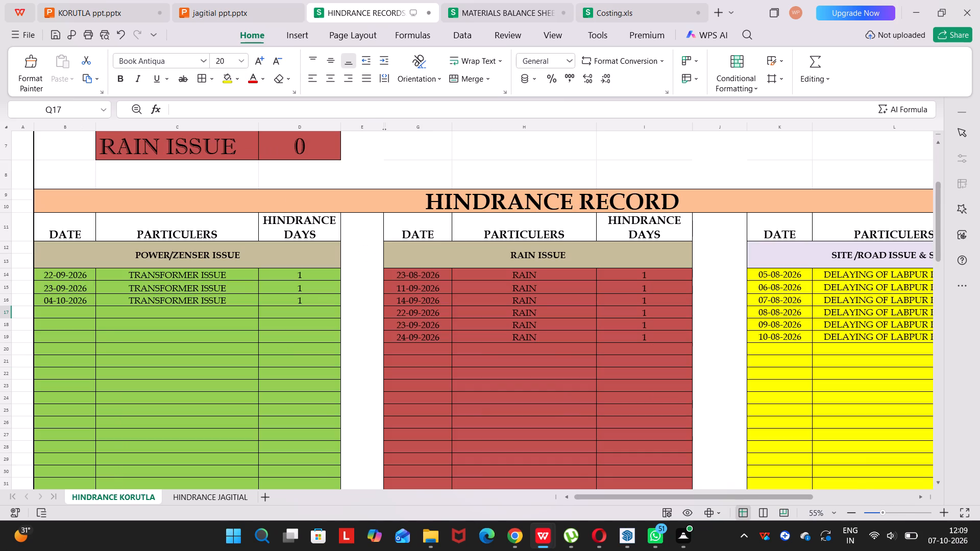
pyautogui.keyDown('ctrl'); pyautogui.scroll(-1, 778, 313); pyautogui.keyUp('ctrl')
pyautogui.keyDown('ctrl'); pyautogui.scroll(2, 692, 234); pyautogui.keyUp('ctrl')
pyautogui.keyDown('ctrl'); pyautogui.scroll(-1, 750, 326); pyautogui.keyUp('ctrl')
pyautogui.keyDown('ctrl'); pyautogui.moveTo(750, 326); pyautogui.dragTo(649, 332, button='middle'); pyautogui.keyUp('ctrl')
pyautogui.scroll(-1, 811, 305)
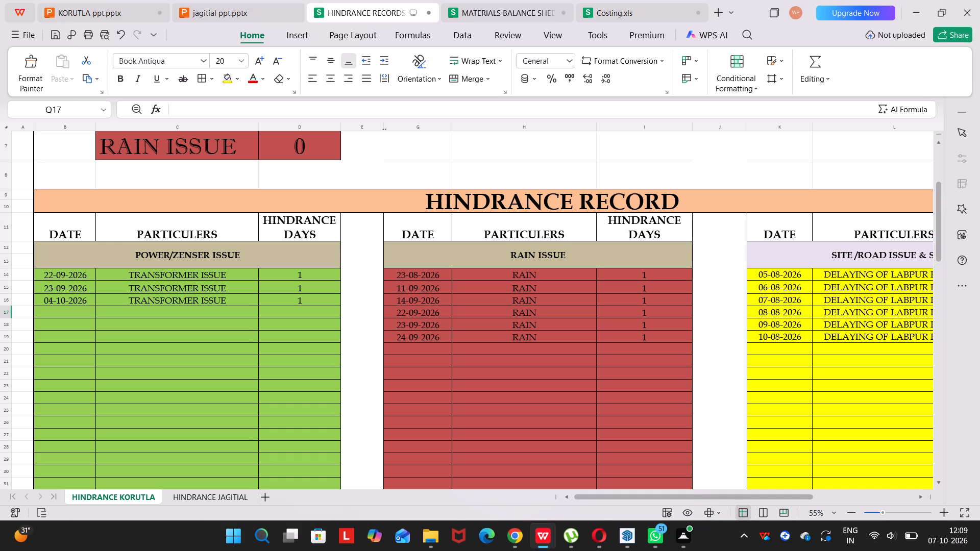
pyautogui.keyDown('ctrl'); pyautogui.scroll(-1, 559, 285); pyautogui.keyUp('ctrl')
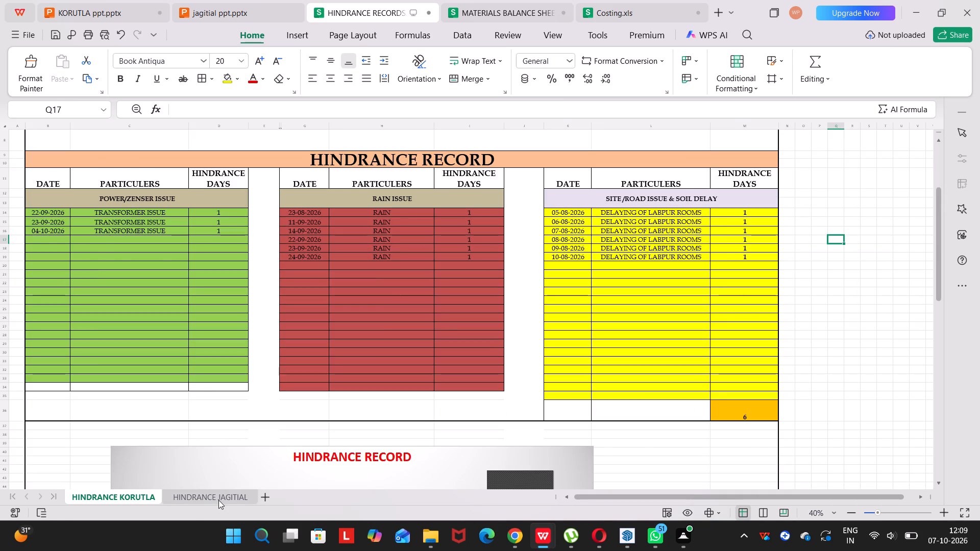
pyautogui.click(218, 500)
pyautogui.scroll(-2, 283, 388)
pyautogui.scroll(-6, 347, 355)
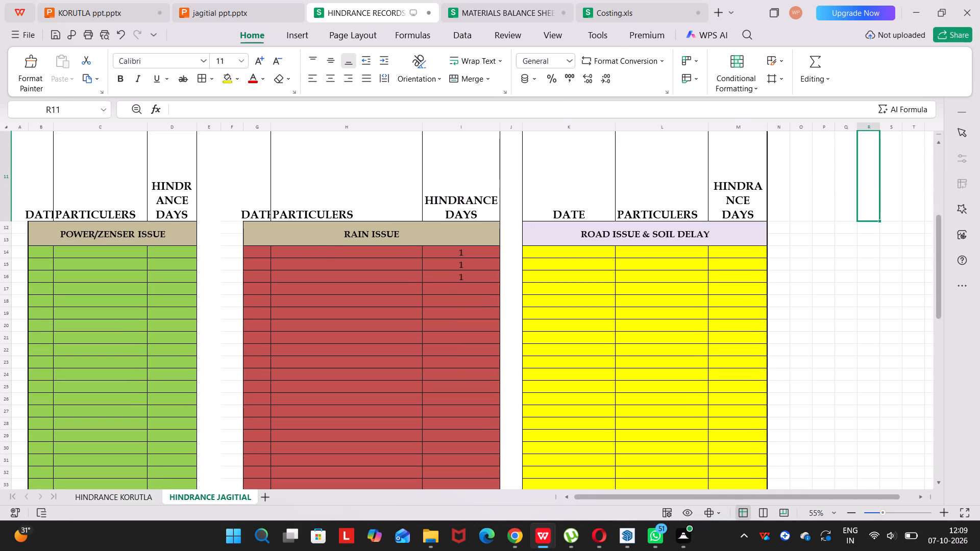
pyautogui.click(117, 495)
pyautogui.scroll(-5, 342, 396)
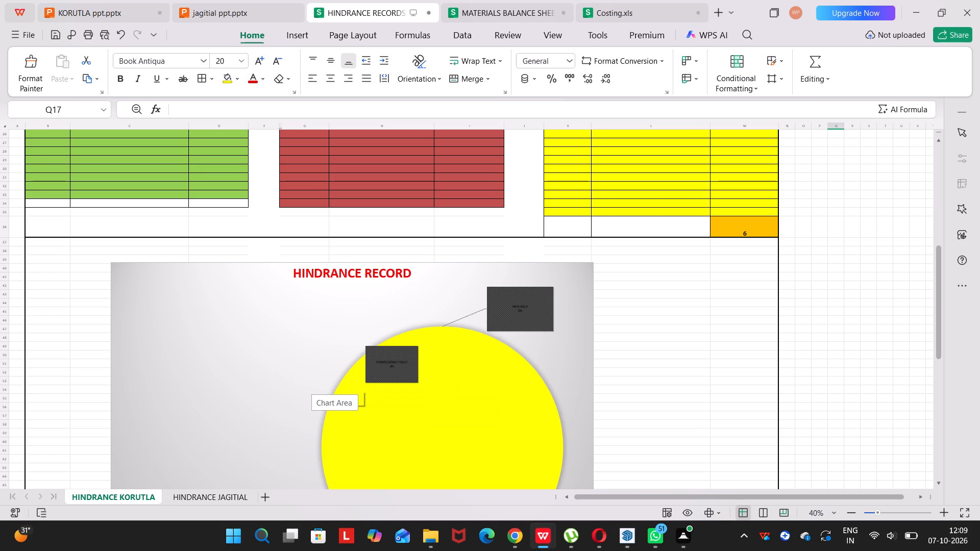
pyautogui.scroll(4, 308, 318)
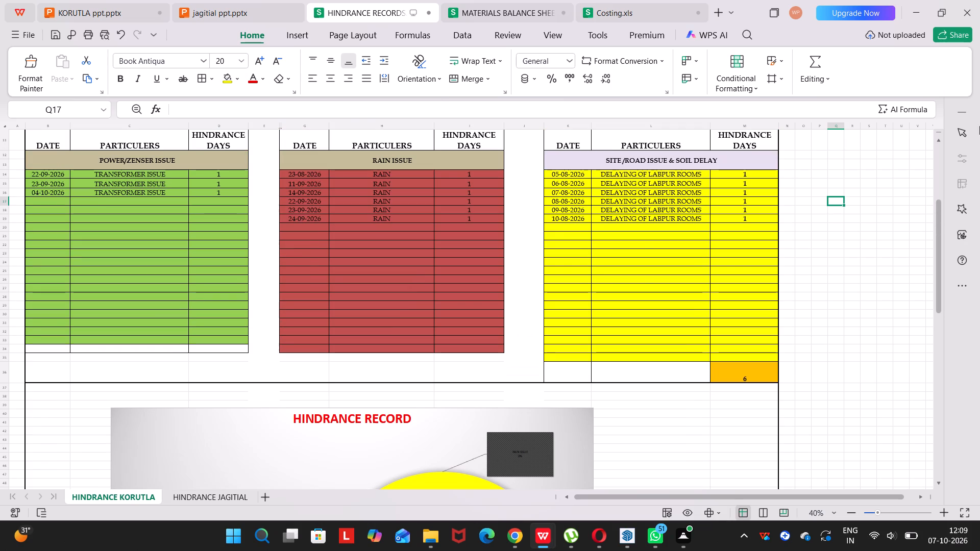
# Apply the first preset chart style, with a plain white background, to the Korutla HINDRANCE RECORD pie chart.
pyautogui.scroll(1, 256, 550)
pyautogui.scroll(-5, 305, 367)
pyautogui.click(340, 357)
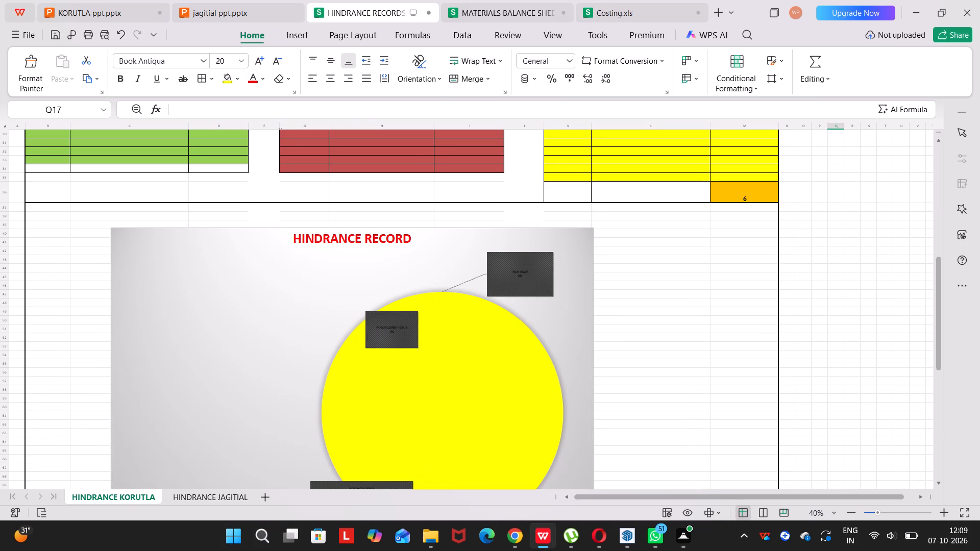
pyautogui.click(420, 339)
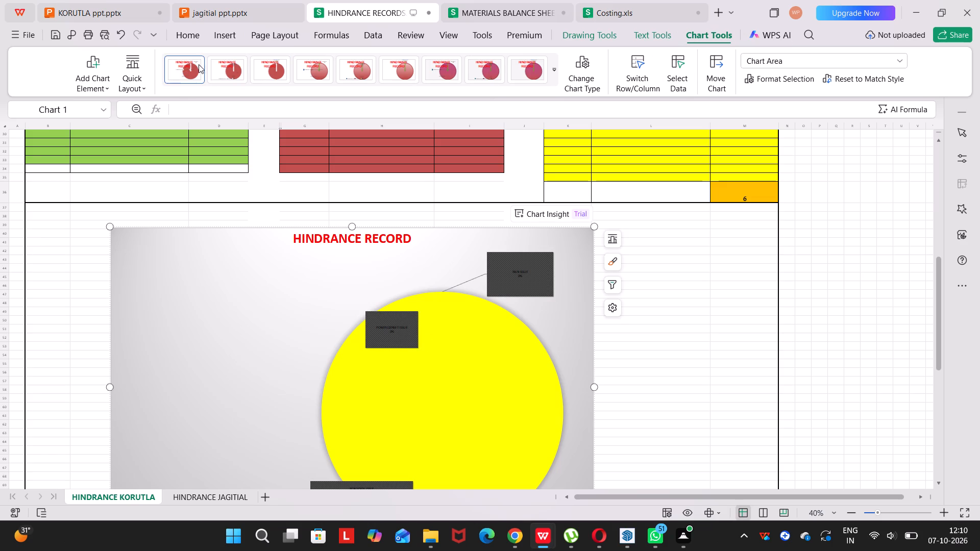
pyautogui.click(180, 65)
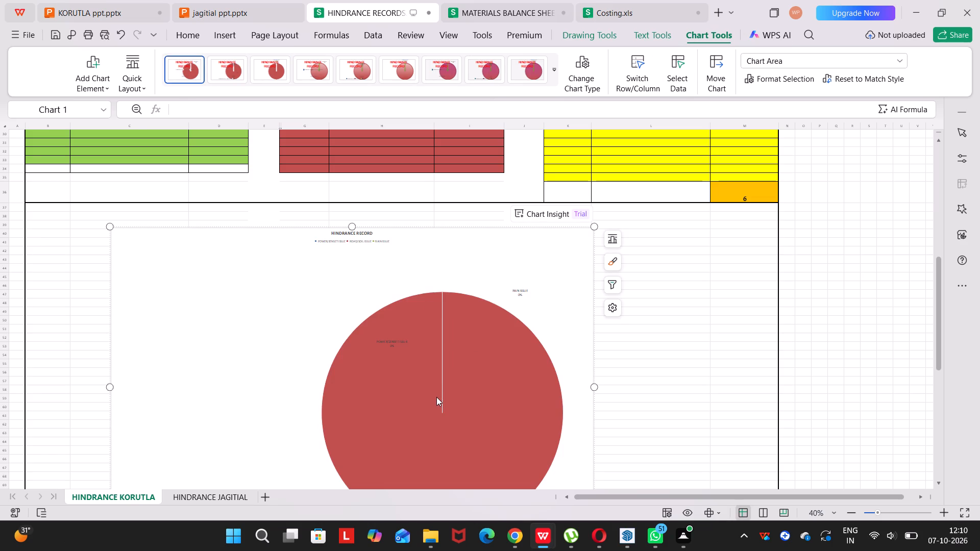
# Browse the column and combo chart templates for the Korutla range running from the category summary to below the hindrance tables.
pyautogui.scroll(14, 436, 397)
pyautogui.scroll(-7, 326, 319)
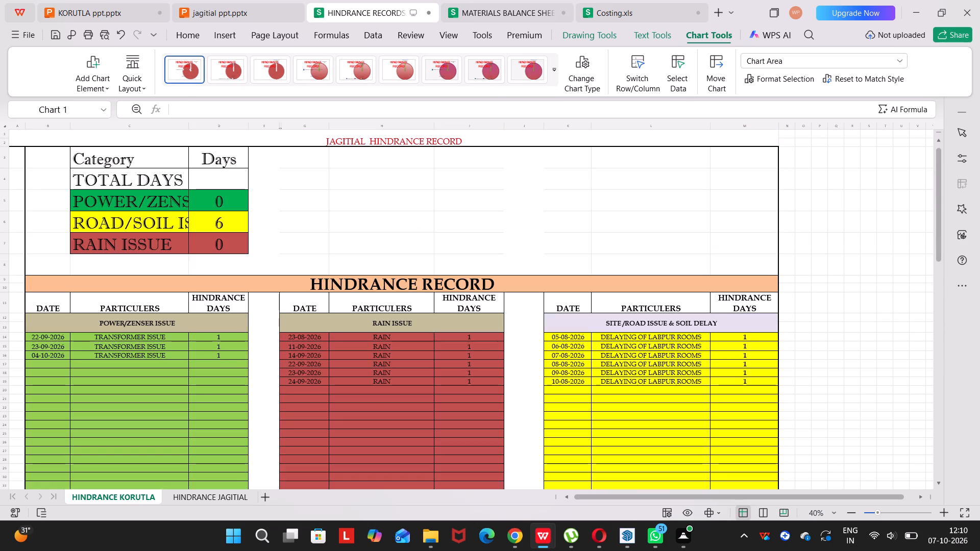
pyautogui.scroll(-3, 326, 319)
pyautogui.scroll(9, 326, 319)
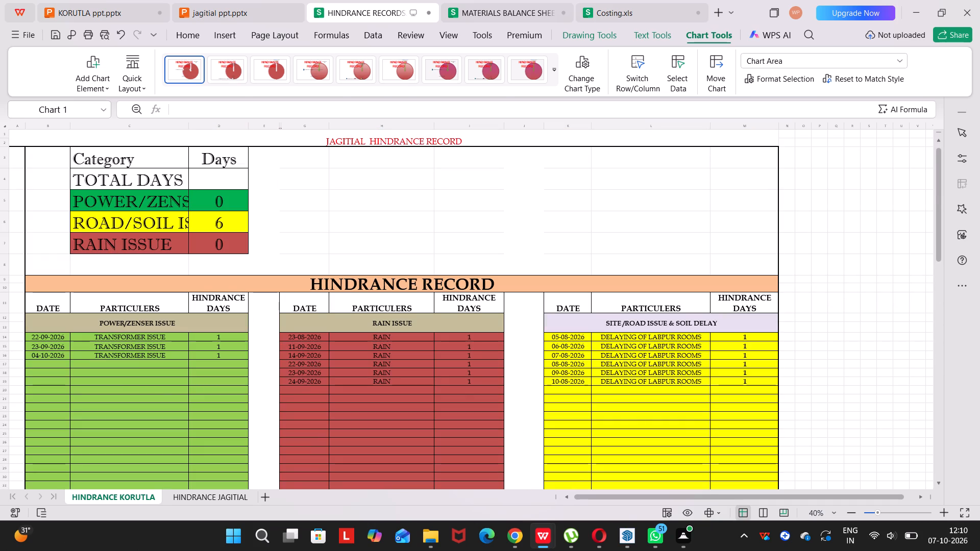
pyautogui.moveTo(37, 152); pyautogui.dragTo(753, 548)
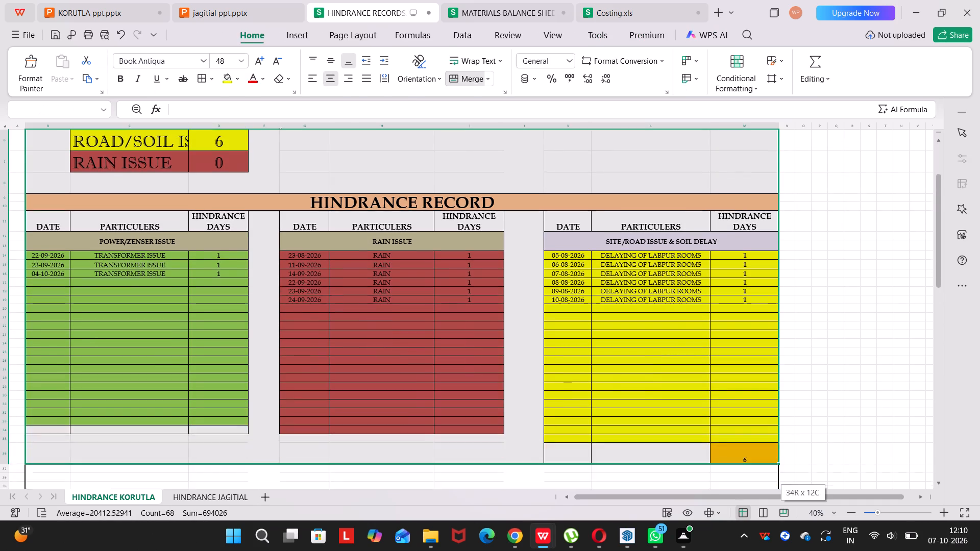
pyautogui.moveTo(753, 548); pyautogui.dragTo(754, 428)
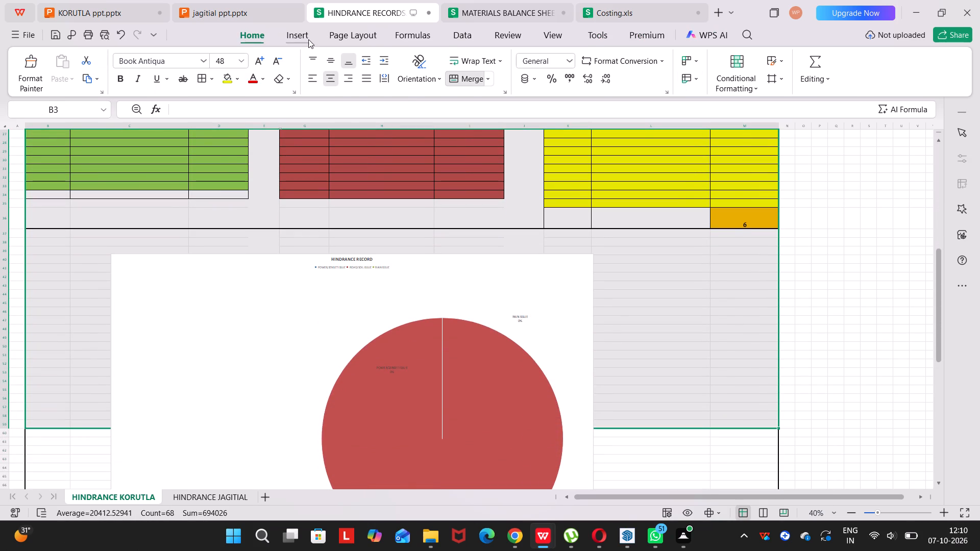
pyautogui.click(308, 39)
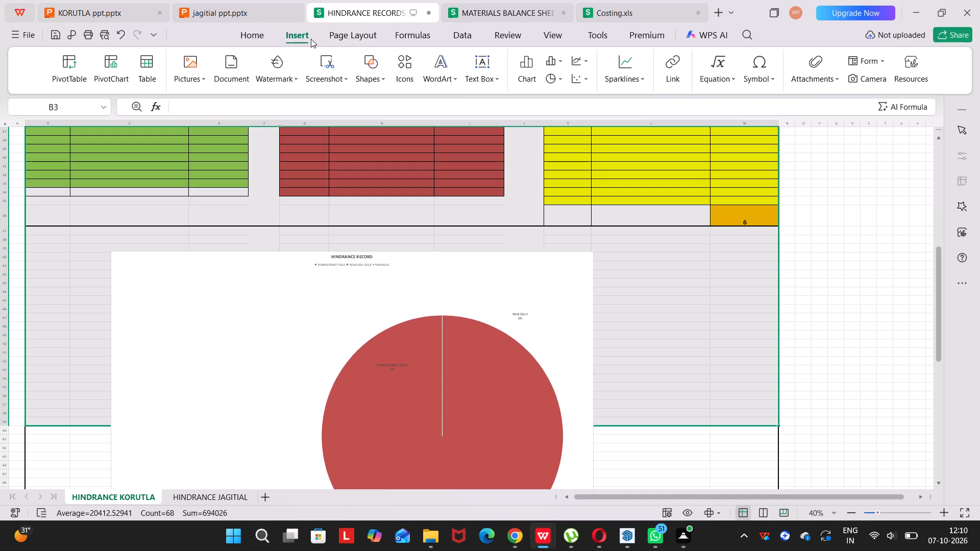
pyautogui.click(521, 76)
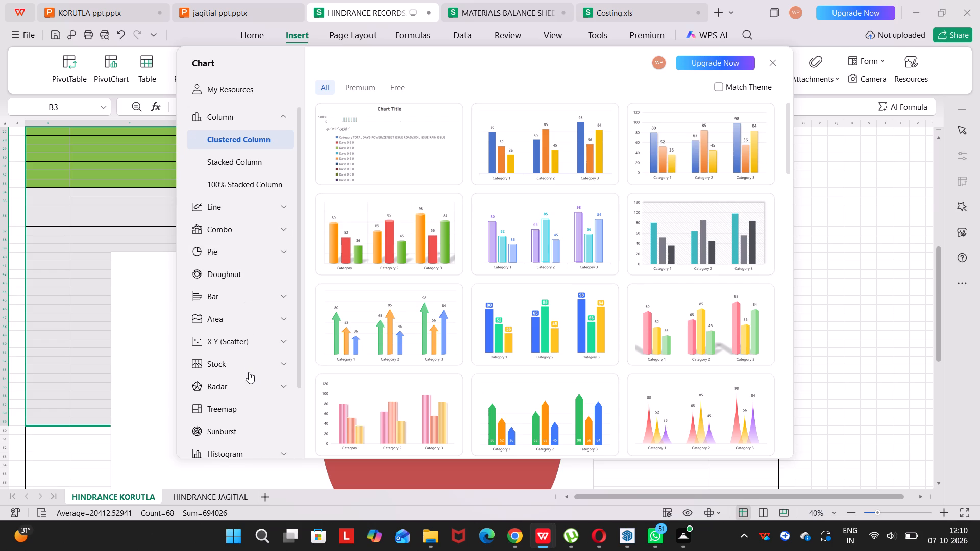
pyautogui.scroll(-8, 245, 372)
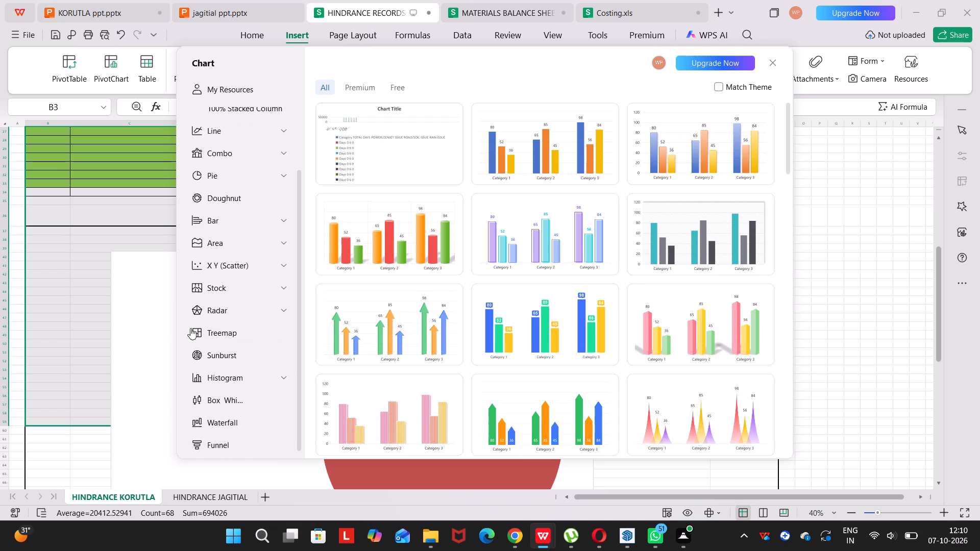
pyautogui.scroll(7, 214, 237)
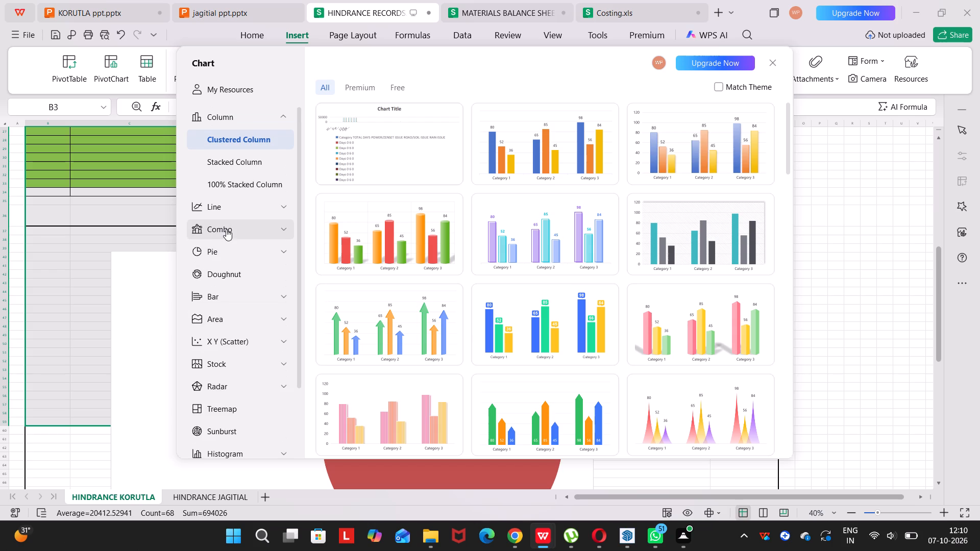
pyautogui.click(234, 226)
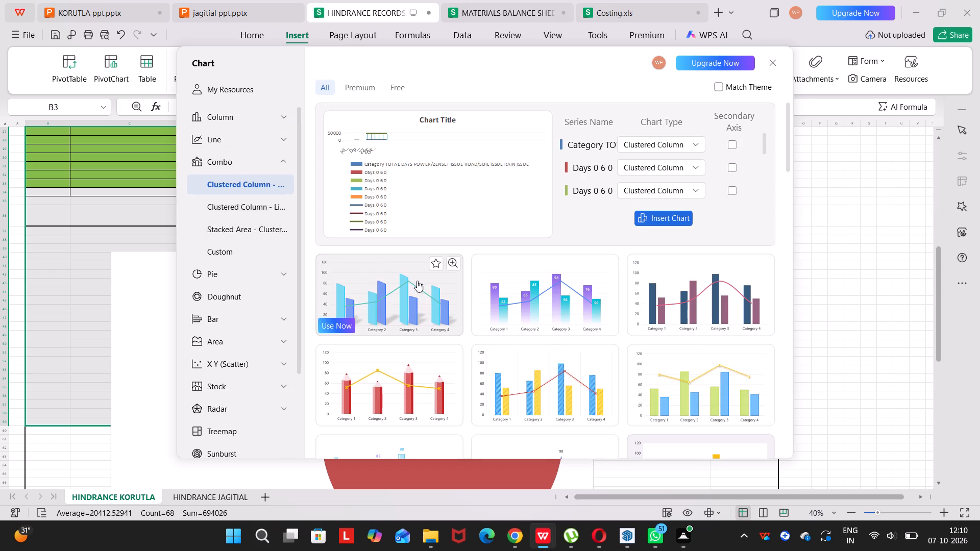
pyautogui.scroll(-8, 413, 294)
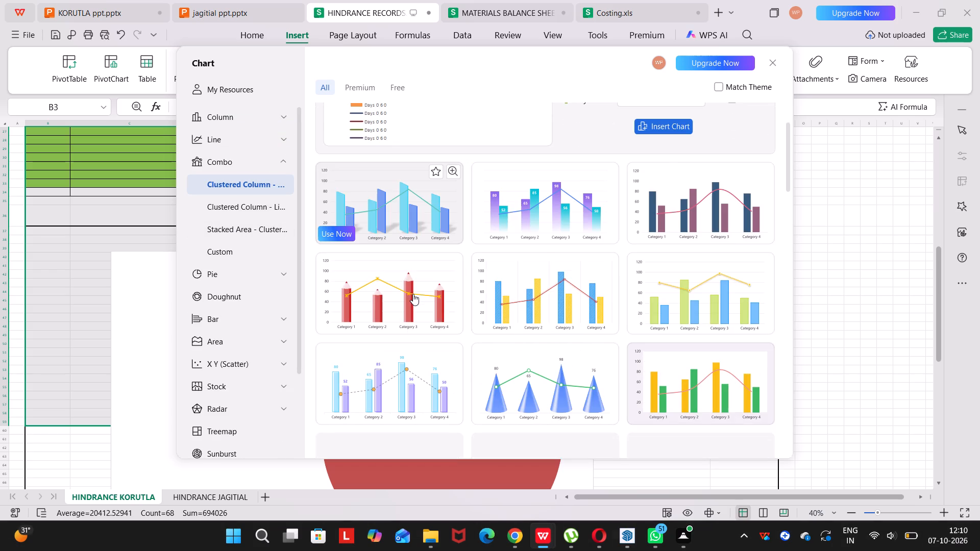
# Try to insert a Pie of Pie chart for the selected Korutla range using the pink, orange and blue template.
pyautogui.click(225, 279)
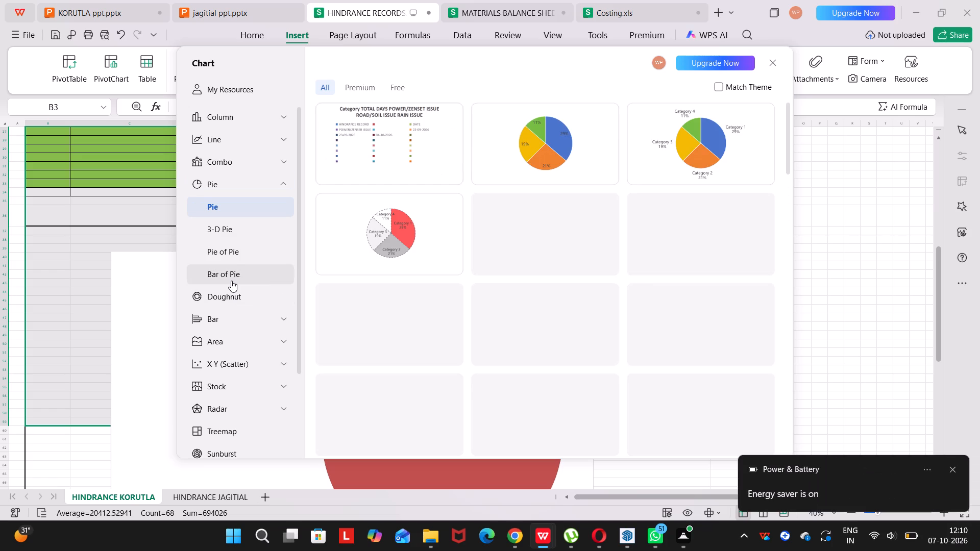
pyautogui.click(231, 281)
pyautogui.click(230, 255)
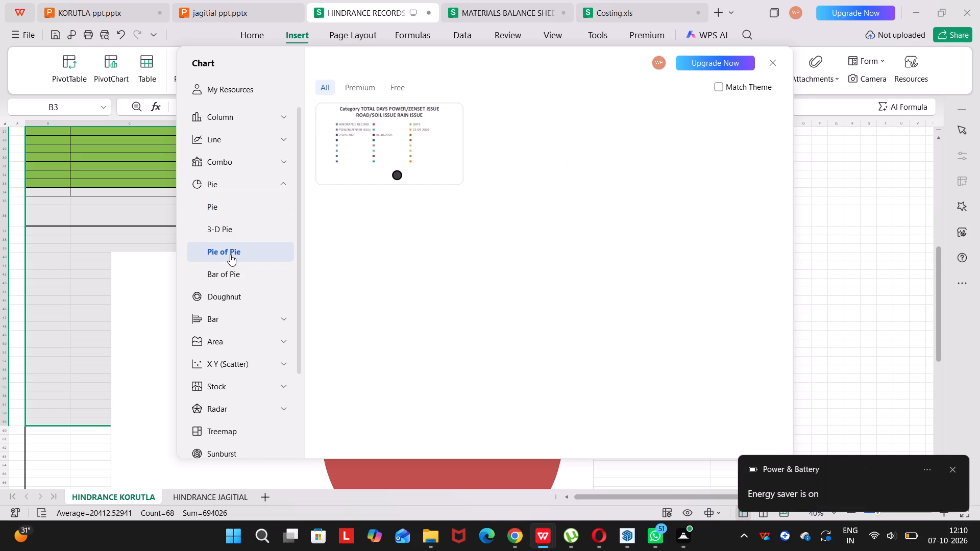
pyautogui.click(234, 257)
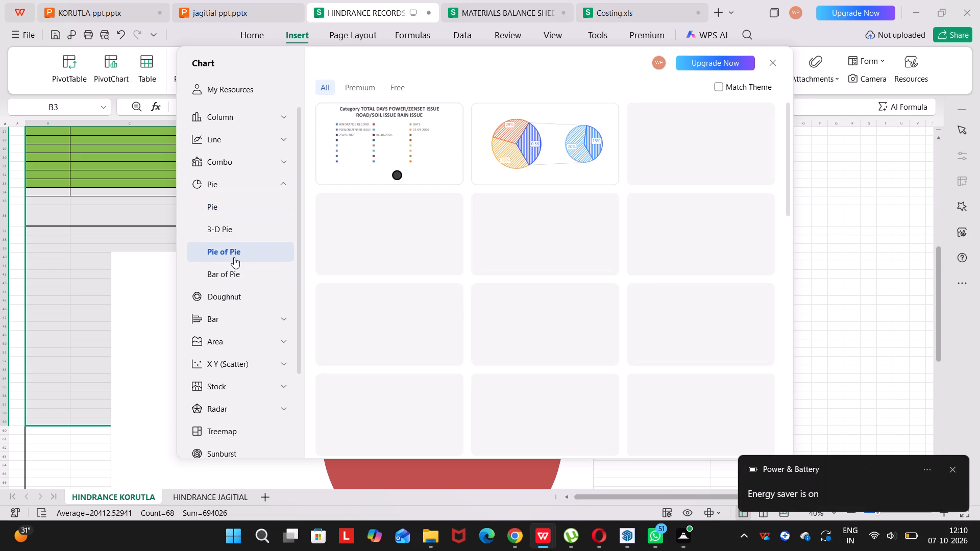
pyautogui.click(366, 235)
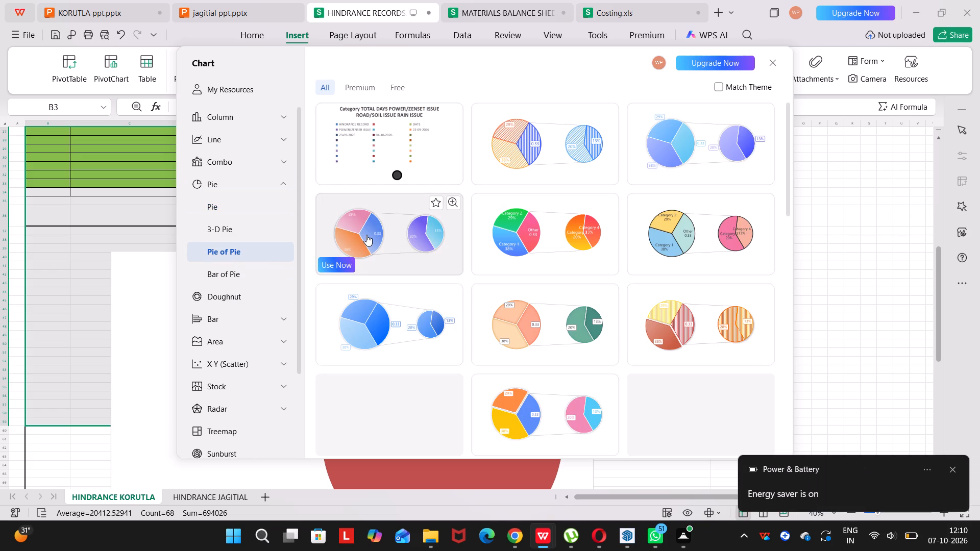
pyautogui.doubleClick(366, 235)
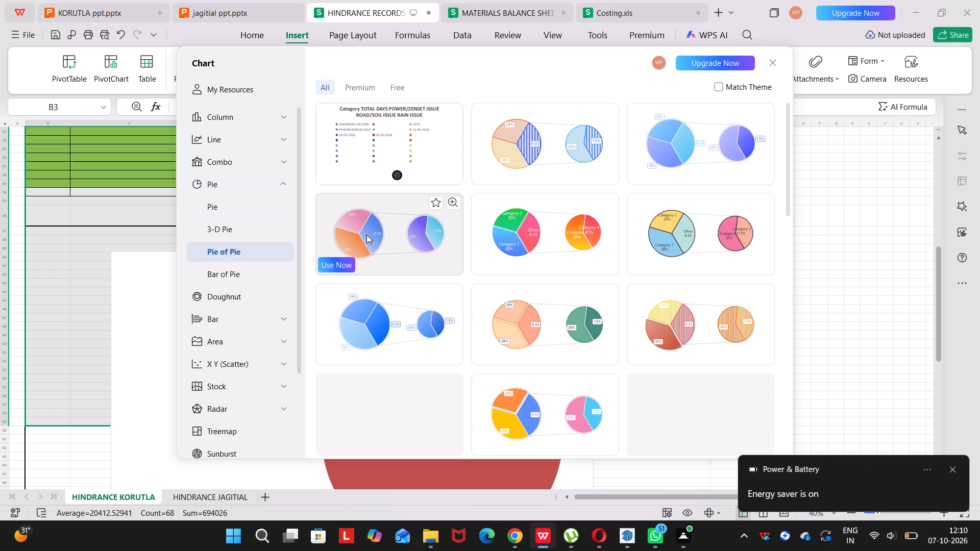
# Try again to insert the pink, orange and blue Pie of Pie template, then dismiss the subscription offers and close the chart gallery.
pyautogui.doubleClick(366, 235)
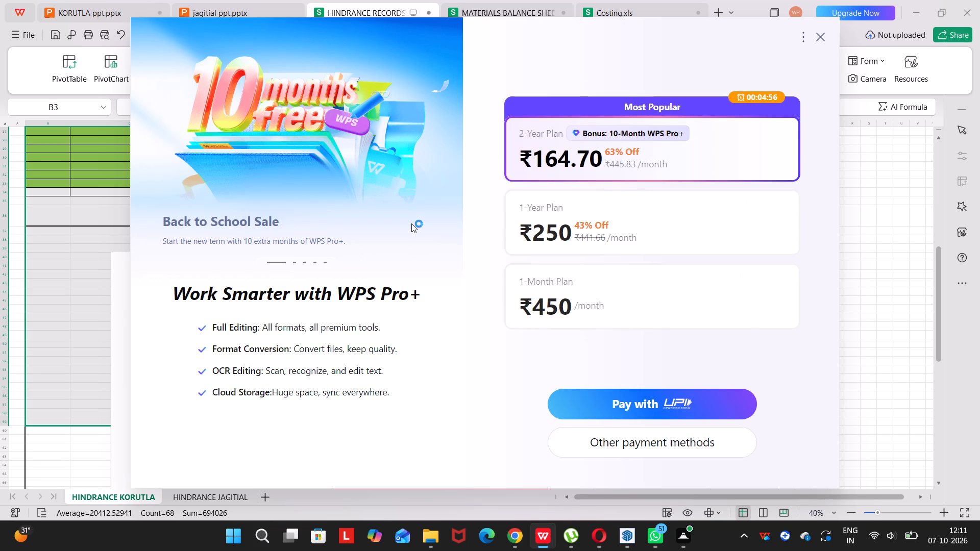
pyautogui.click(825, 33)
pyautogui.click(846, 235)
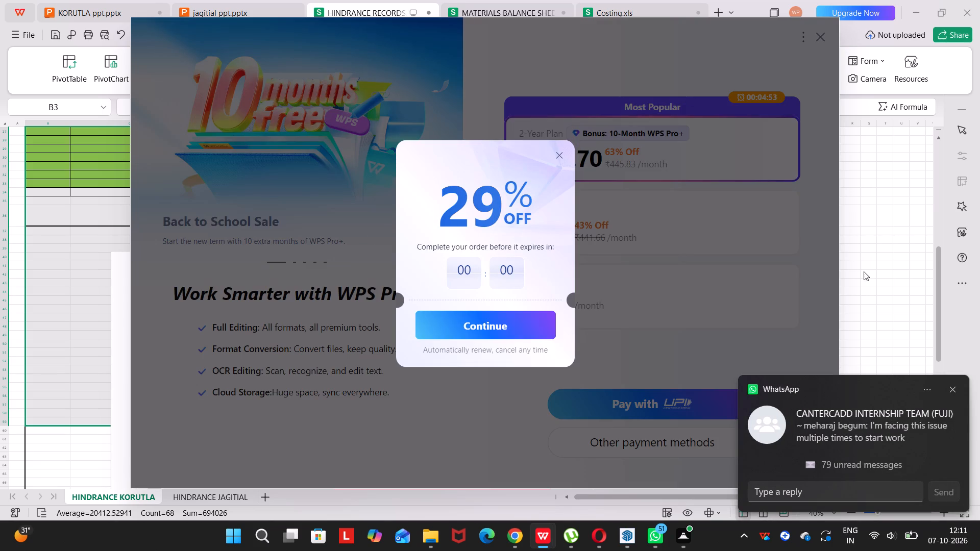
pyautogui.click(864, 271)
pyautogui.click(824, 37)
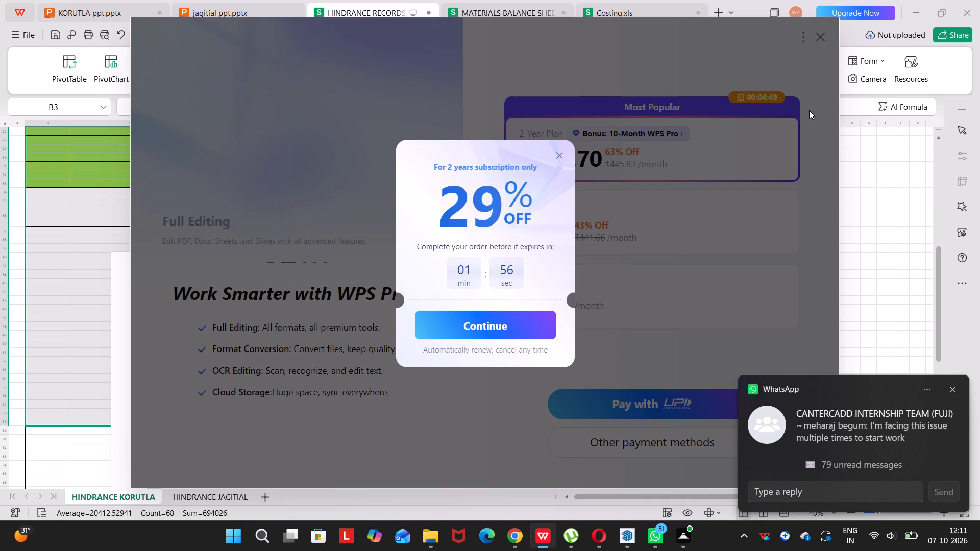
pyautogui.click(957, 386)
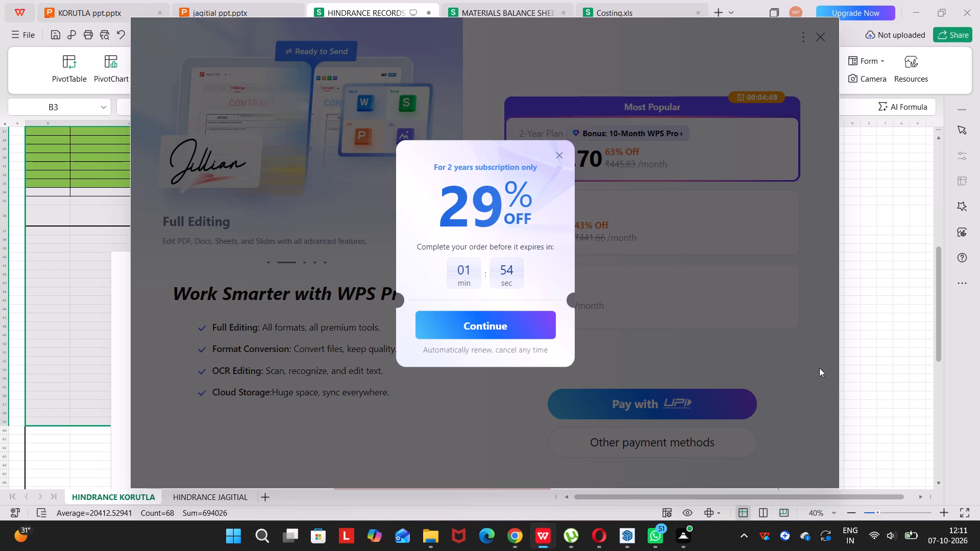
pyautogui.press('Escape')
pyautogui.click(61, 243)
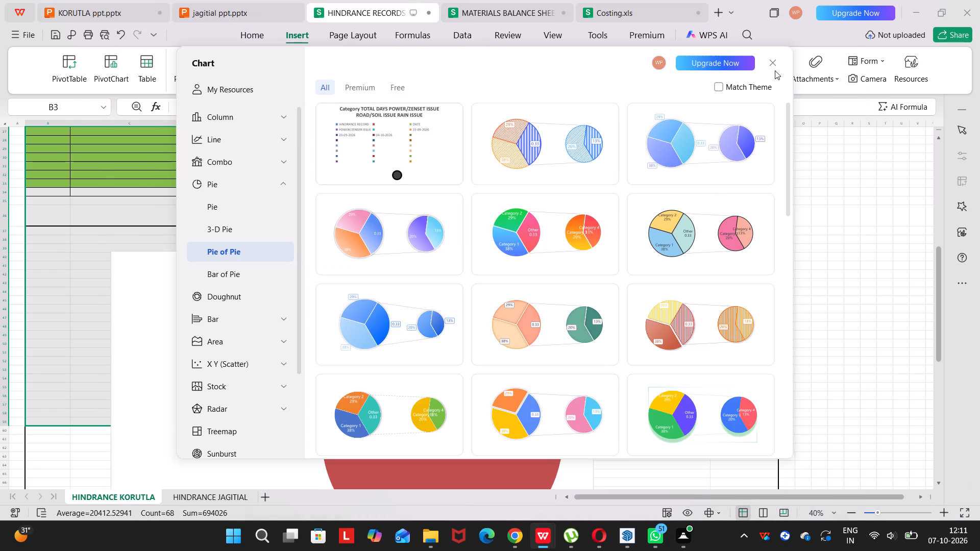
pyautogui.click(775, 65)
# Check the category summary and the three hindrance tables on the Korutla sheet.
pyautogui.scroll(4, 346, 258)
pyautogui.scroll(4, 318, 325)
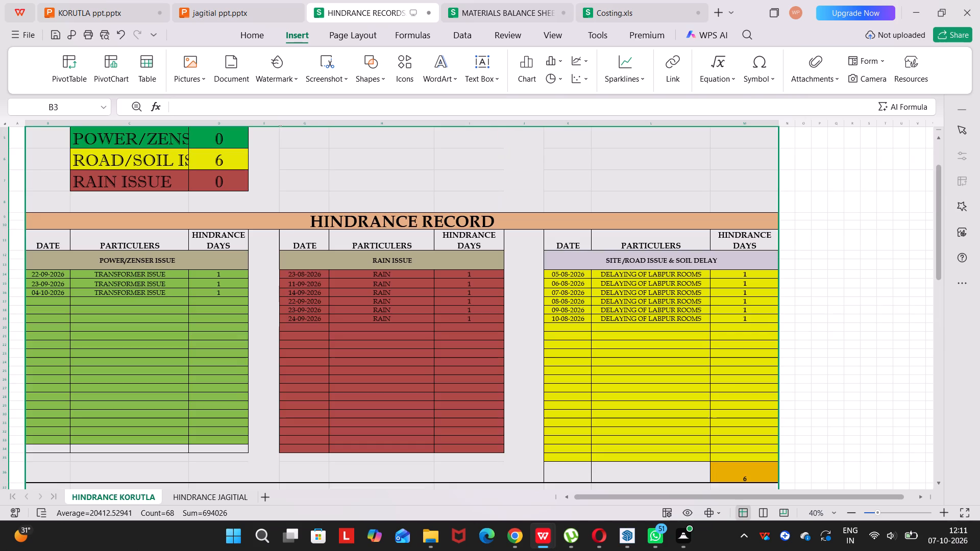
# Add a blank worksheet after the HINDRANCE JAGITIAL sheet, then return to the HINDRANCE KORUTLA record.
pyautogui.click(303, 199)
pyautogui.scroll(3, 129, 160)
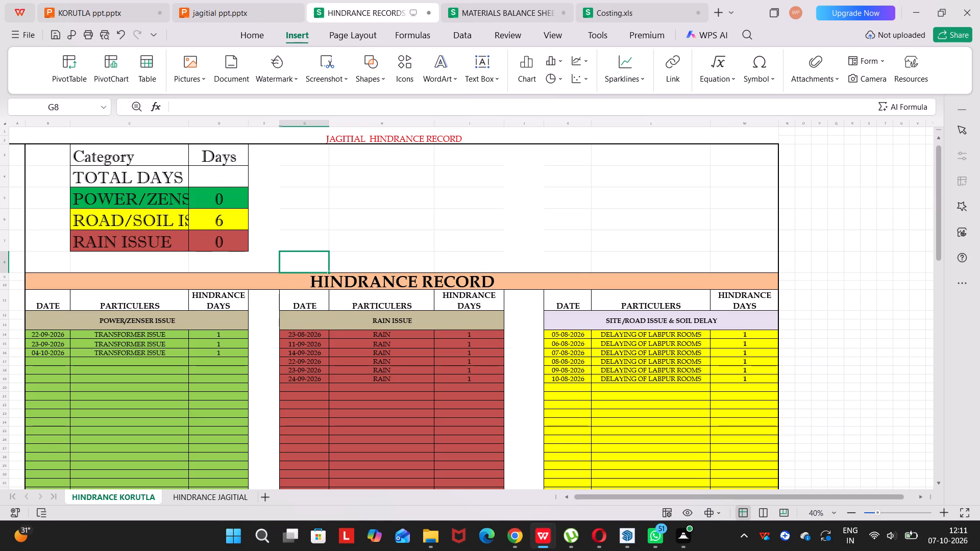
pyautogui.scroll(-4, 385, 390)
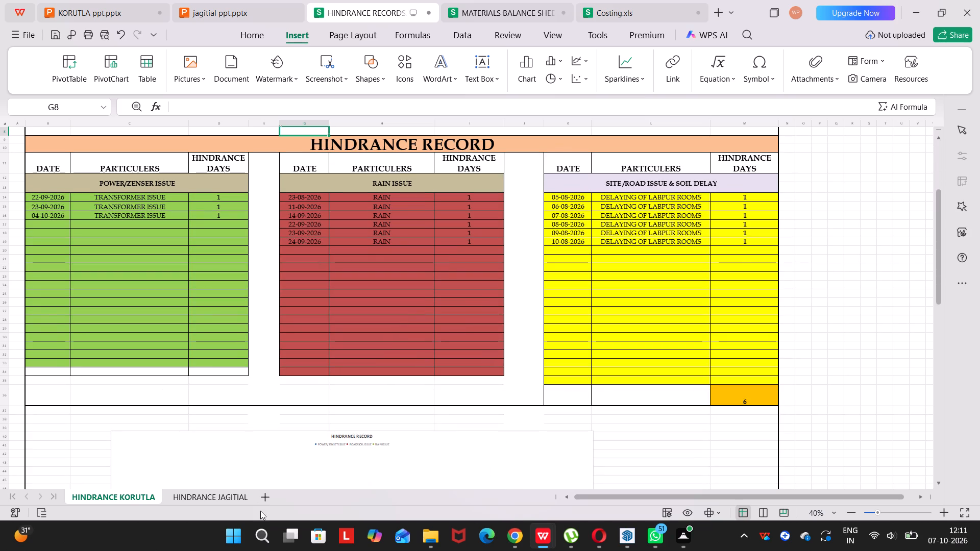
pyautogui.click(265, 496)
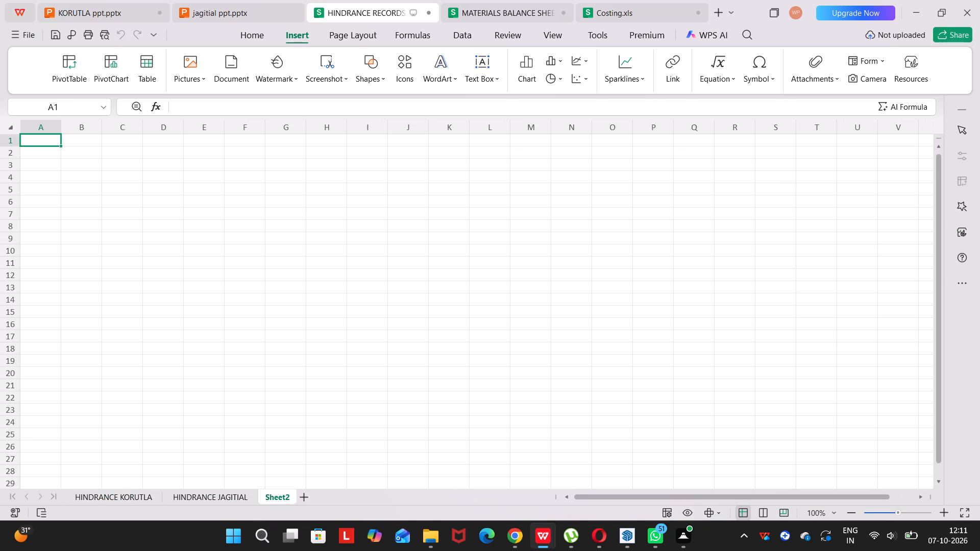
pyautogui.click(130, 500)
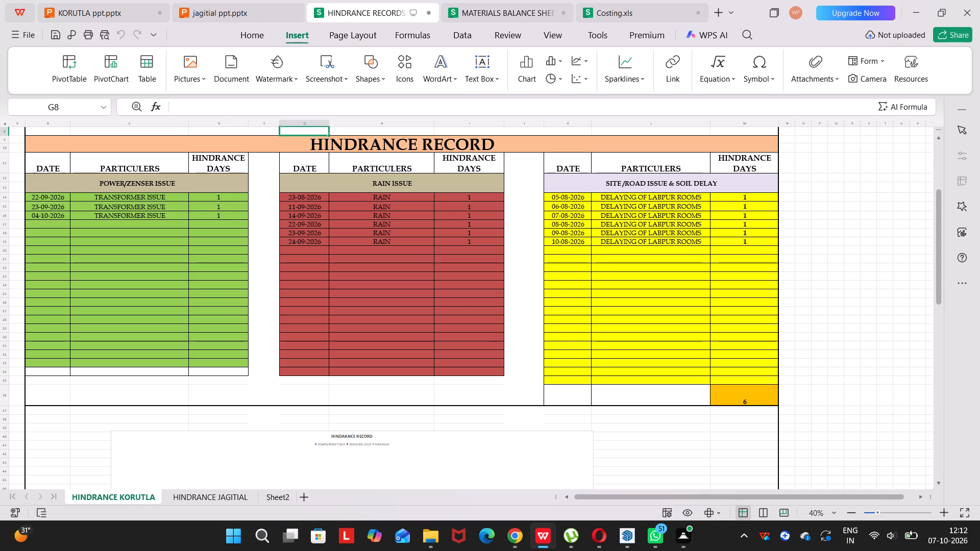
pyautogui.scroll(1, 79, 218)
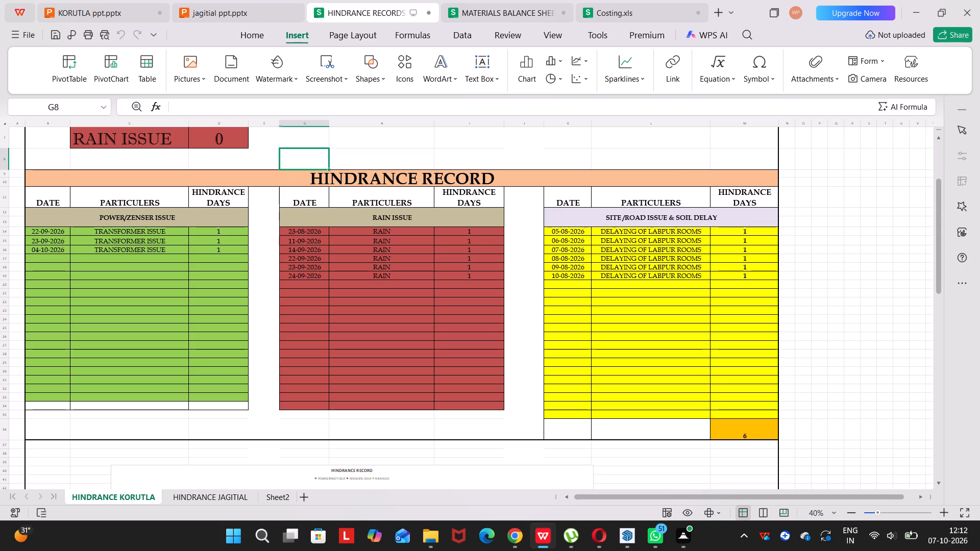
pyautogui.click(265, 496)
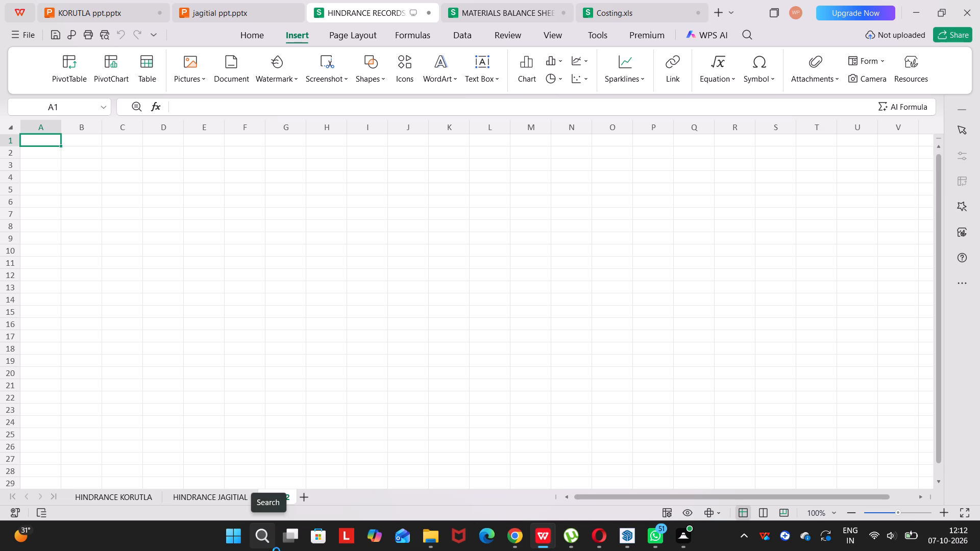
pyautogui.click(128, 494)
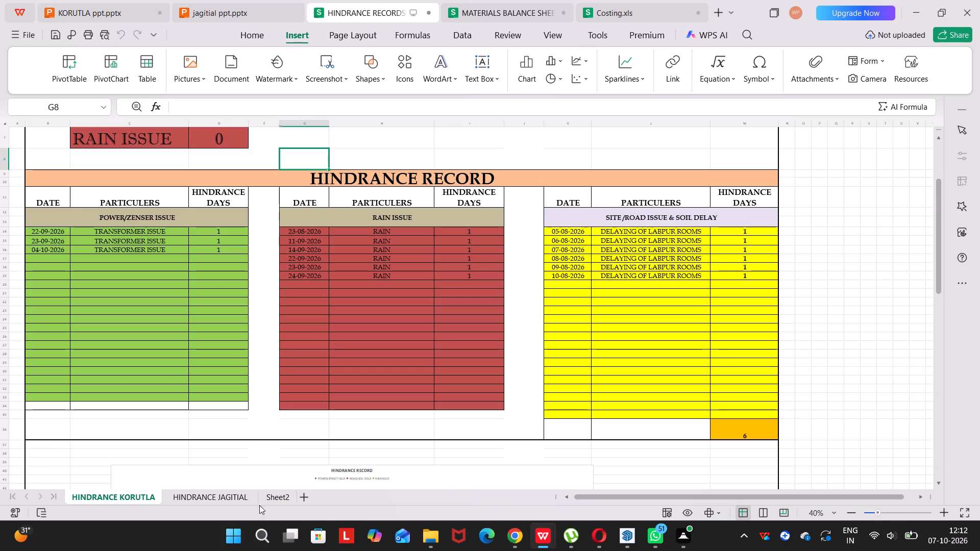
# Add another blank worksheet at the end and move Sheet2 between the HINDRANCE KORUTLA and HINDRANCE JAGITIAL sheets.
pyautogui.moveTo(236, 500); pyautogui.dragTo(251, 500)
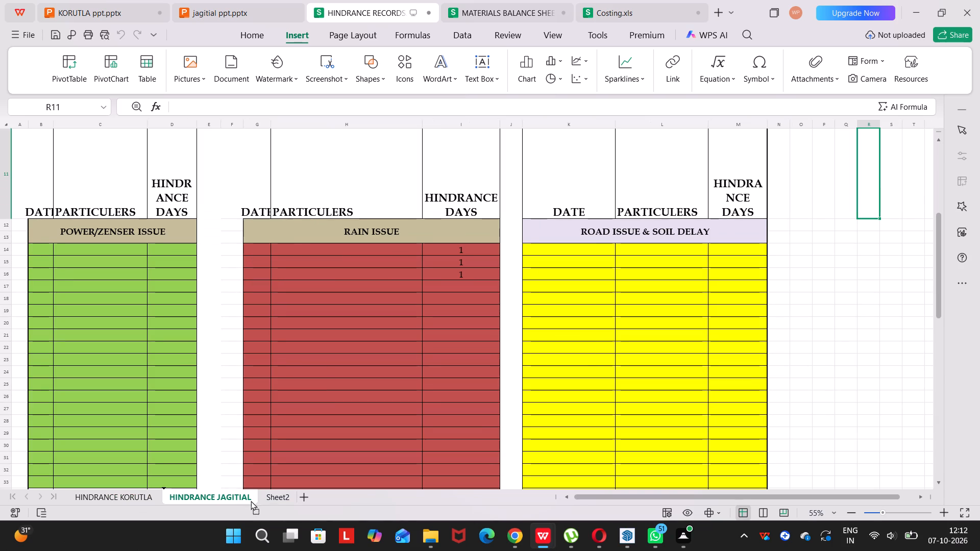
pyautogui.moveTo(251, 500); pyautogui.dragTo(287, 498)
pyautogui.moveTo(215, 499); pyautogui.dragTo(325, 488)
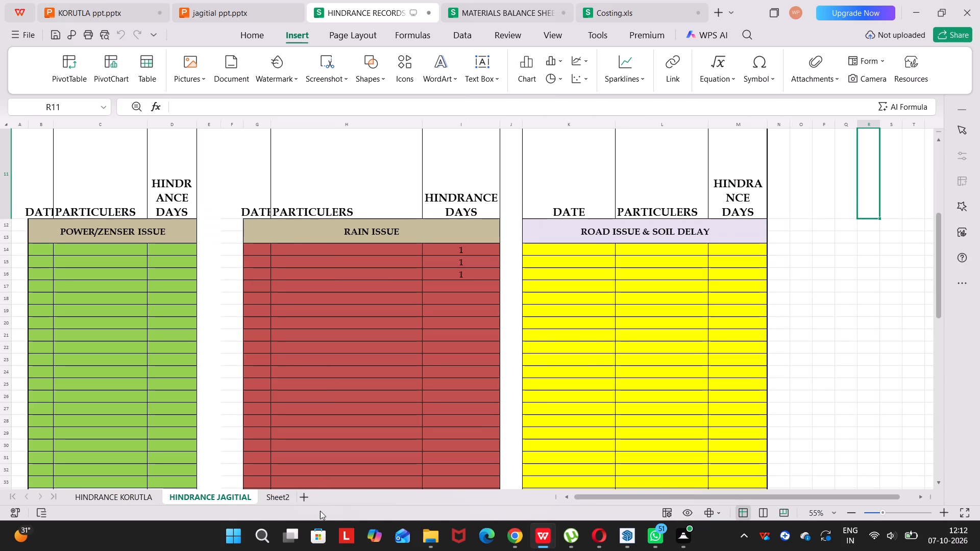
pyautogui.click(302, 499)
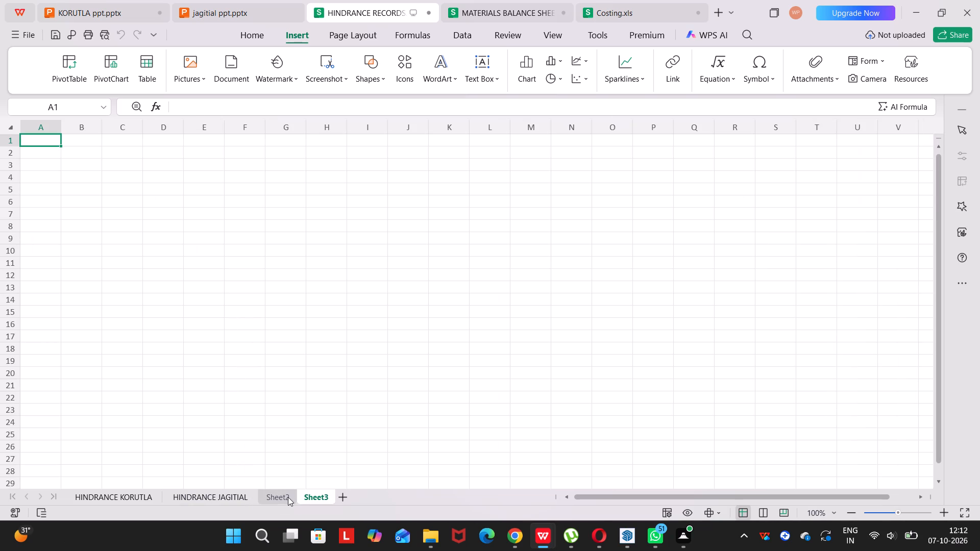
pyautogui.moveTo(288, 497); pyautogui.dragTo(231, 503)
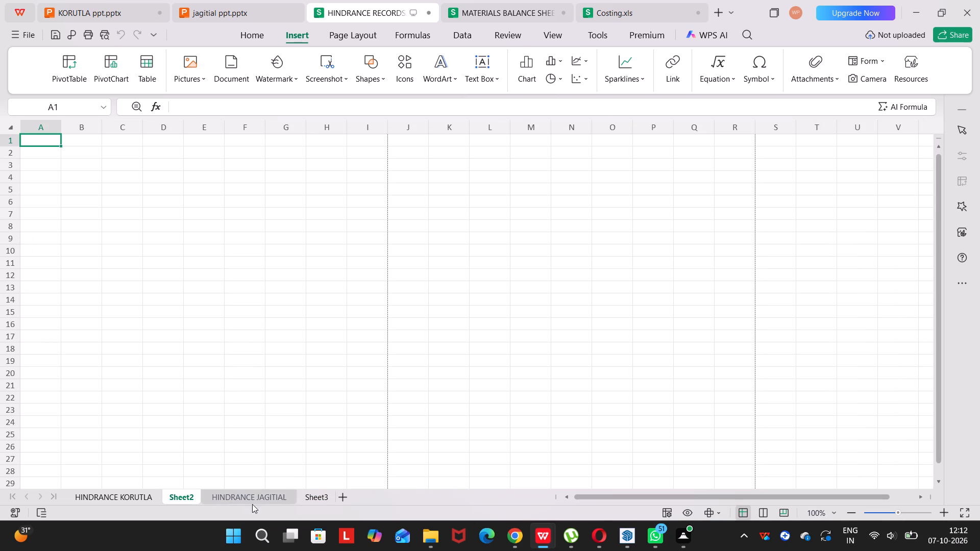
pyautogui.click(279, 470)
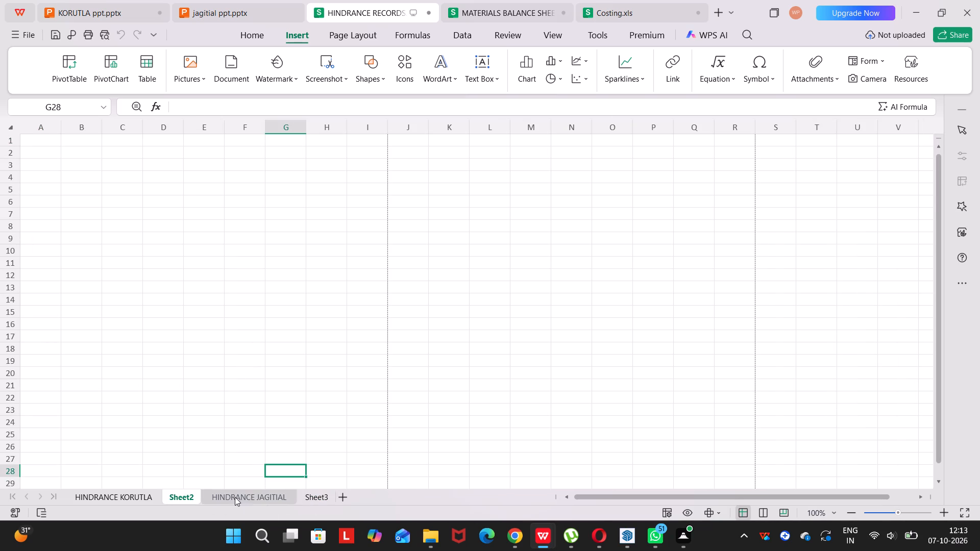
pyautogui.click(235, 497)
pyautogui.click(189, 497)
# Widen column B on Sheet2 to fill most of the visible sheet width, and select cell B1.
pyautogui.scroll(8, 116, 260)
pyautogui.click(34, 143)
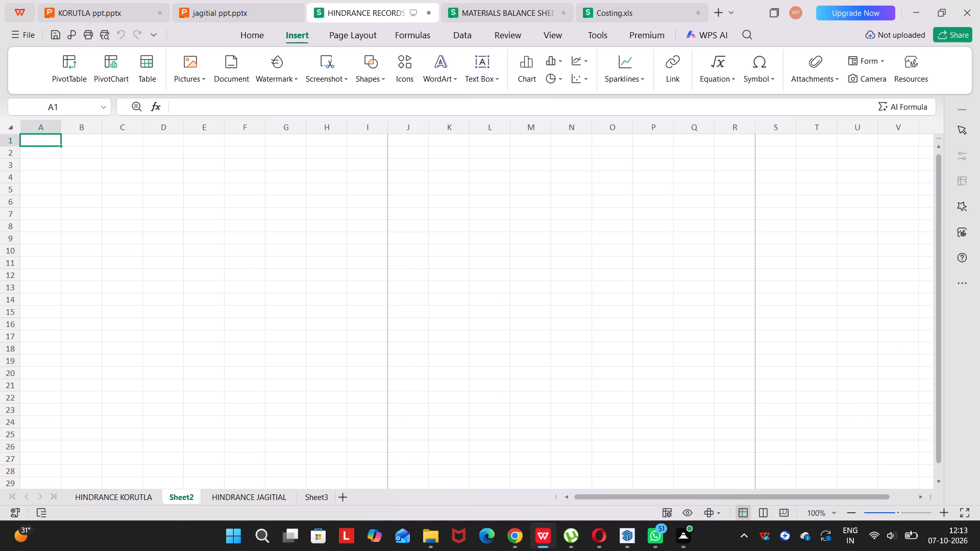
pyautogui.moveTo(100, 129); pyautogui.dragTo(696, 110)
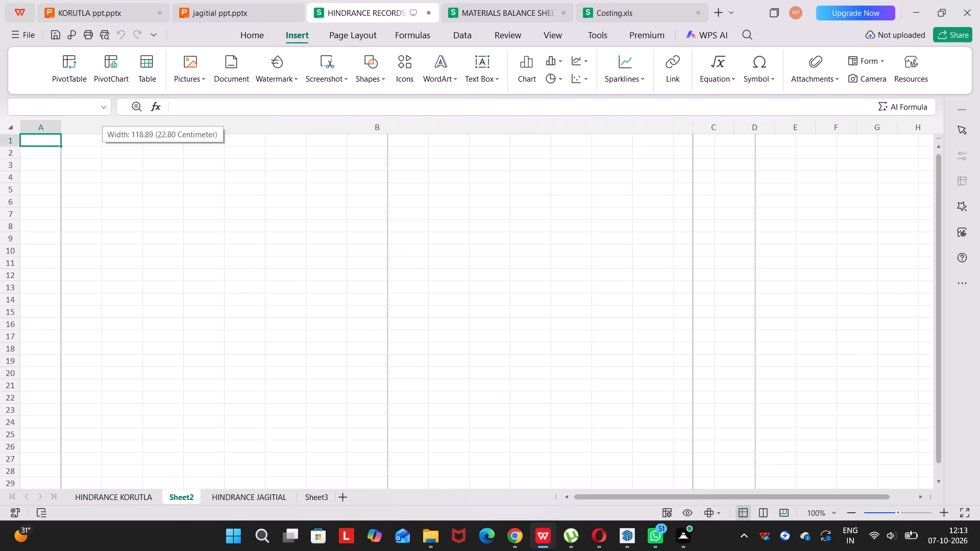
pyautogui.moveTo(696, 110); pyautogui.dragTo(755, 121)
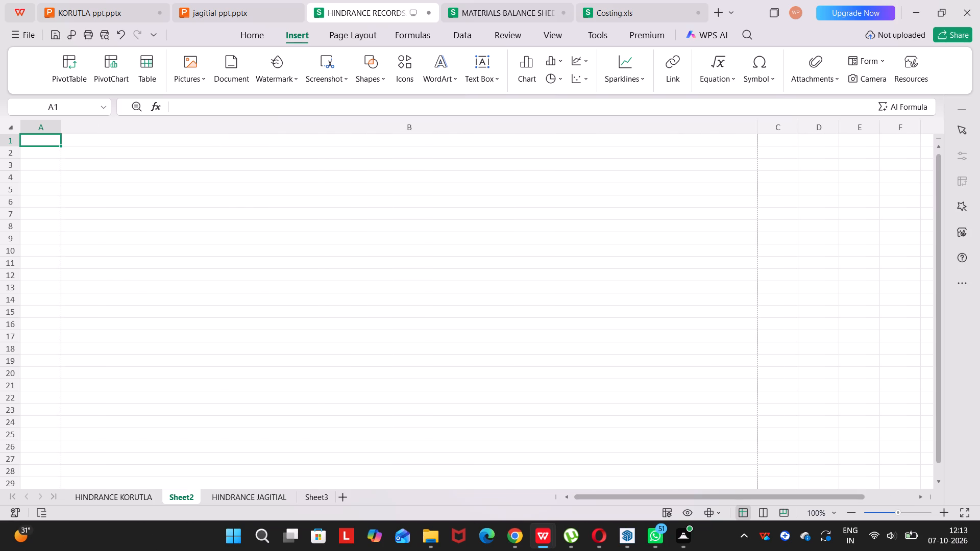
pyautogui.moveTo(70, 138); pyautogui.dragTo(93, 138)
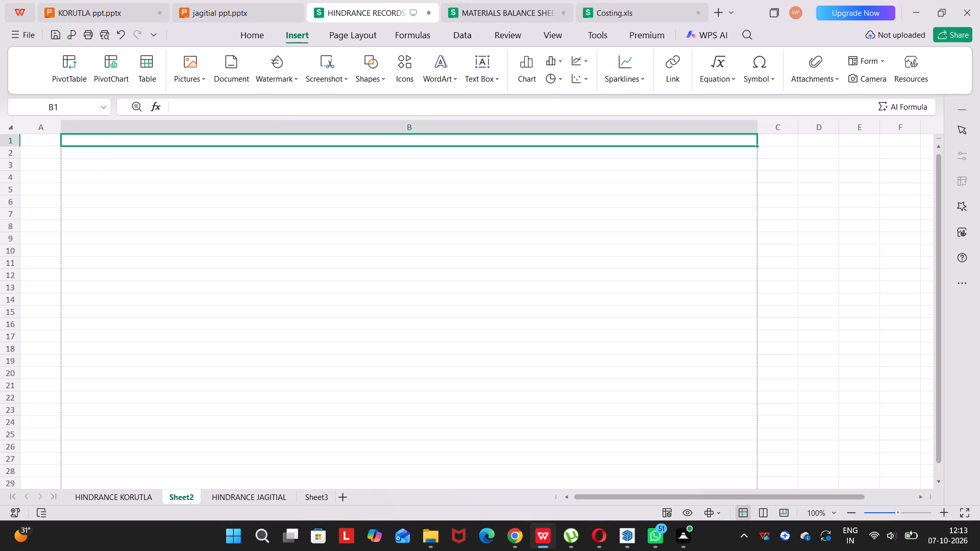
# Merge and centre cells A1 and B1 on Sheet2 into a single heading cell.
pyautogui.moveTo(93, 138); pyautogui.dragTo(88, 140)
pyautogui.moveTo(33, 143); pyautogui.dragTo(91, 143)
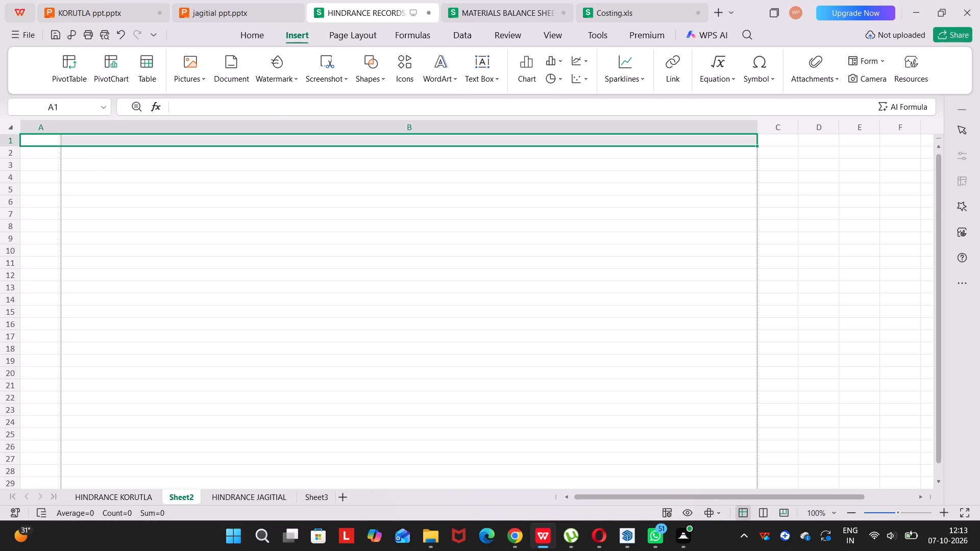
pyautogui.click(250, 36)
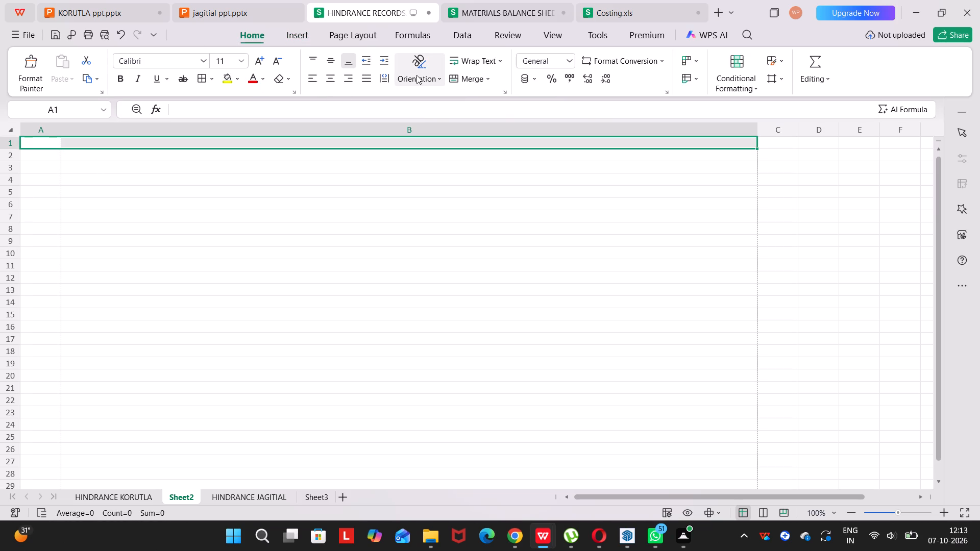
pyautogui.click(465, 81)
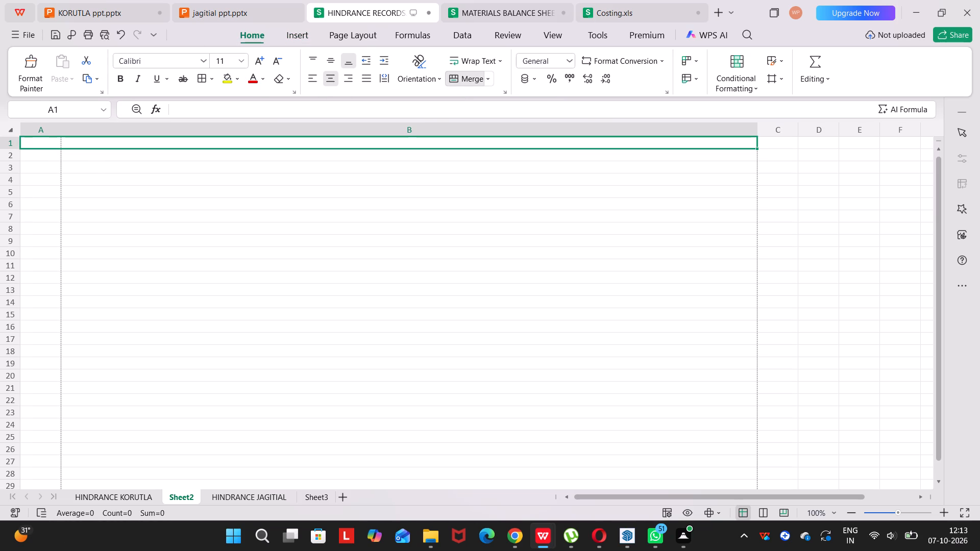
# Enter a heading beginning "KORUTLA WORK" in the merged first-row cell of Sheet2.
pyautogui.click(110, 144)
pyautogui.click(40, 142)
pyautogui.doubleClick(239, 144)
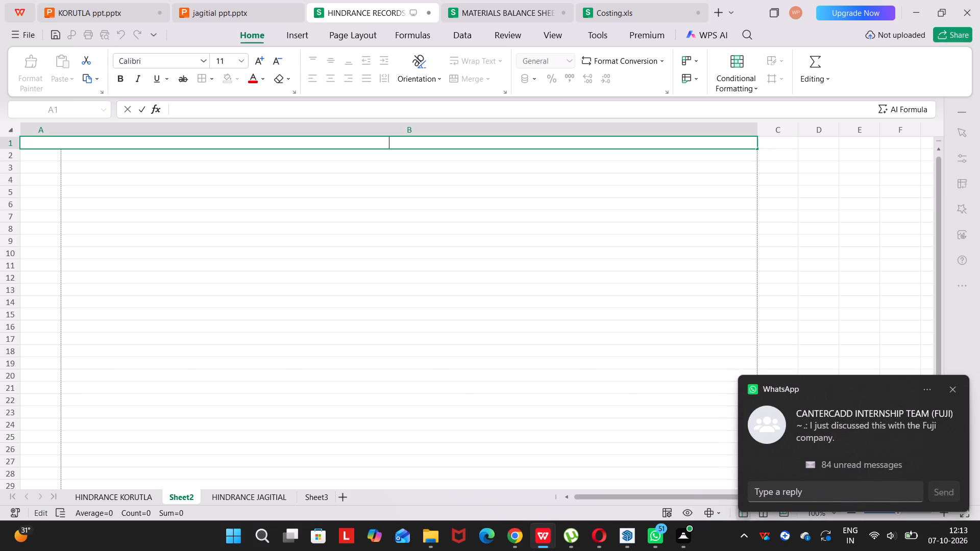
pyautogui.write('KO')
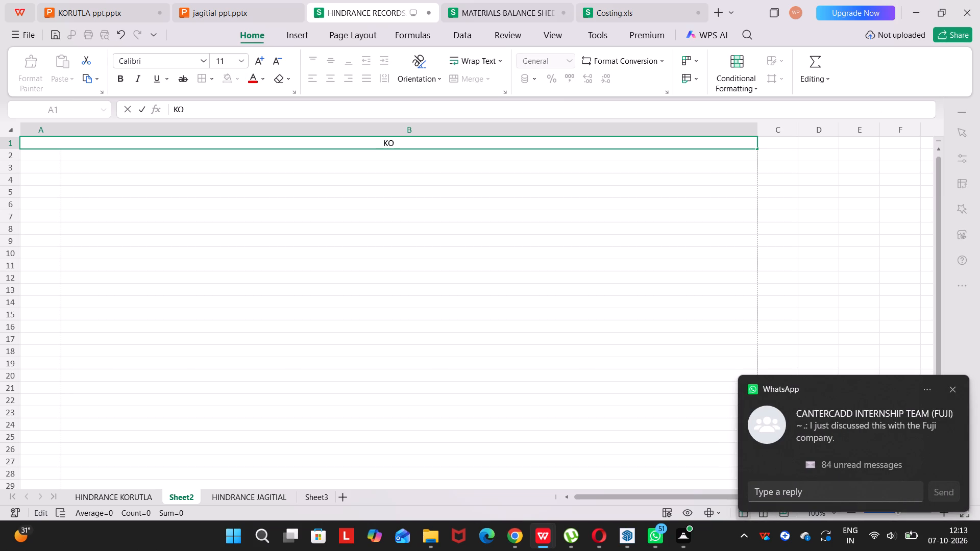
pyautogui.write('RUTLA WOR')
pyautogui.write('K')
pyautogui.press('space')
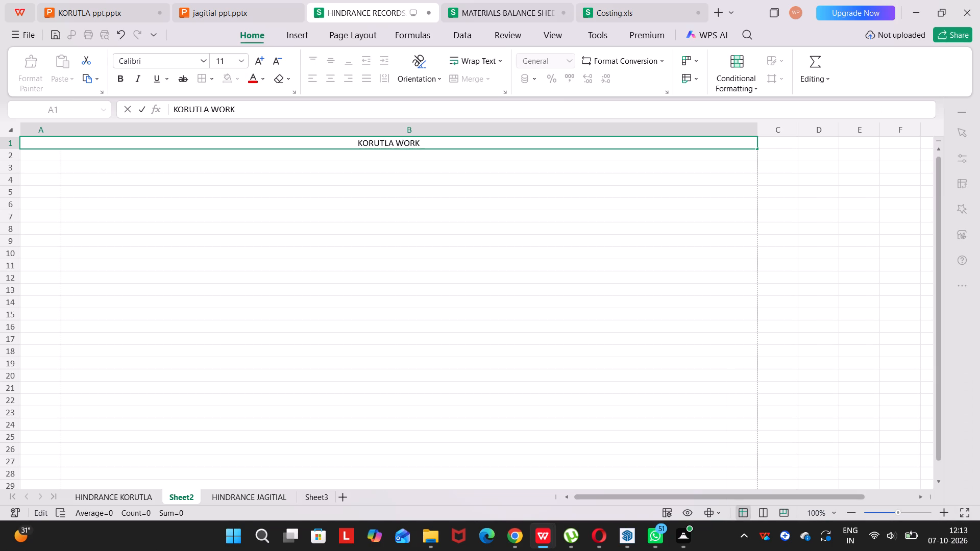